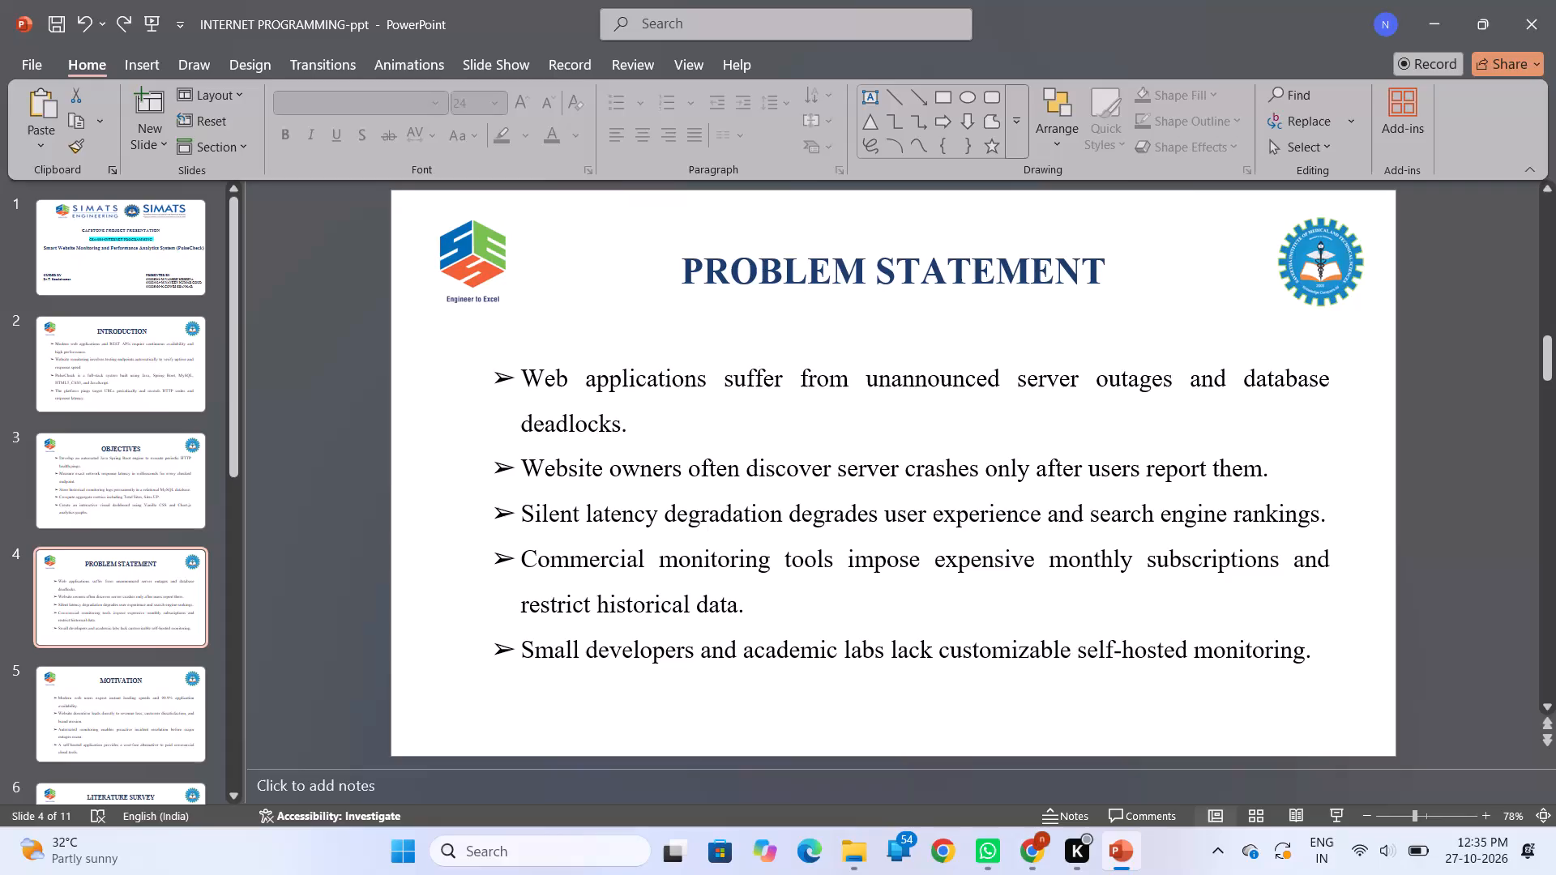
Look over the slides from Introduction to Problem Statement and return to the capstone project title slide.
key("Up")
key("Up")
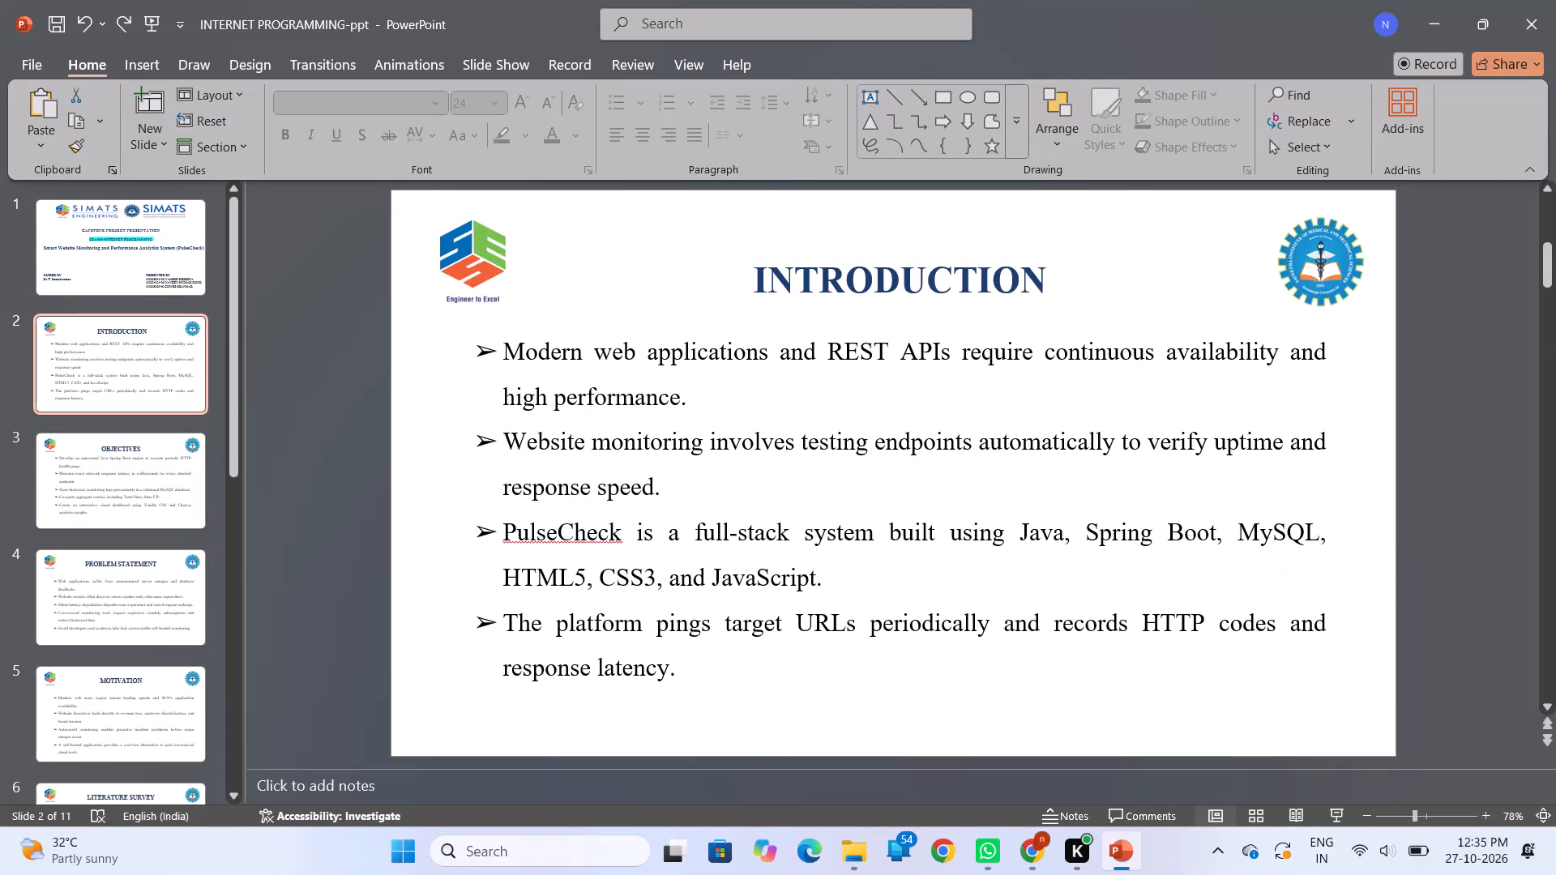
key("Up")
key("Down")
key("Down")
key("Up")
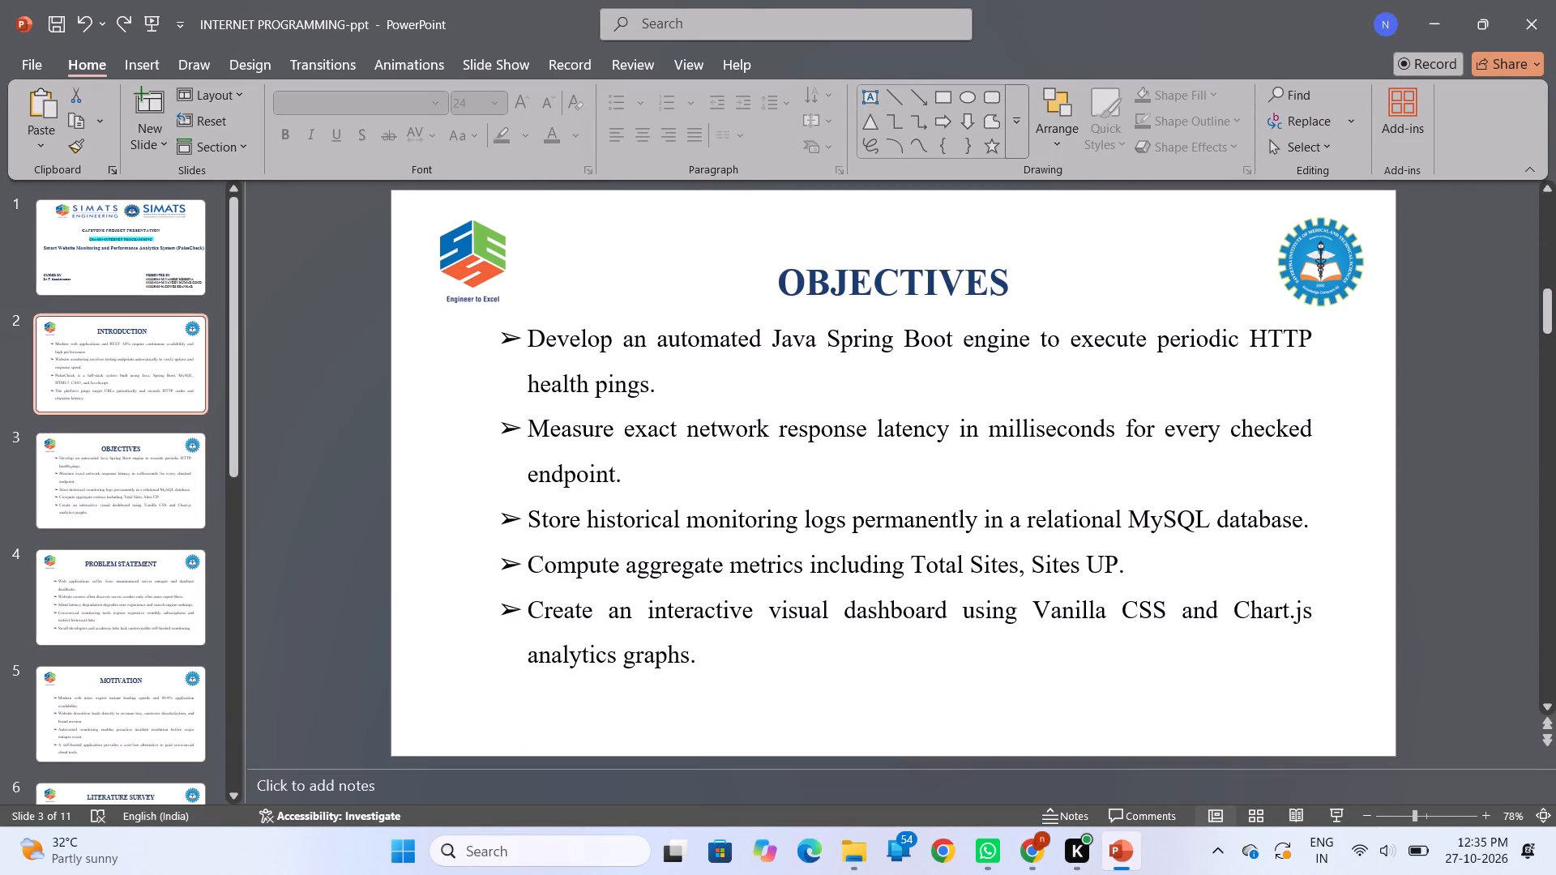
key("Down")
key("Down")
key("Down")
key("Up")
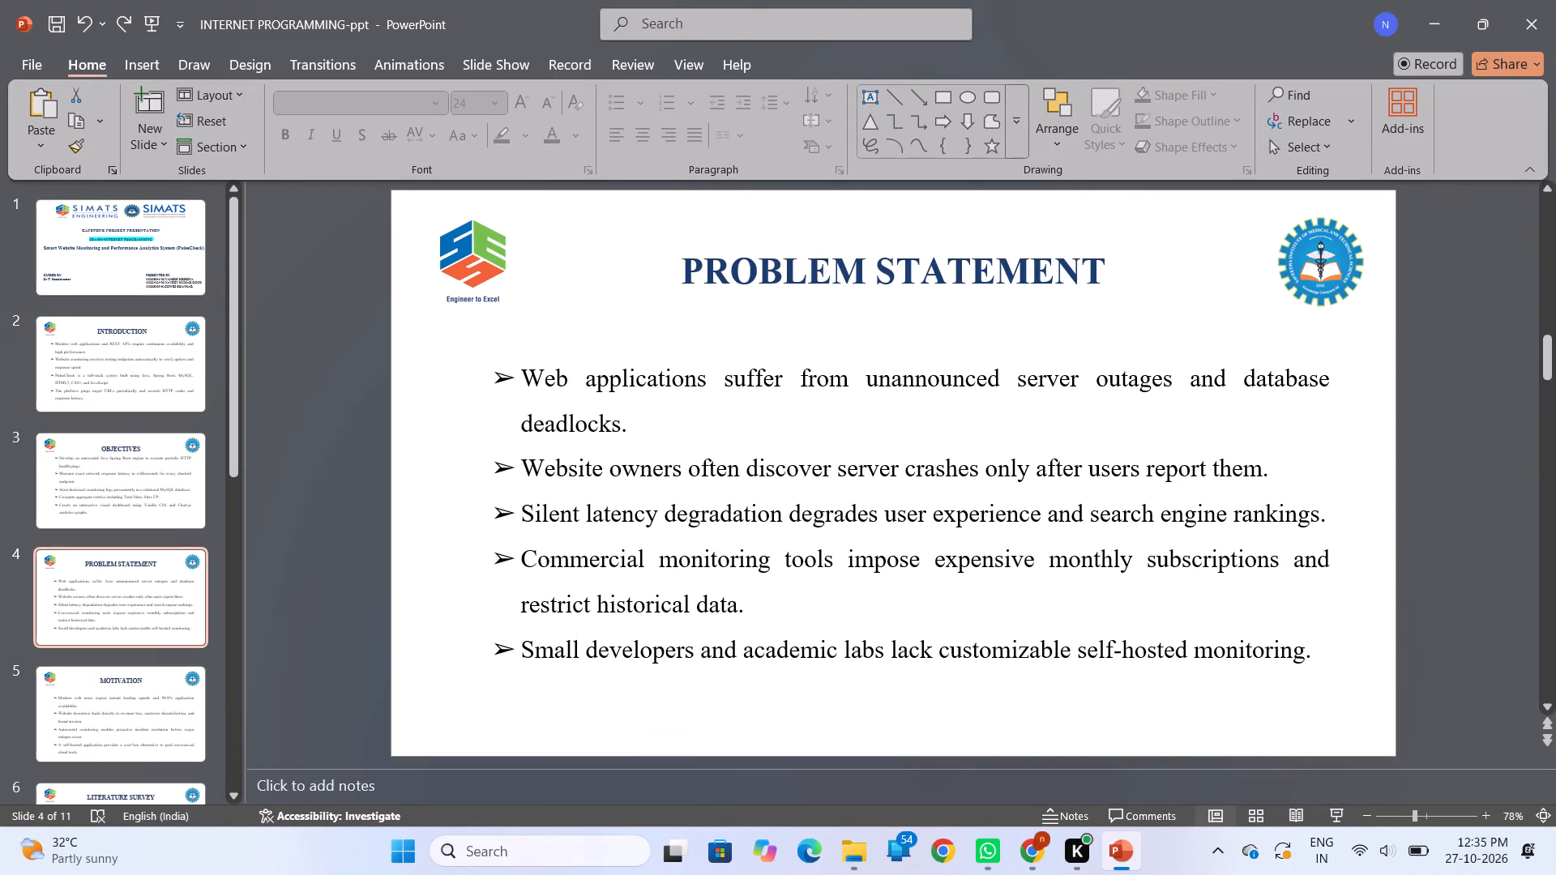
key("Up")
key("Up")
key("Up")
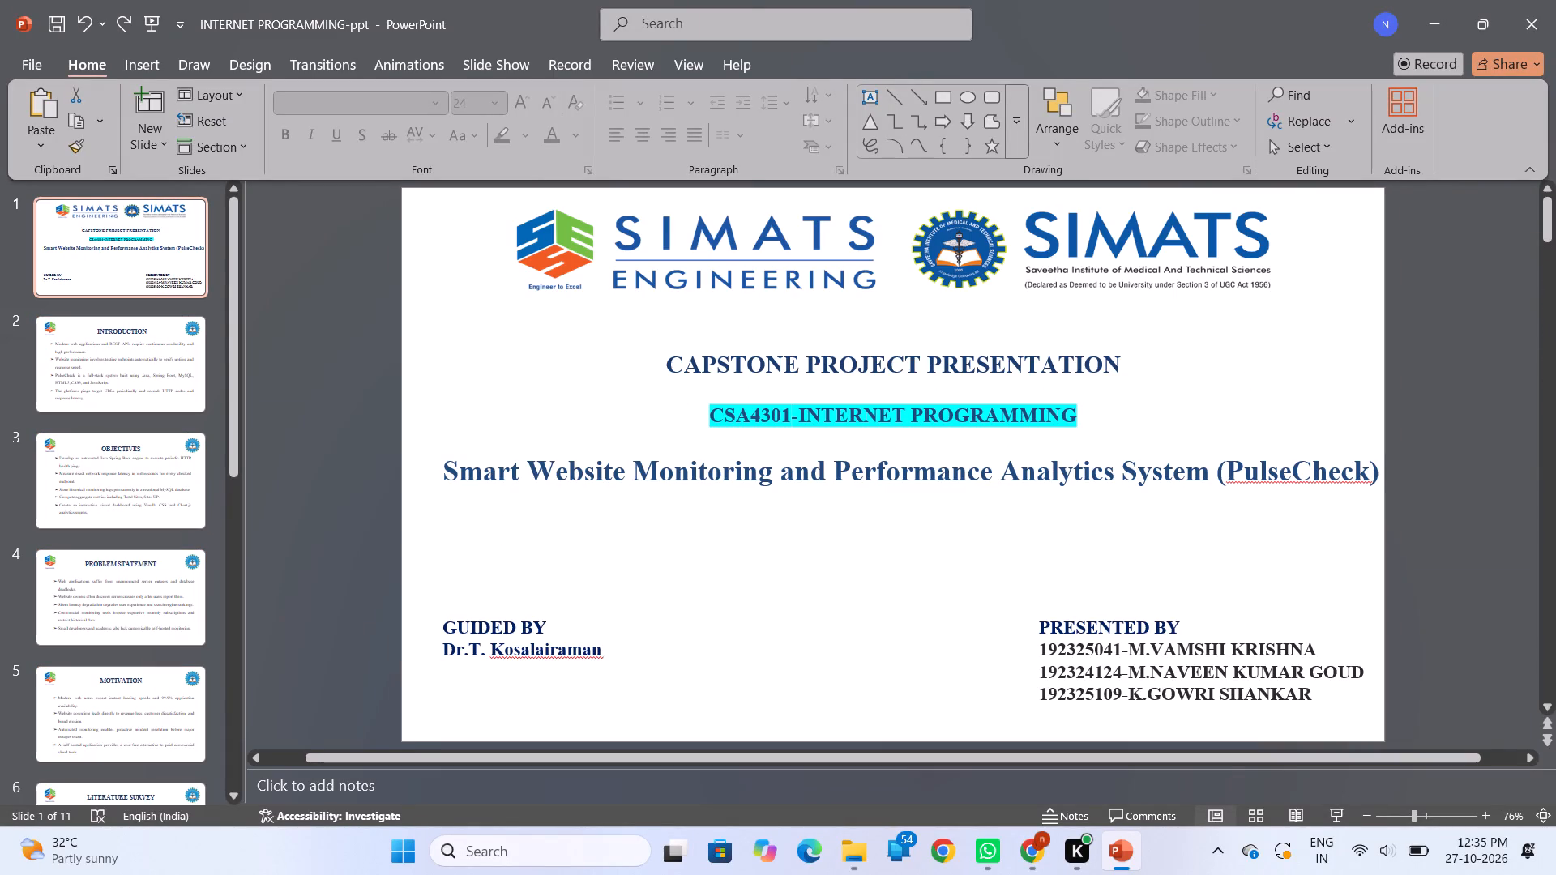
Read through the slides from Introduction to Literature Survey, examining the bullet text on the Motivation slide.
key("Down")
key("Down")
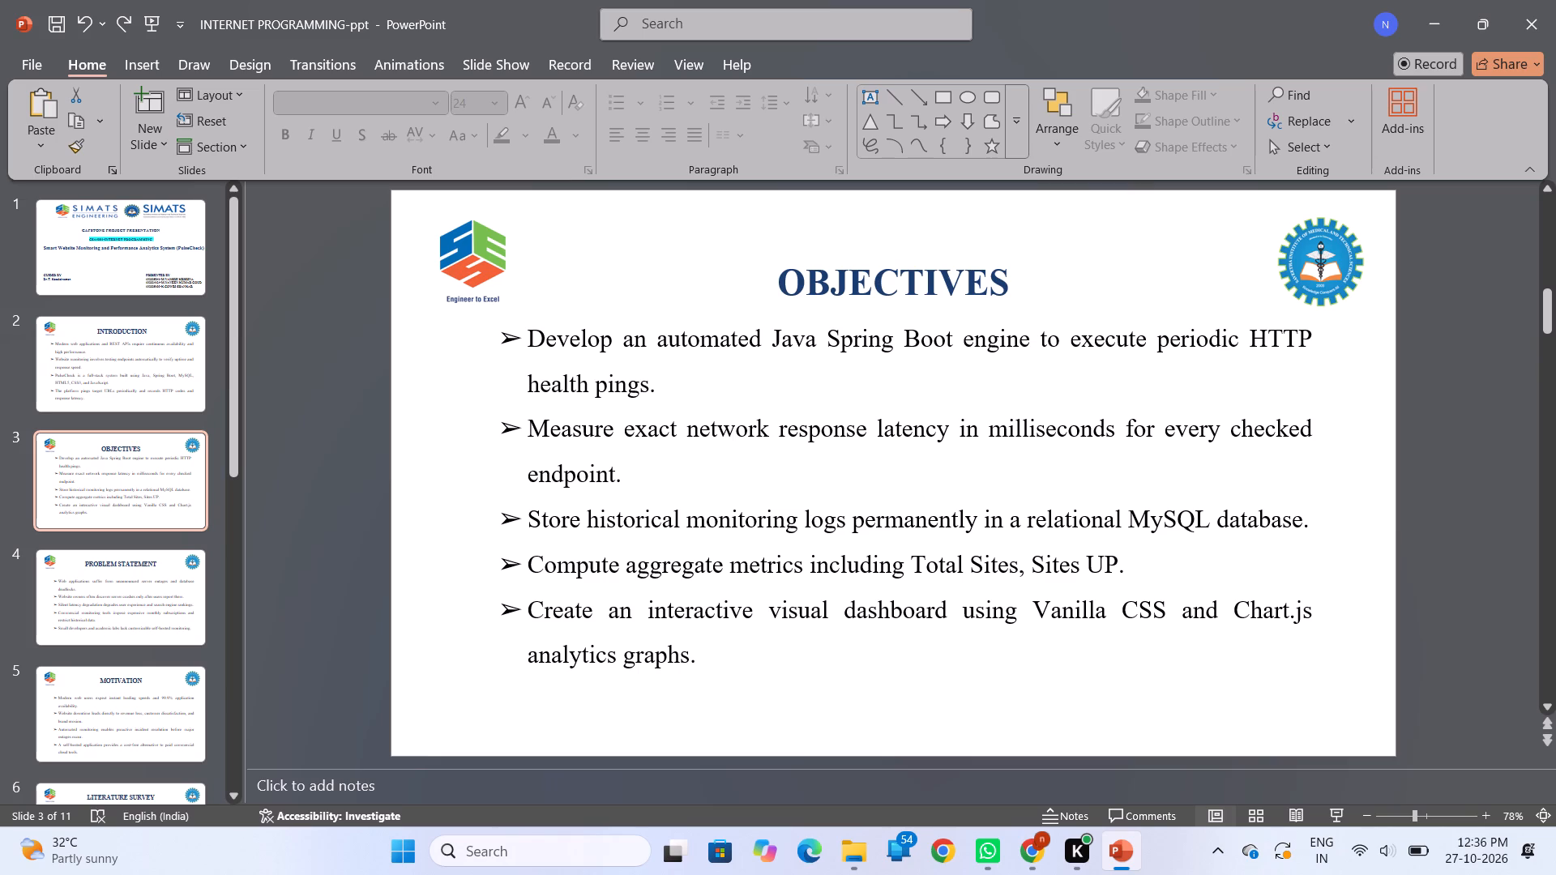
scroll(827, 487, "down", 1)
key("Down")
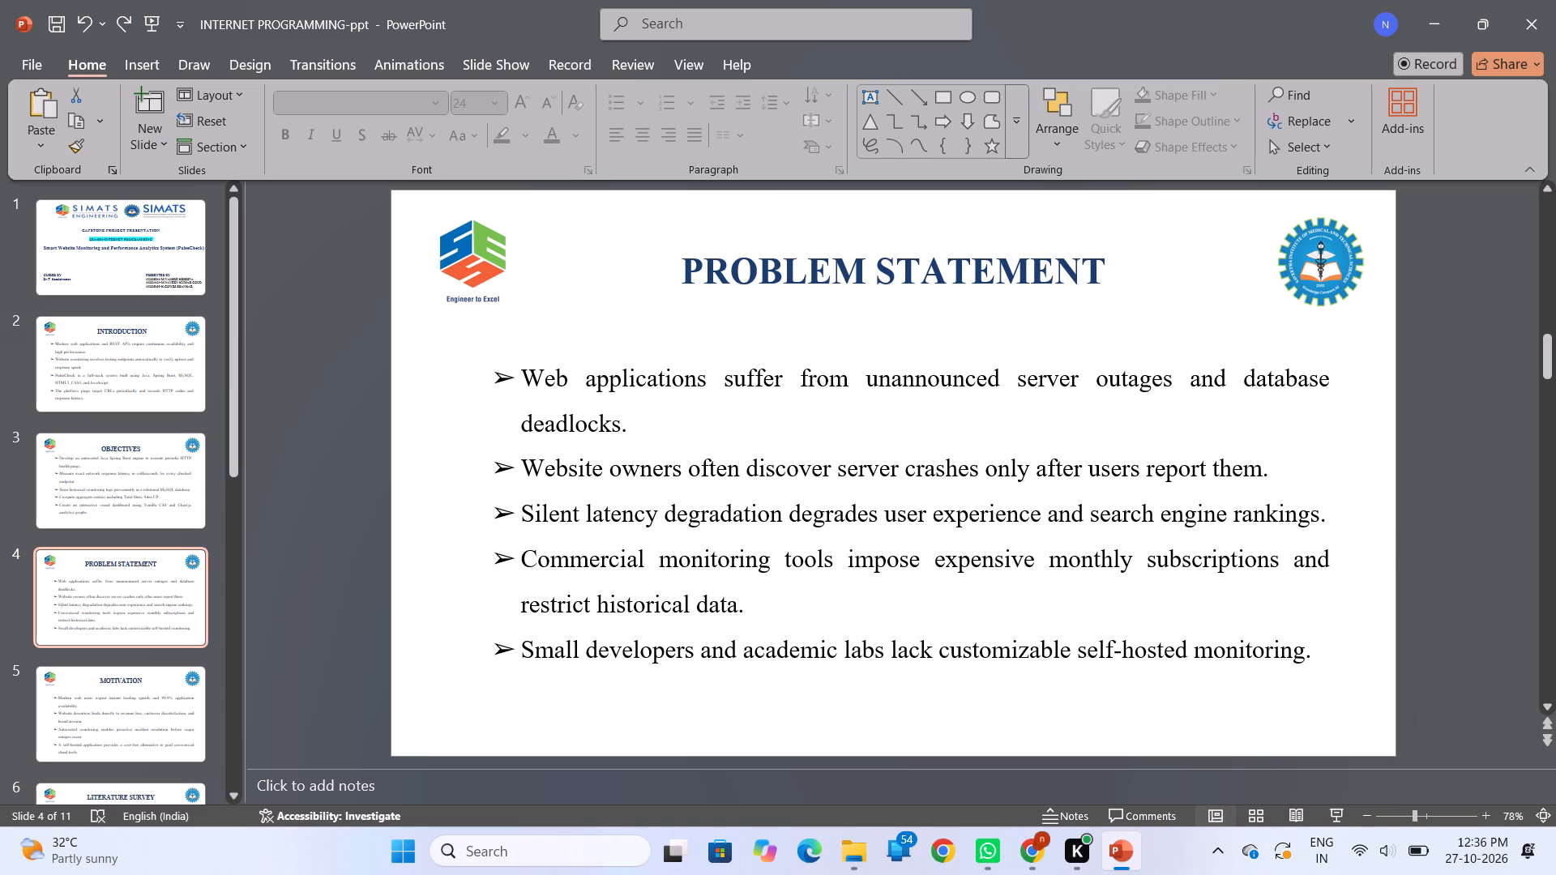
key("Down")
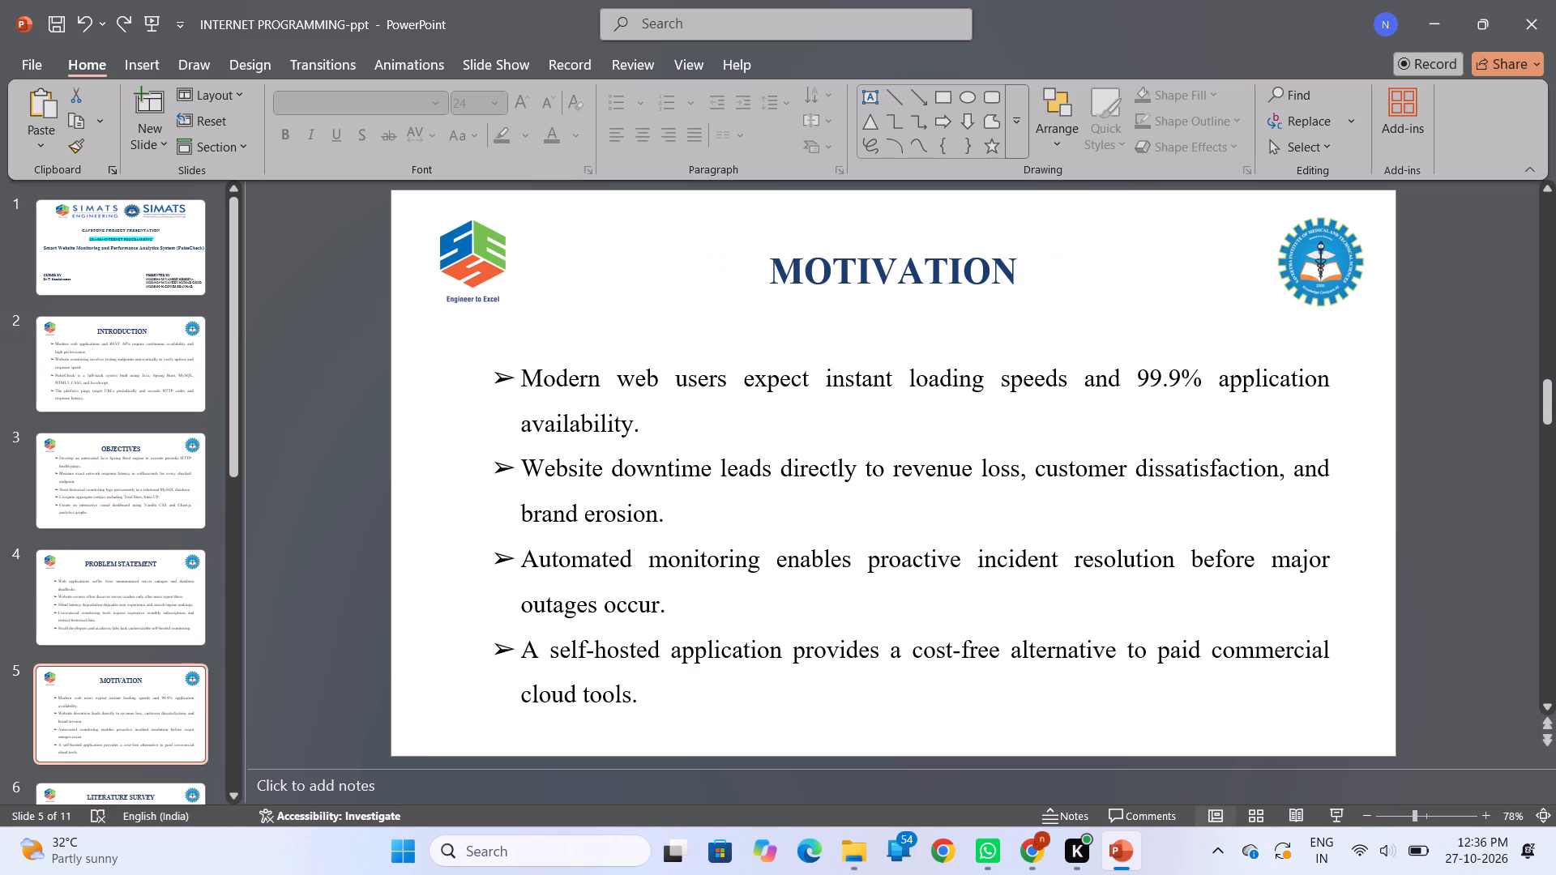
left_click(638, 361)
left_click_drag(663, 364, 1009, 562)
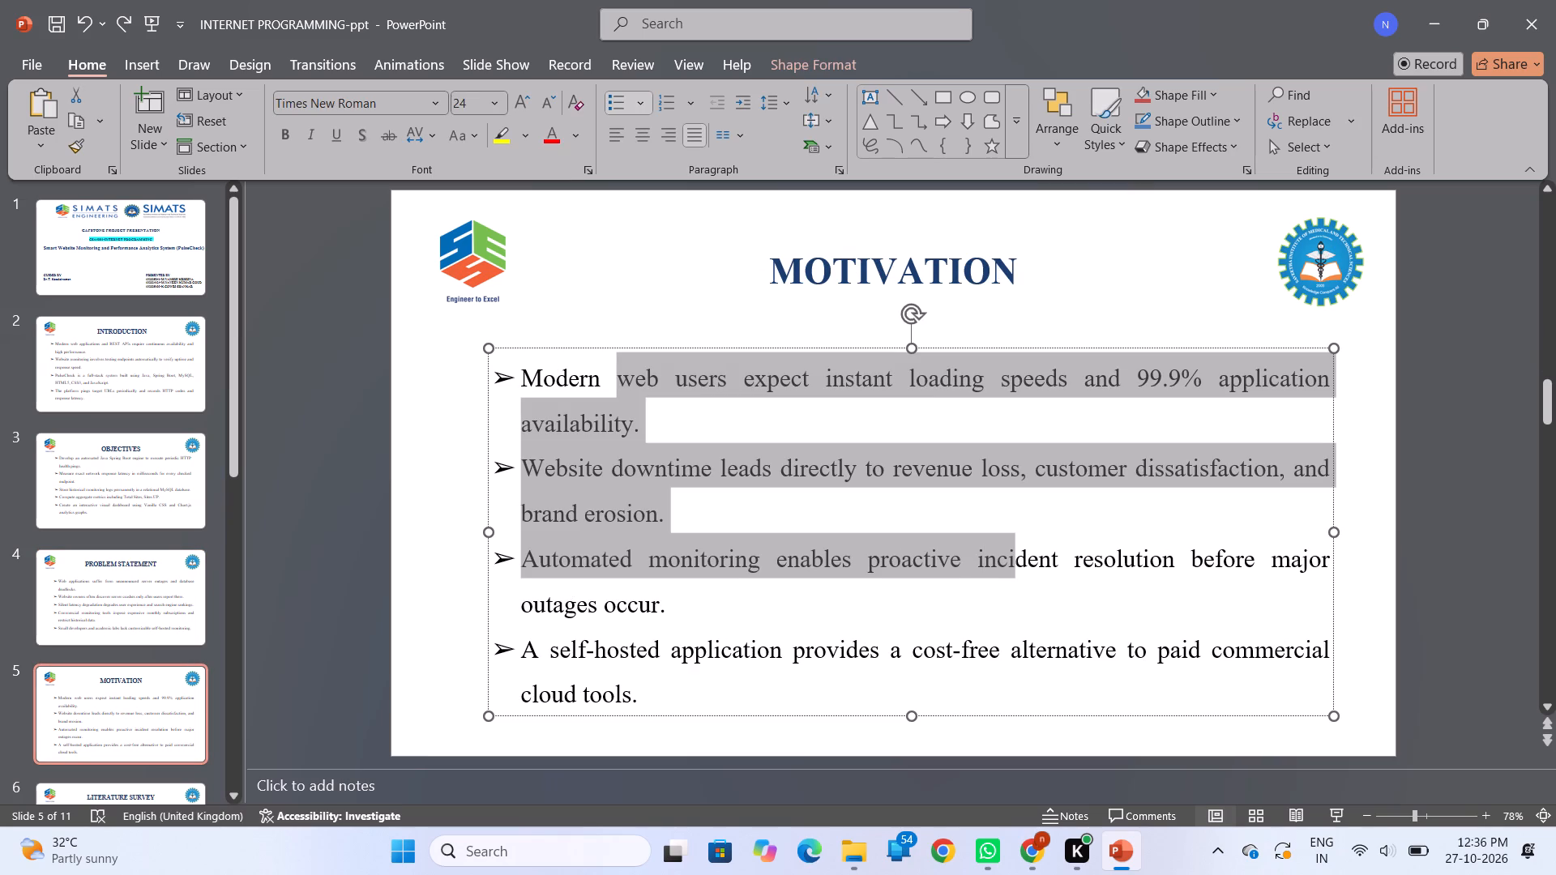
left_click_drag(1009, 562, 1027, 629)
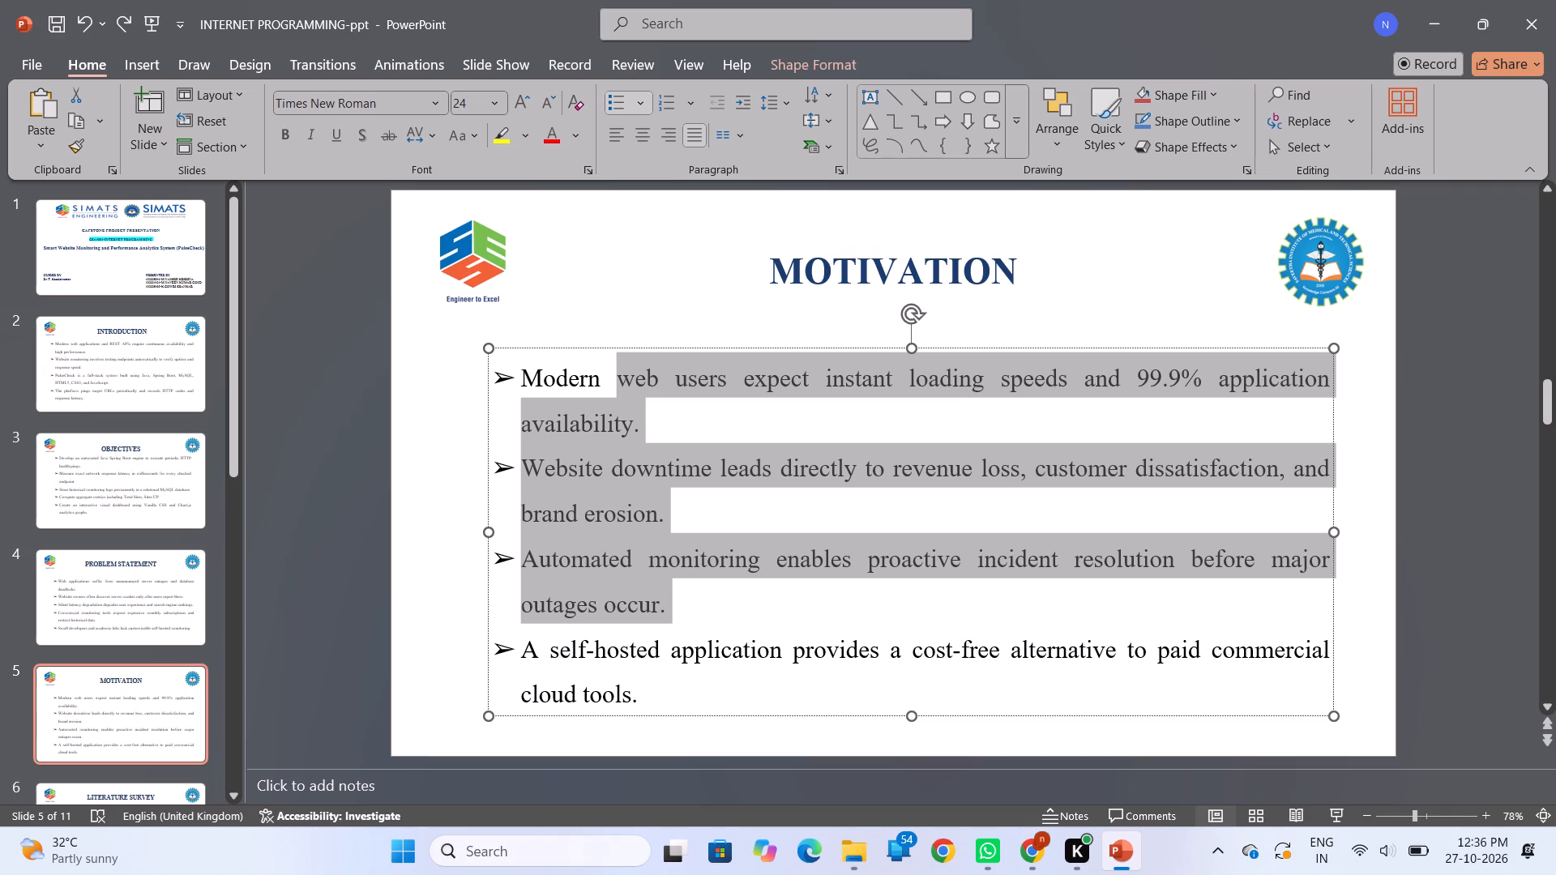
left_click_drag(1027, 629, 810, 431)
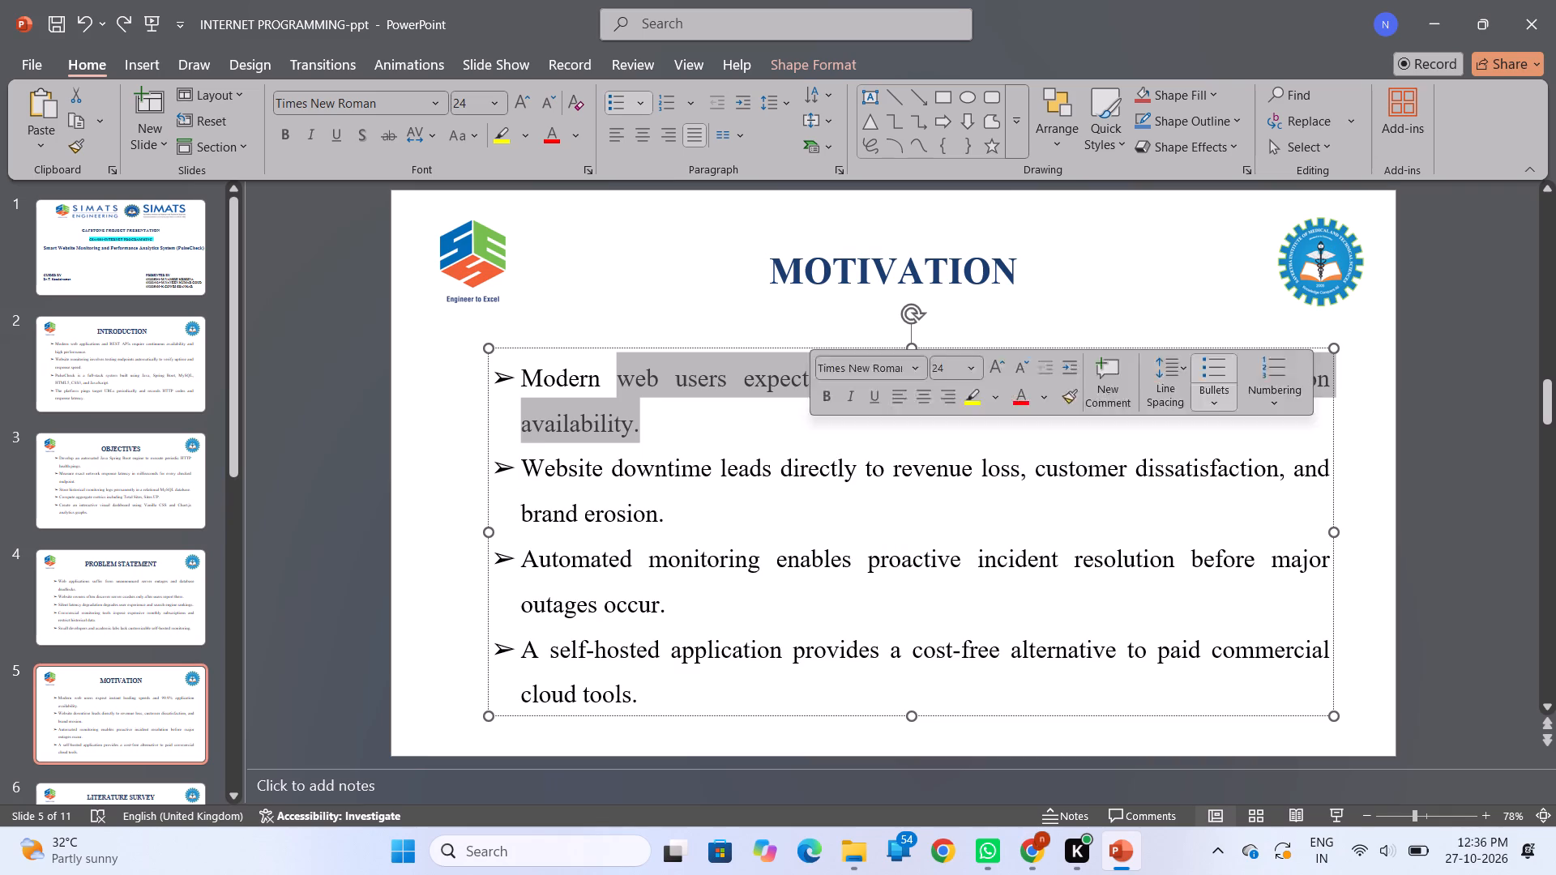
left_click(810, 431)
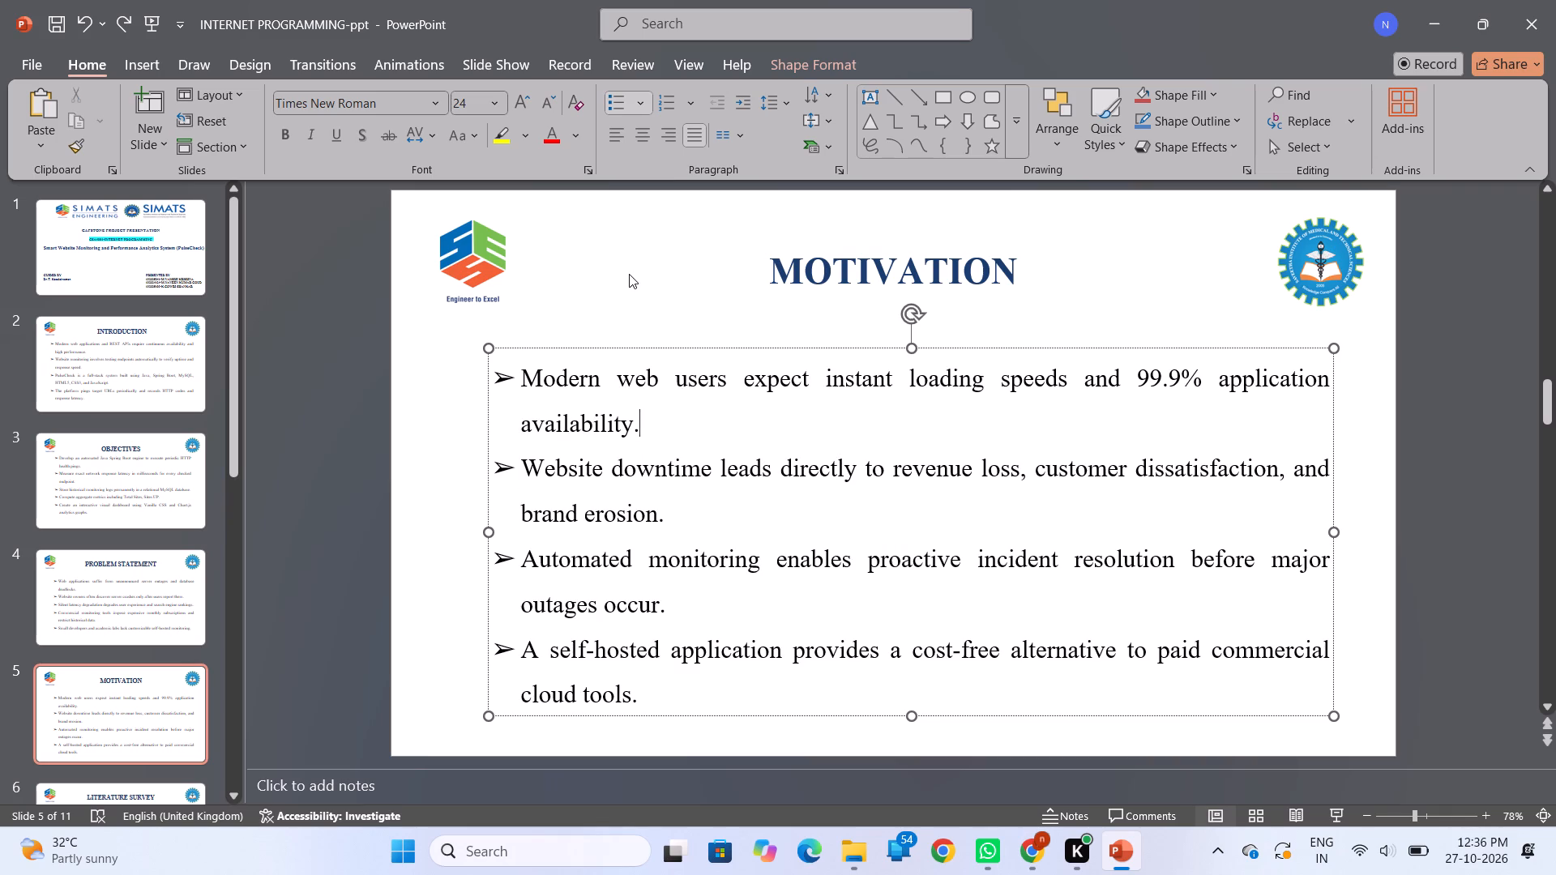
left_click(629, 274)
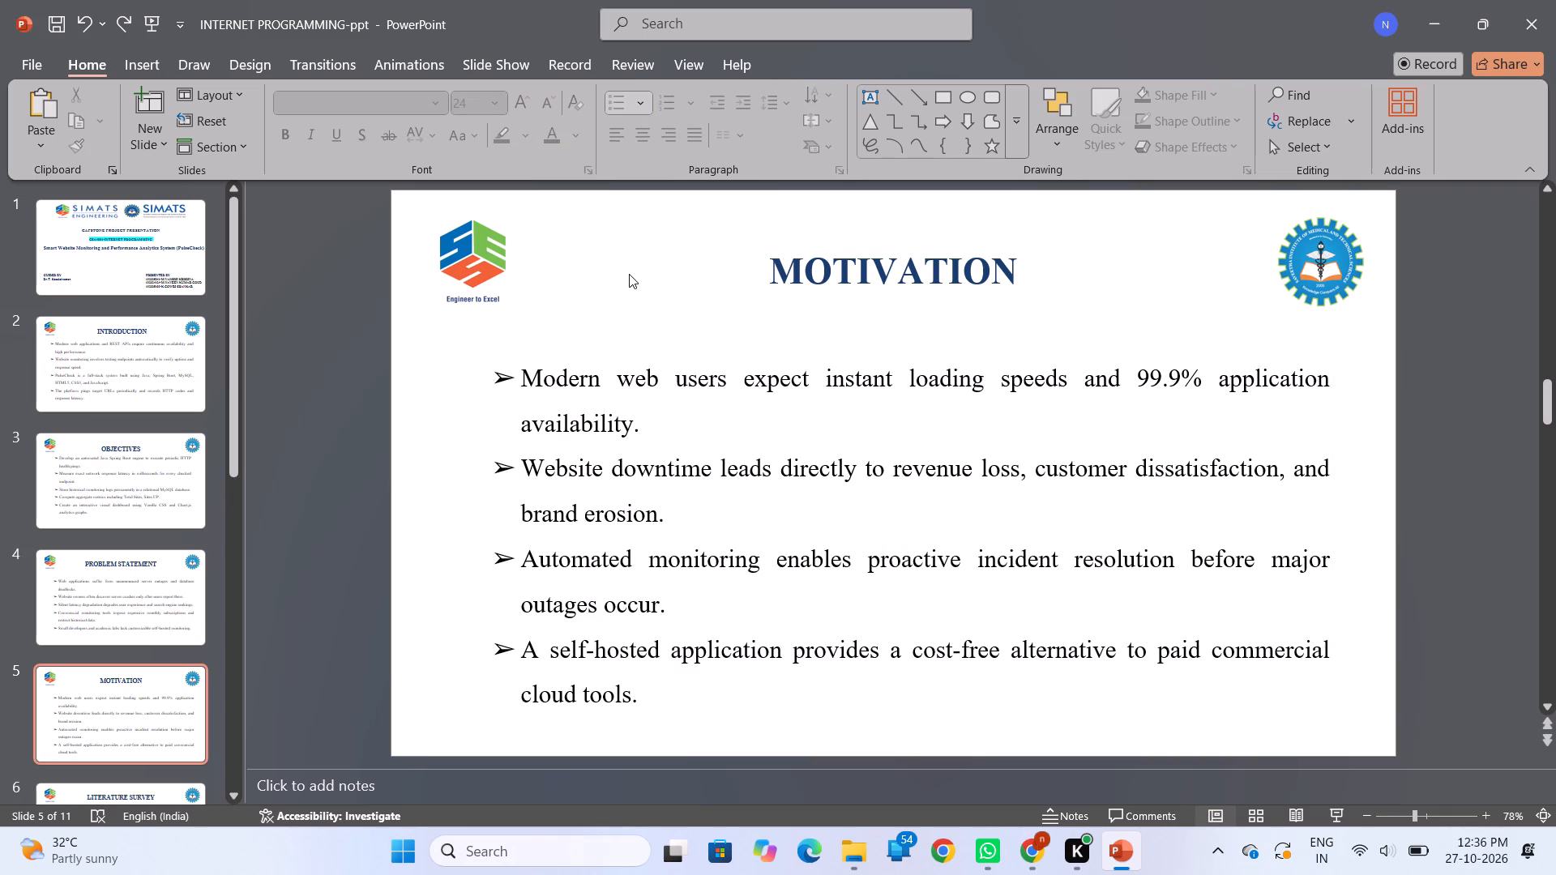
key("Down")
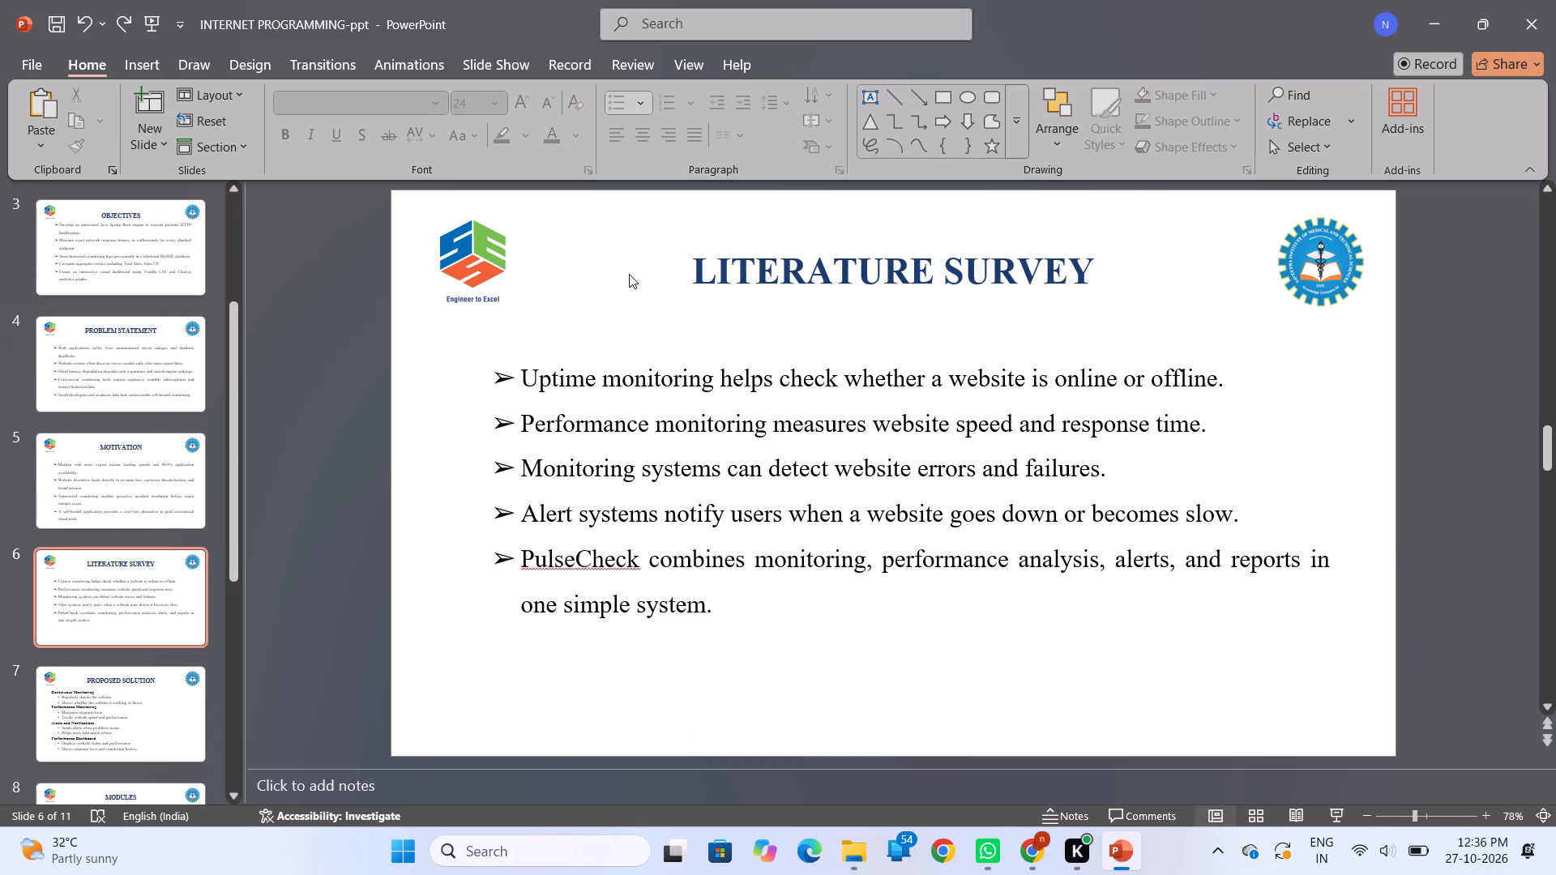
Go back through the earlier slides to the capstone project title slide.
key("Up")
key("Up")
key("Up")
key("Up")
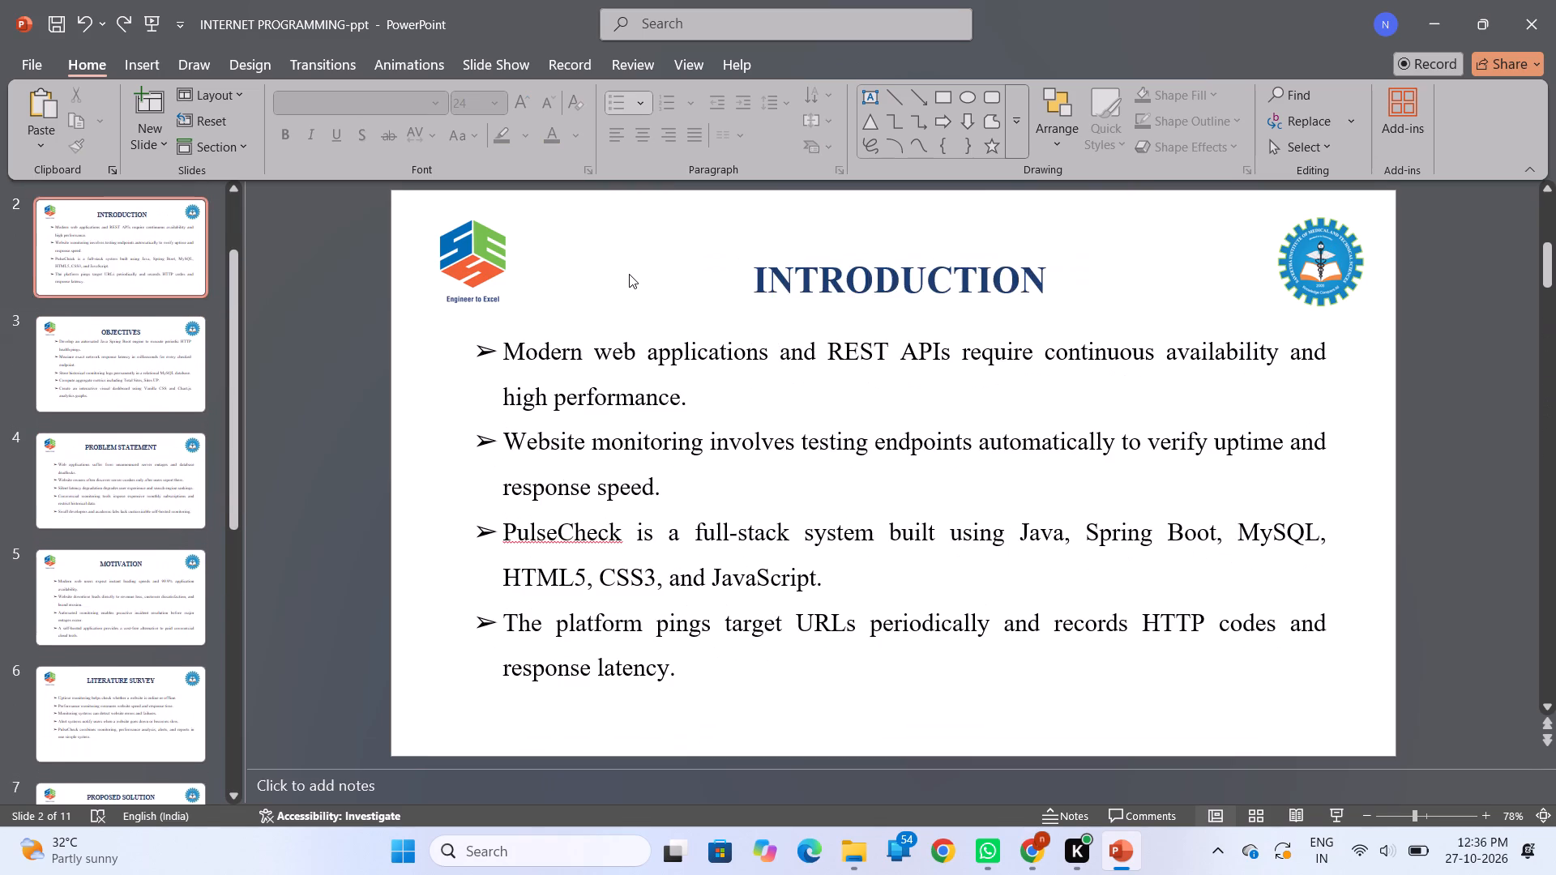
key("Up")
key("Down")
key("Up")
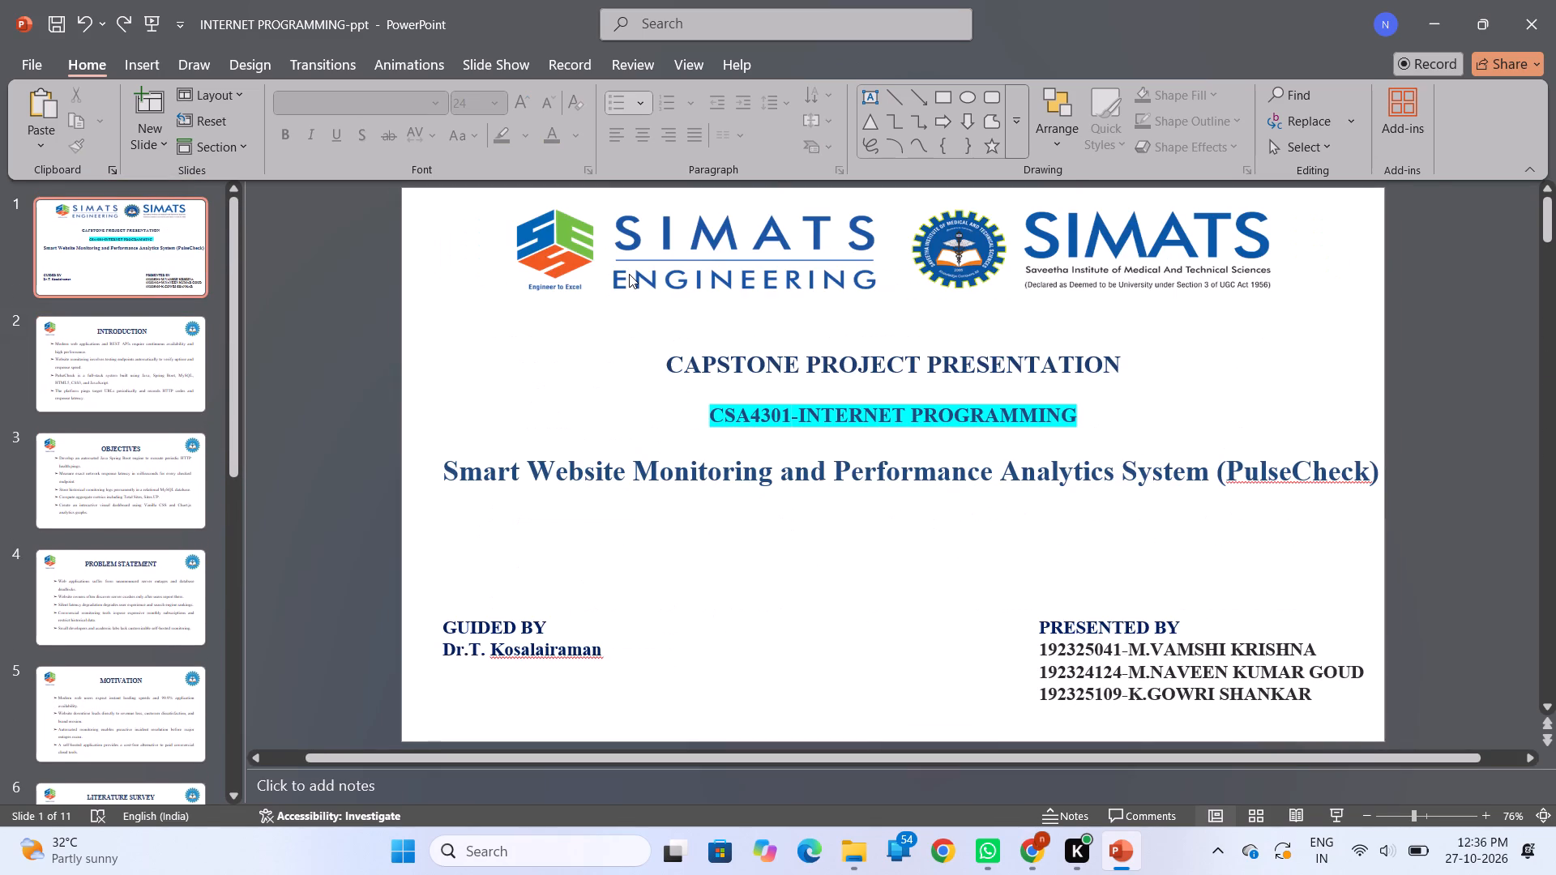
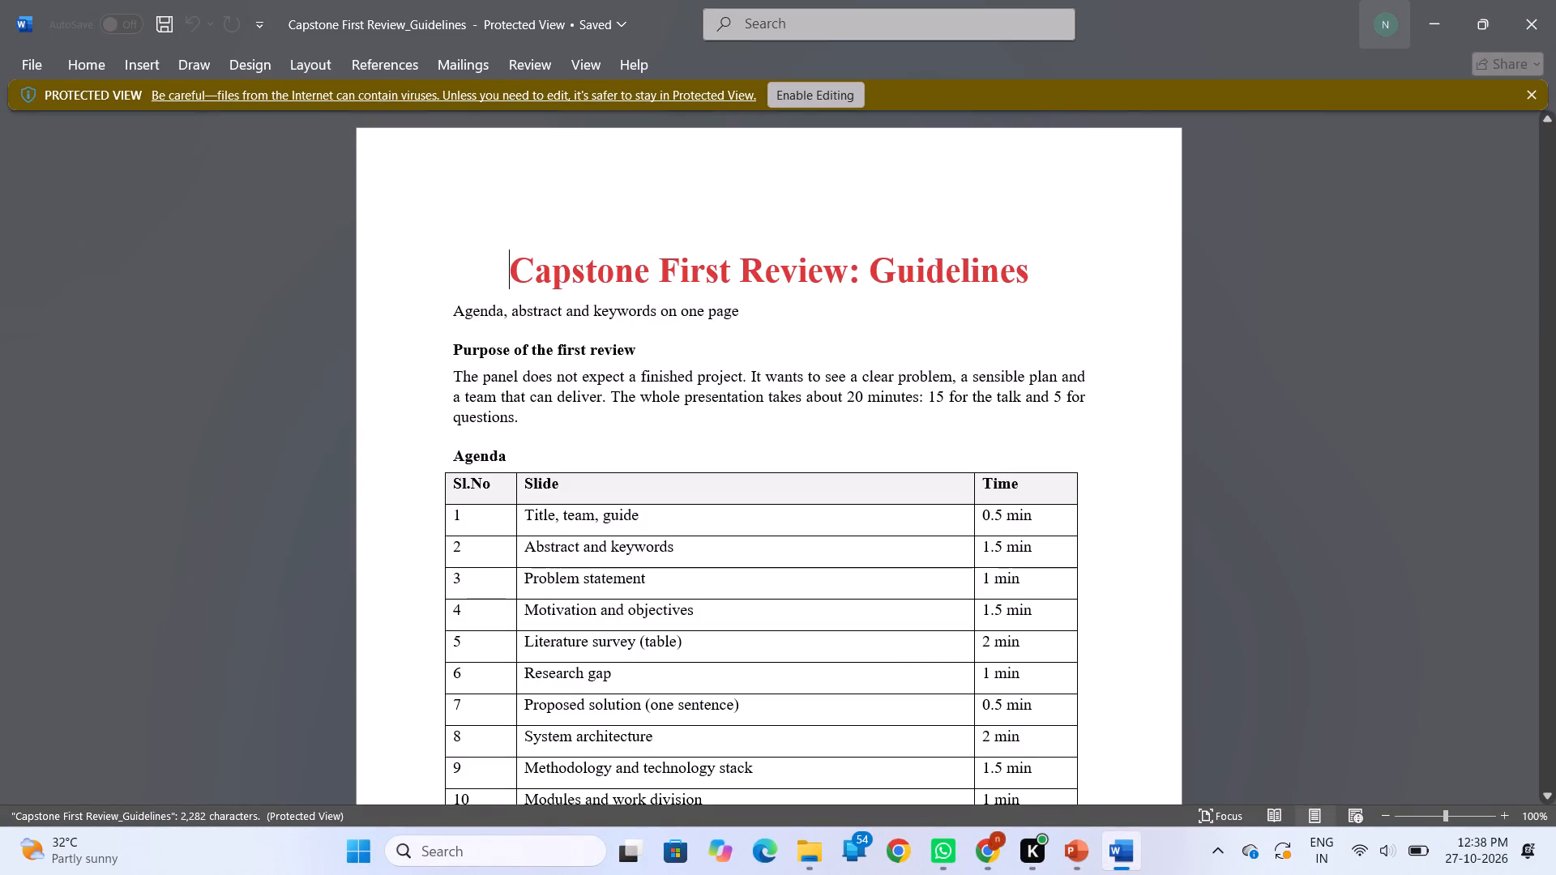
Read through the Capstone First Review guidelines in Word, covering the agenda table, abstract rules, keyword advice and final checklist.
left_click(1541, 94)
left_click(1532, 95)
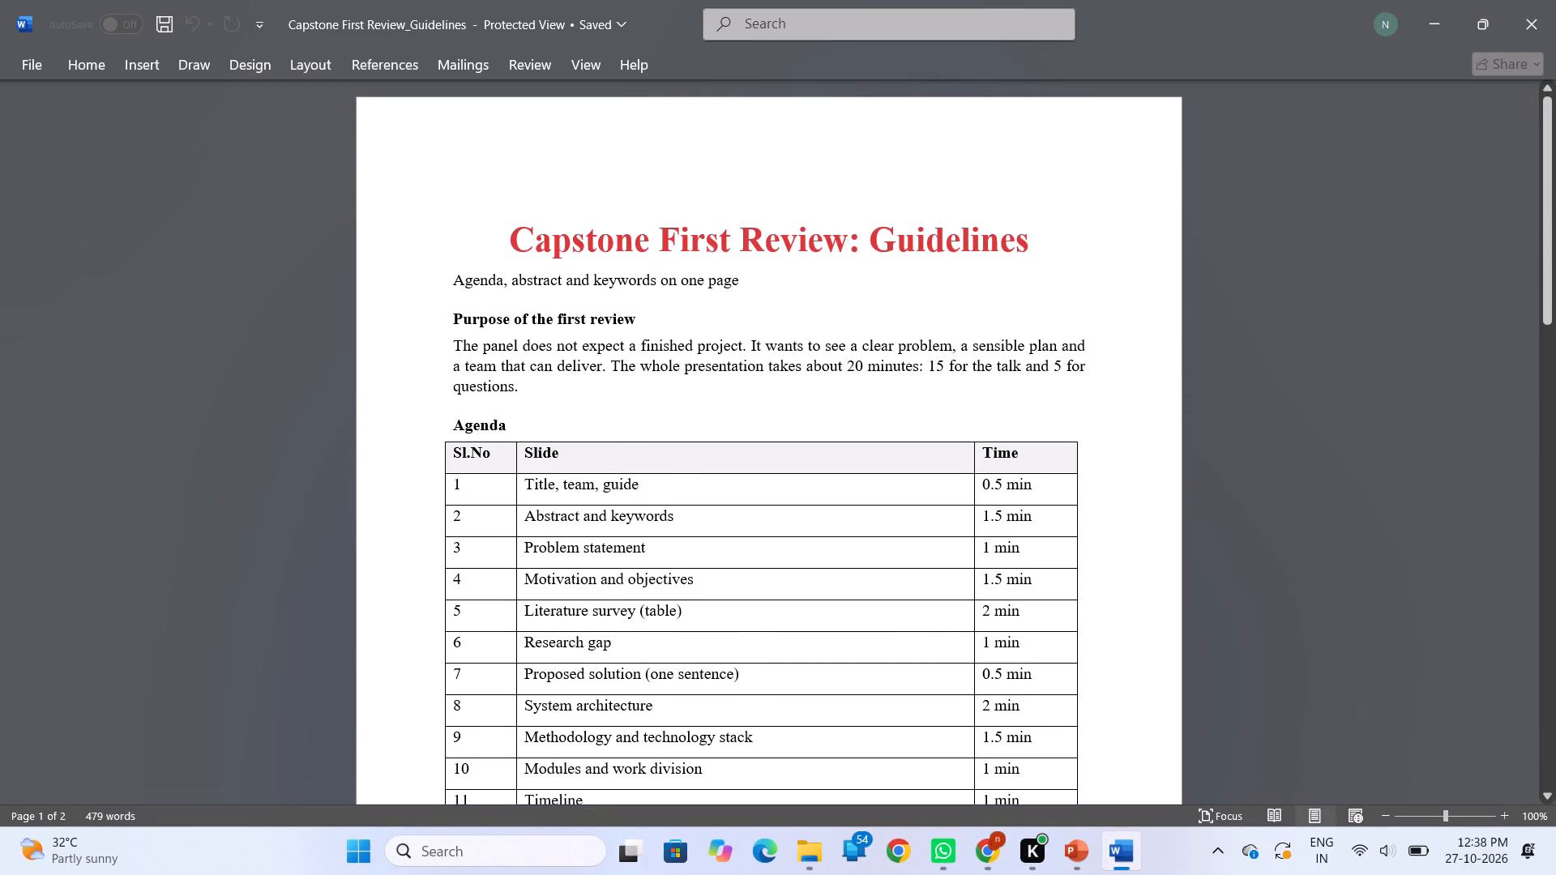
scroll(1246, 202, "down", 1)
scroll(831, 348, "down", 6)
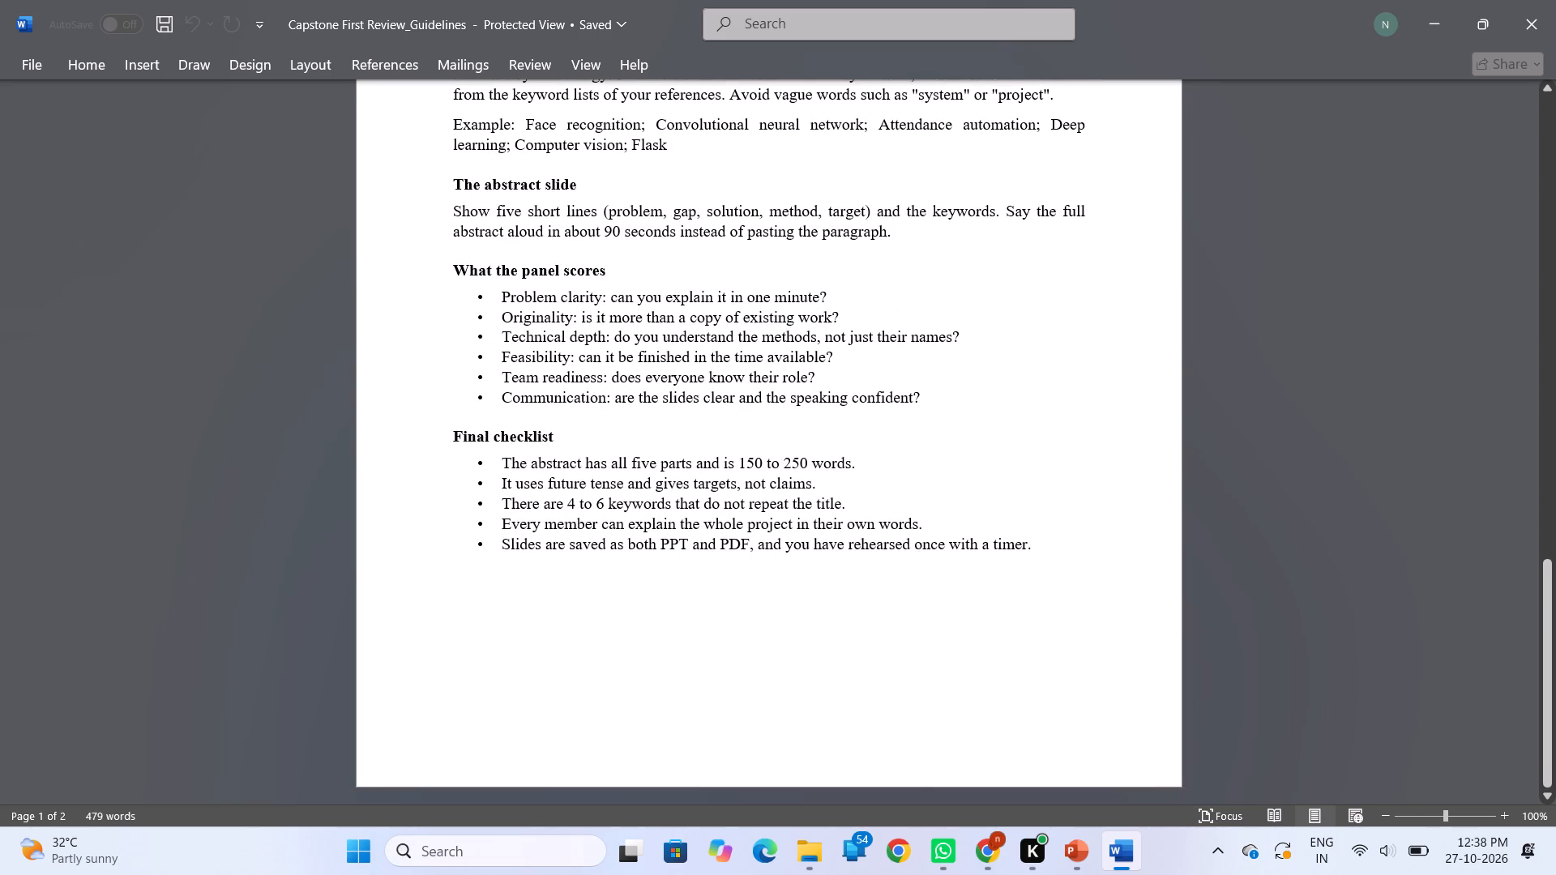
scroll(831, 348, "down", 3)
scroll(831, 348, "up", 8)
scroll(831, 348, "down", 4)
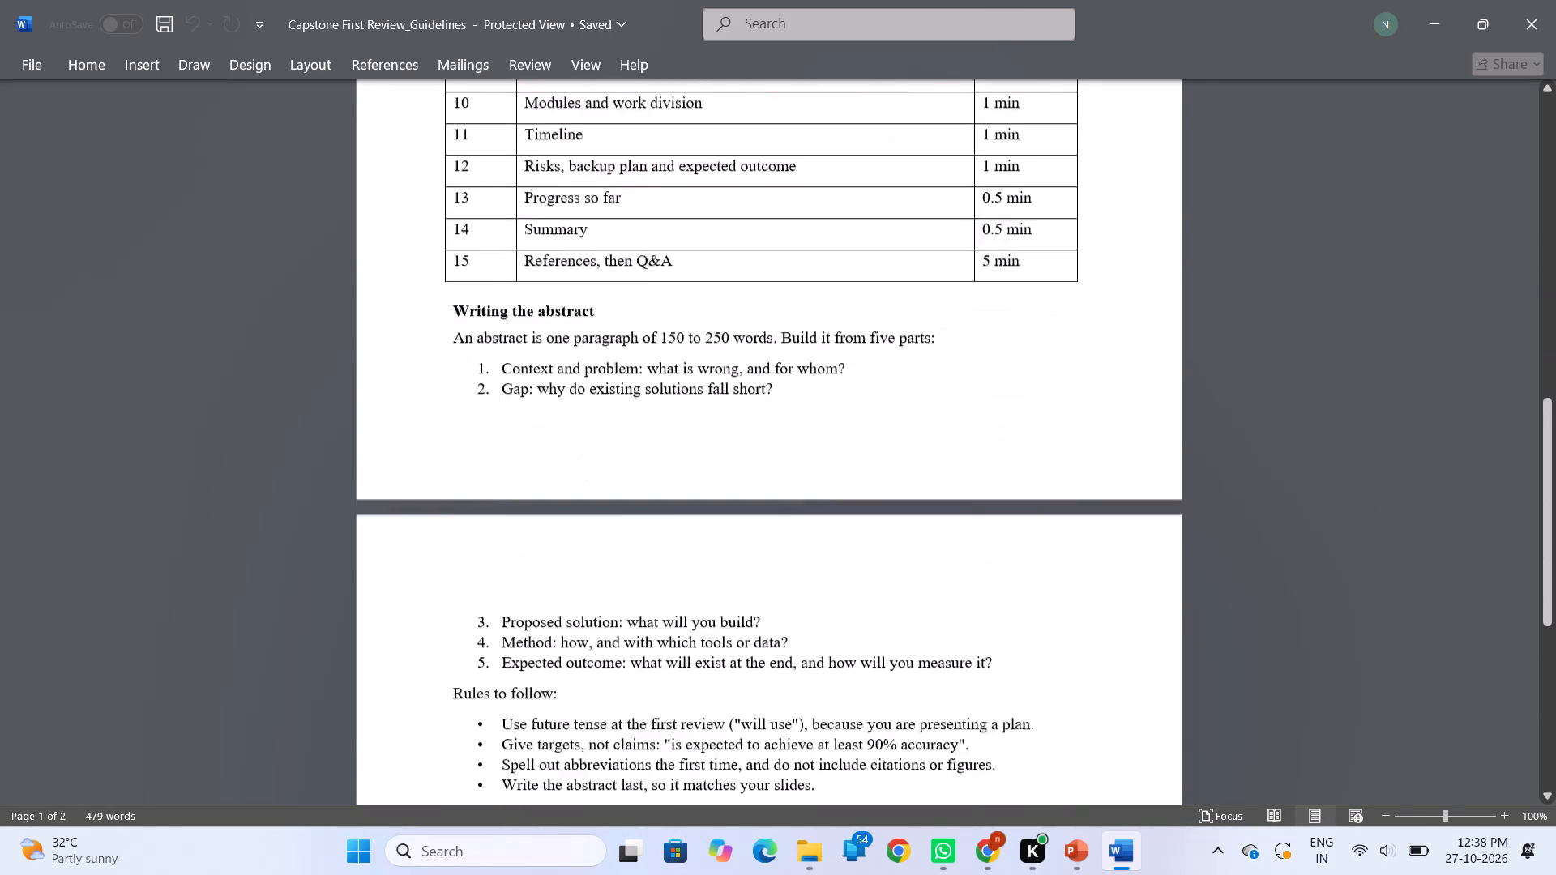
scroll(831, 348, "down", 6)
scroll(831, 348, "up", 4)
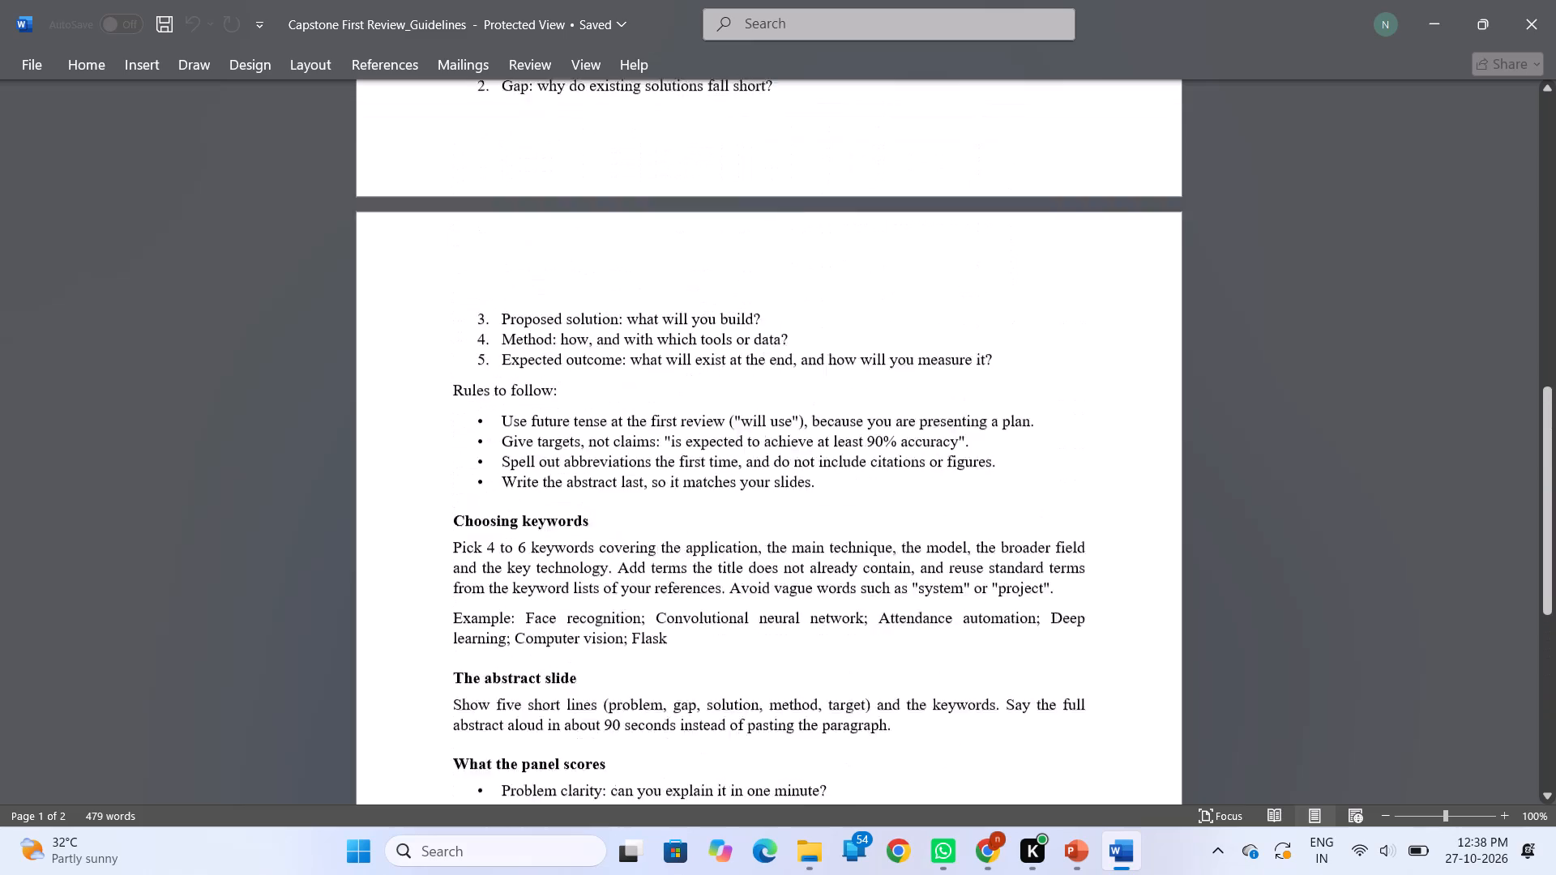
scroll(831, 348, "up", 2)
scroll(831, 348, "down", 1)
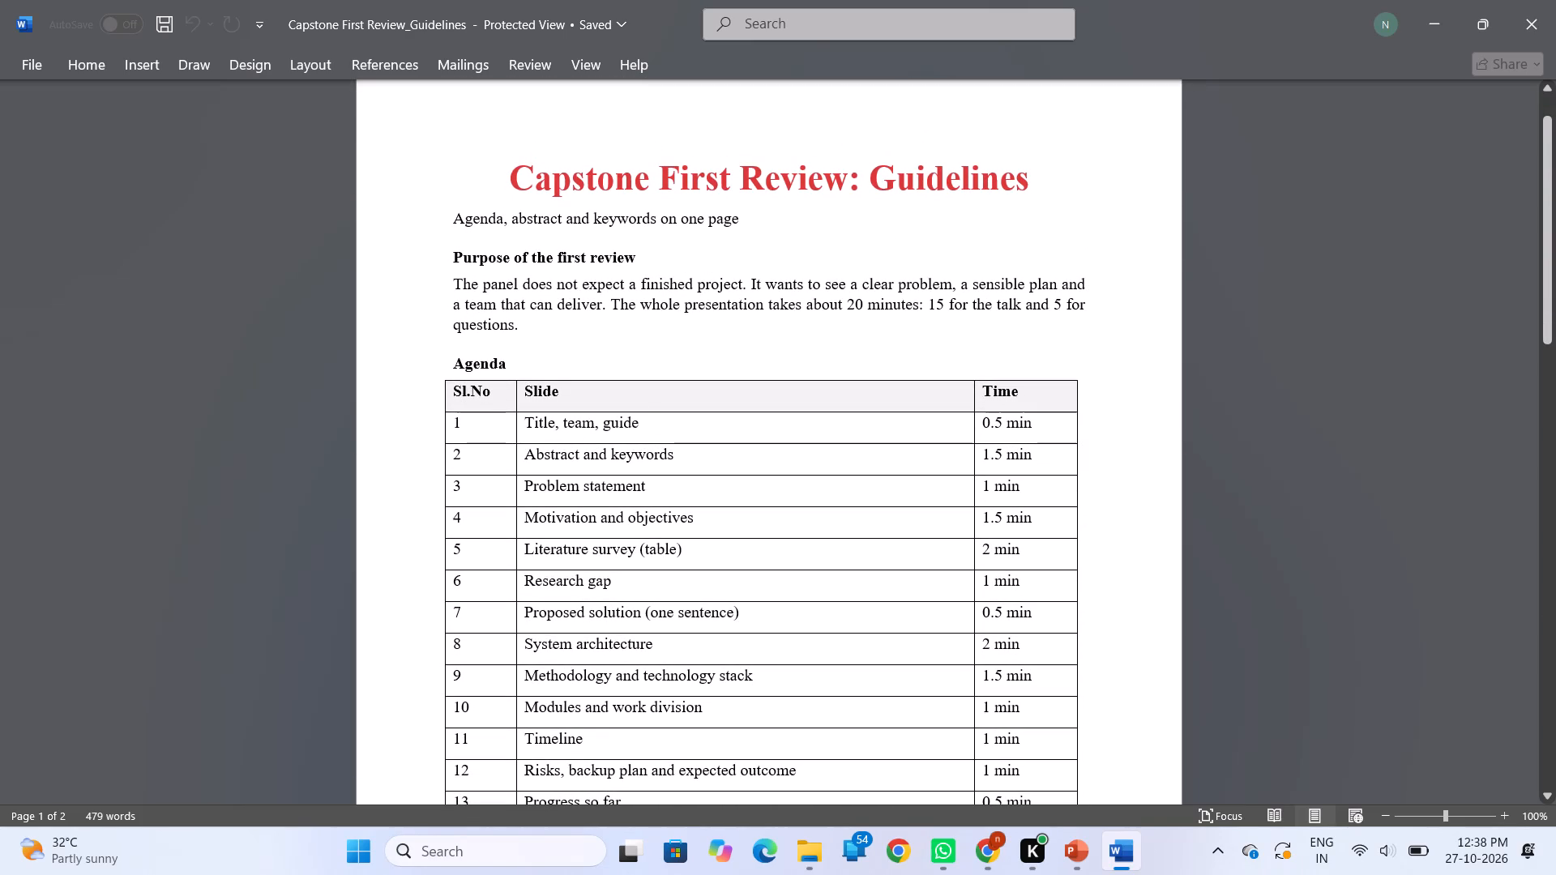
Switch to the PowerPoint presentation and replace the INTRODUCTION heading on slide 2 with ABSTRACT.
left_click(1066, 850)
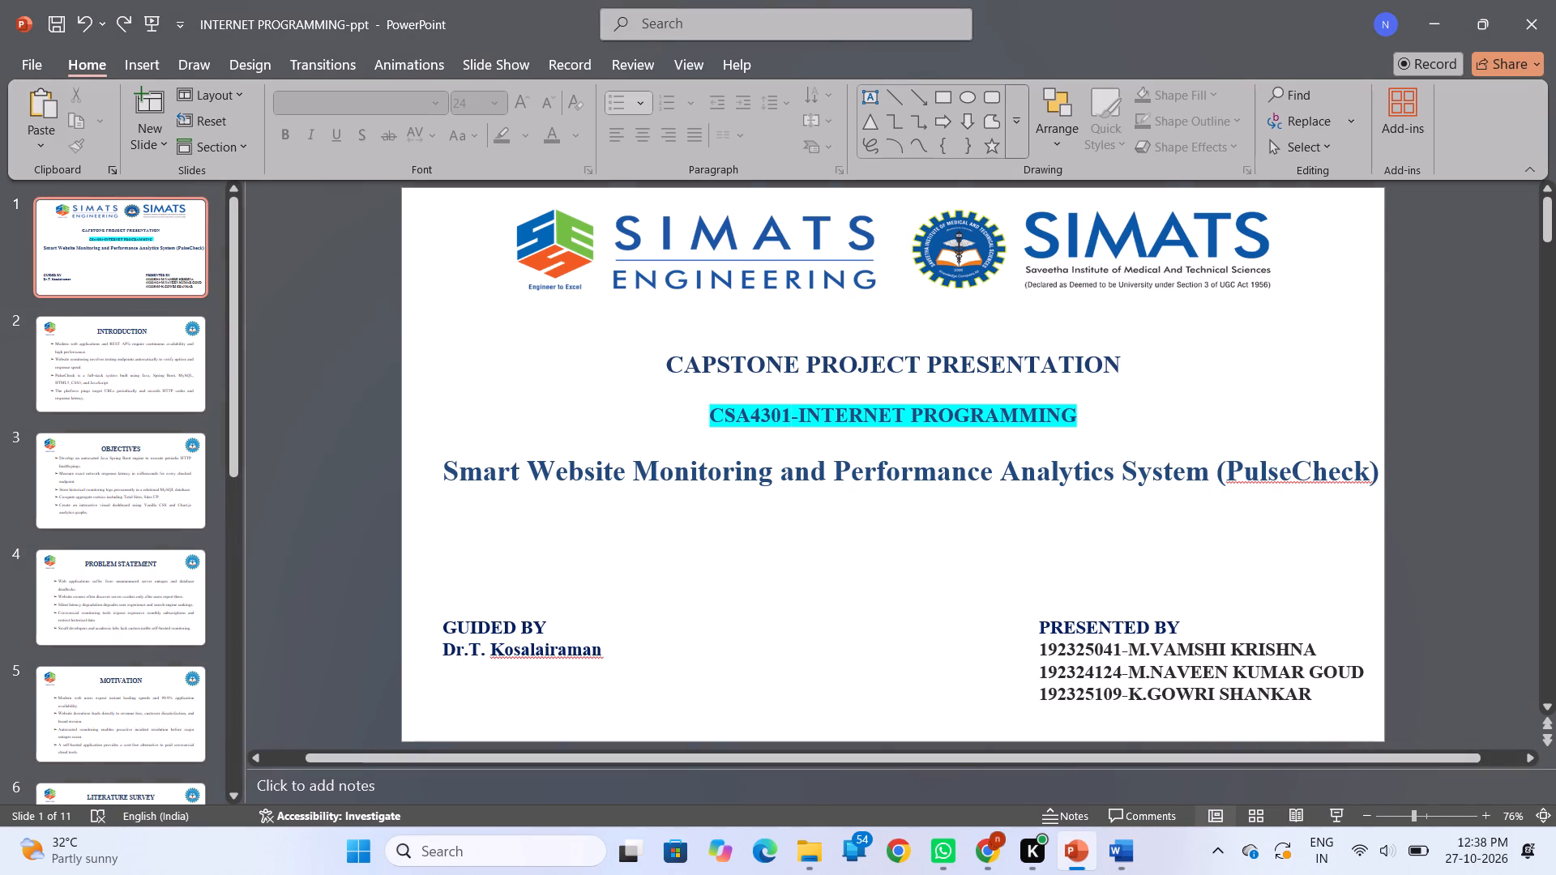
left_click(135, 350)
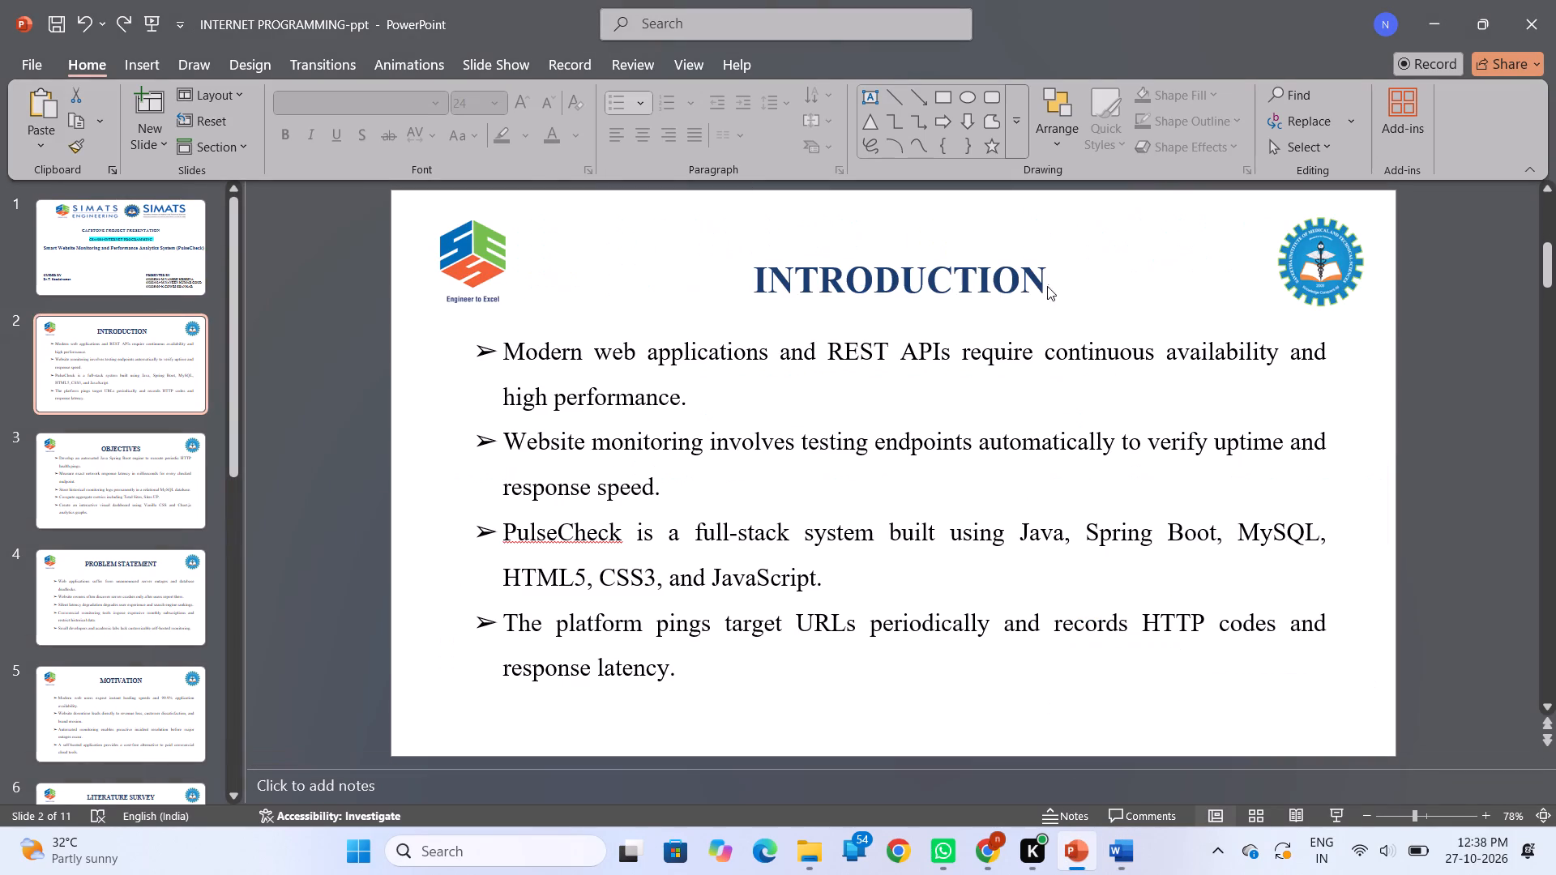
left_click(1039, 282)
key("BackSpace")
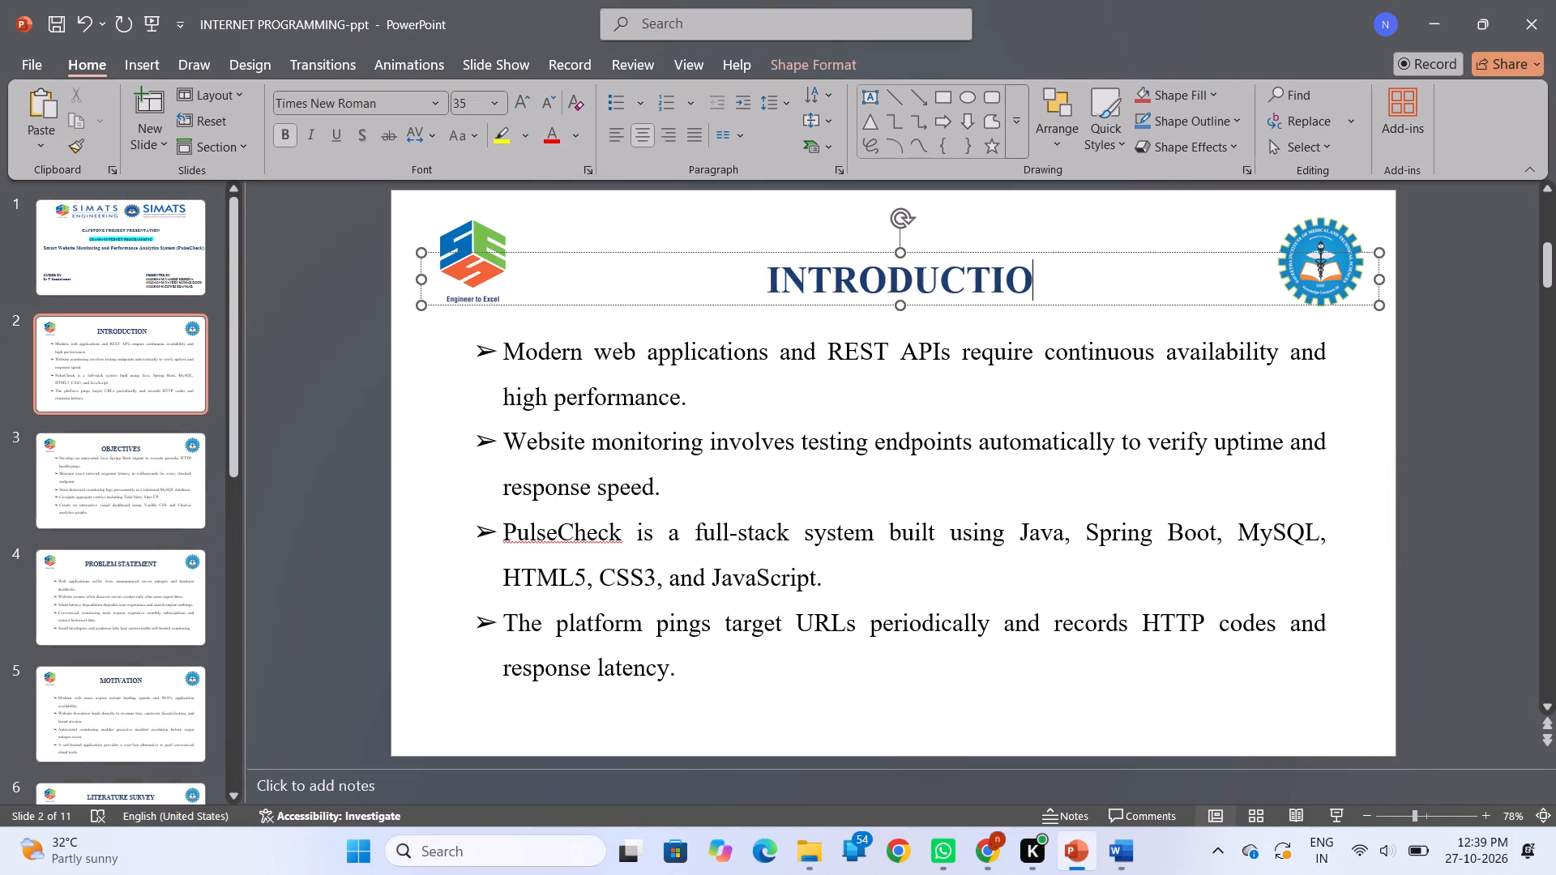
key("BackSpace")
key("BackSpace")
key("BackSpace")
key("BackSpace")
key("BackSpace")
key("BackSpace")
key("BackSpace")
key("BackSpace")
key("BackSpace")
key("BackSpace")
key("BackSpace")
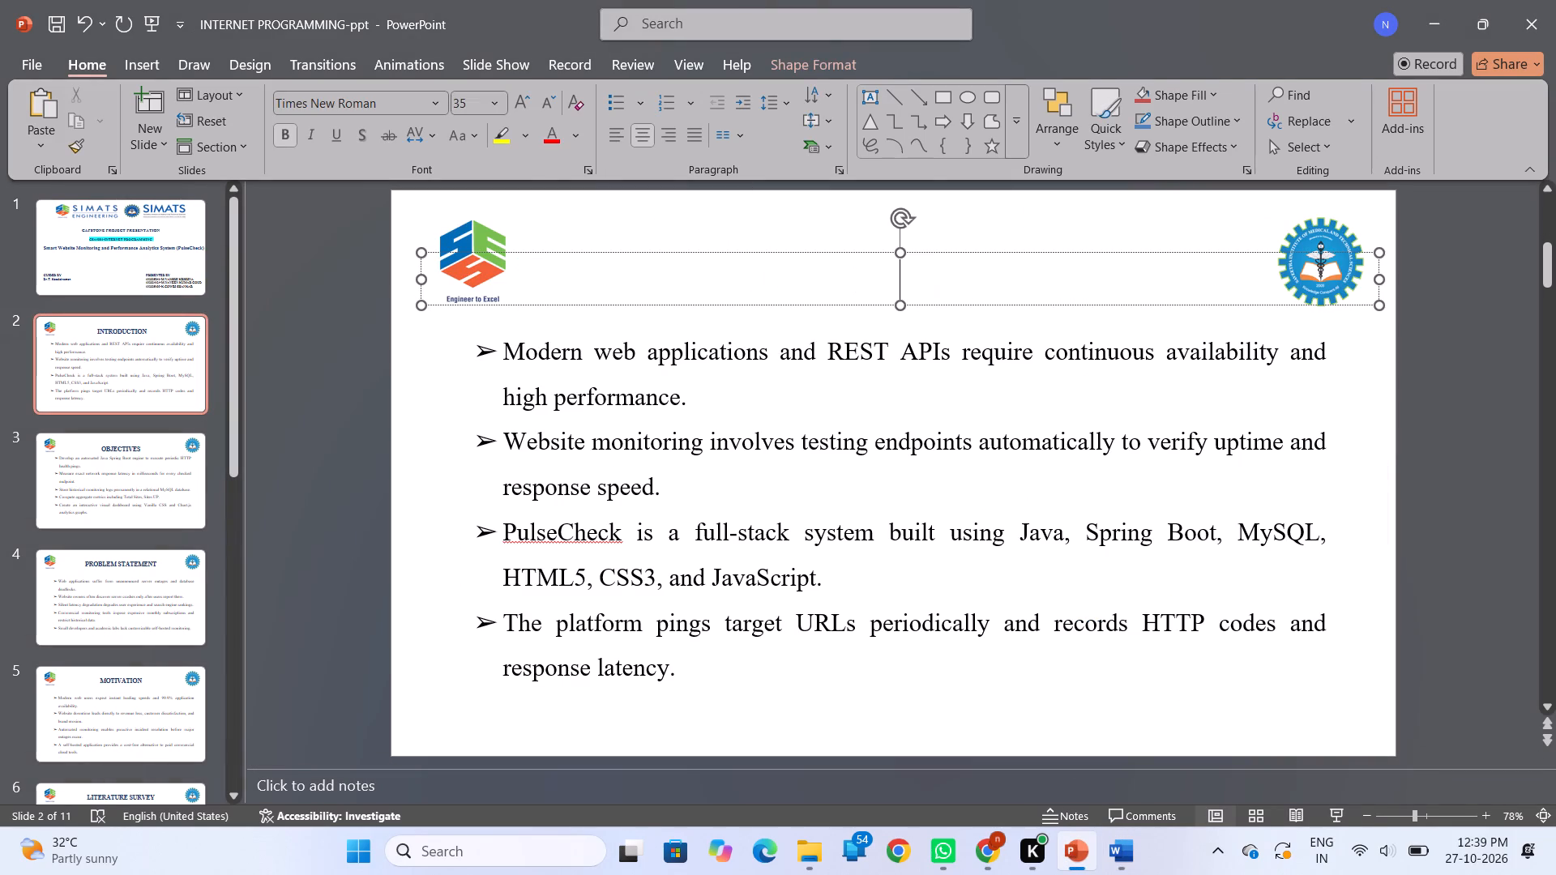
type("ABSTRACT")
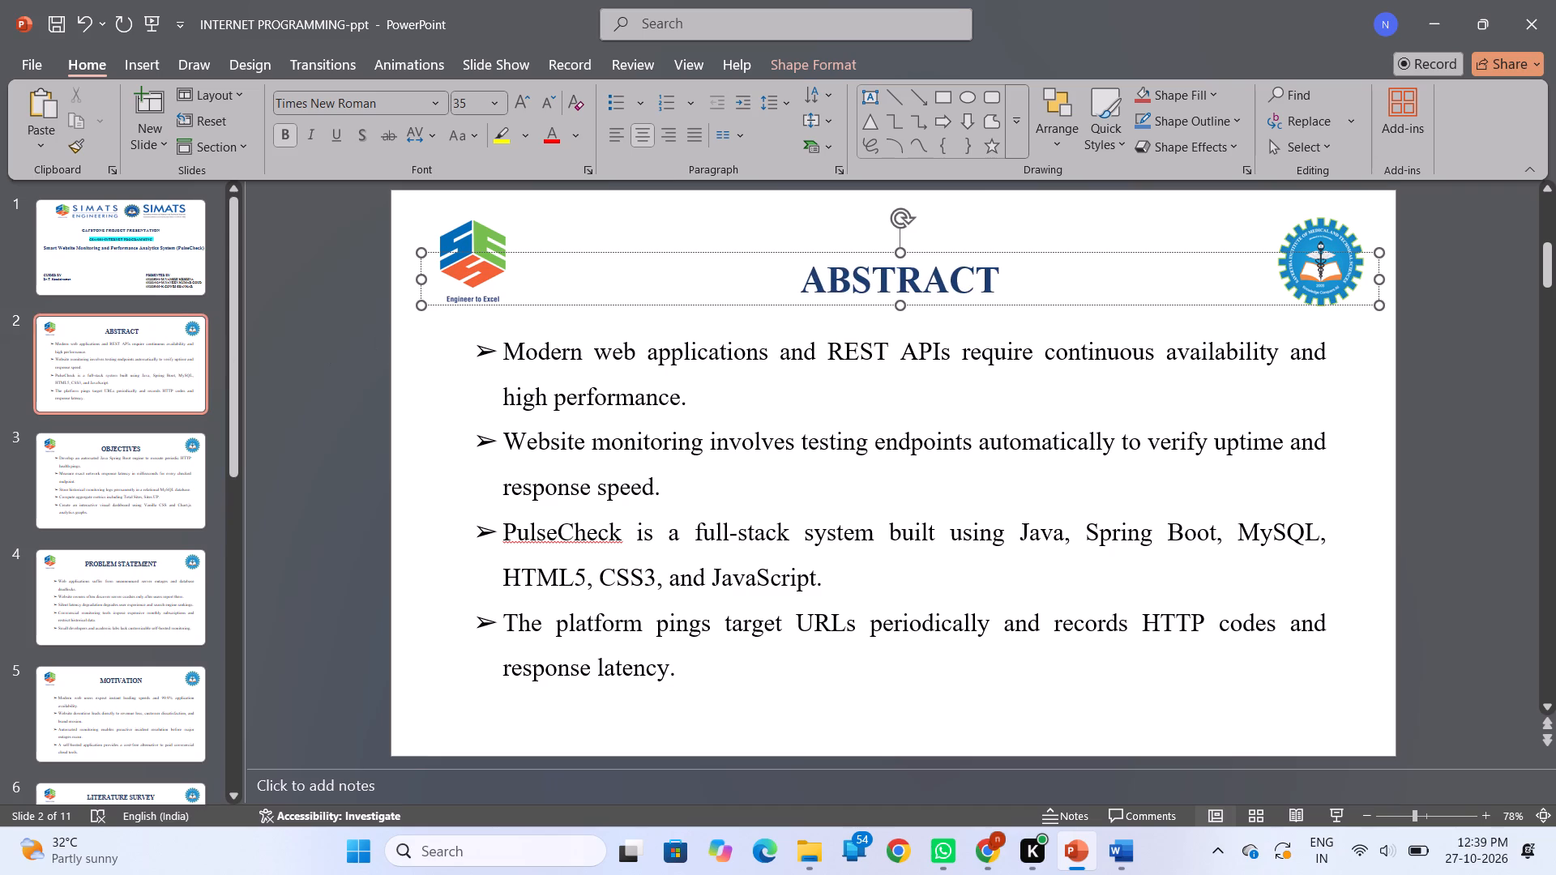
left_click(768, 443)
left_click(772, 282)
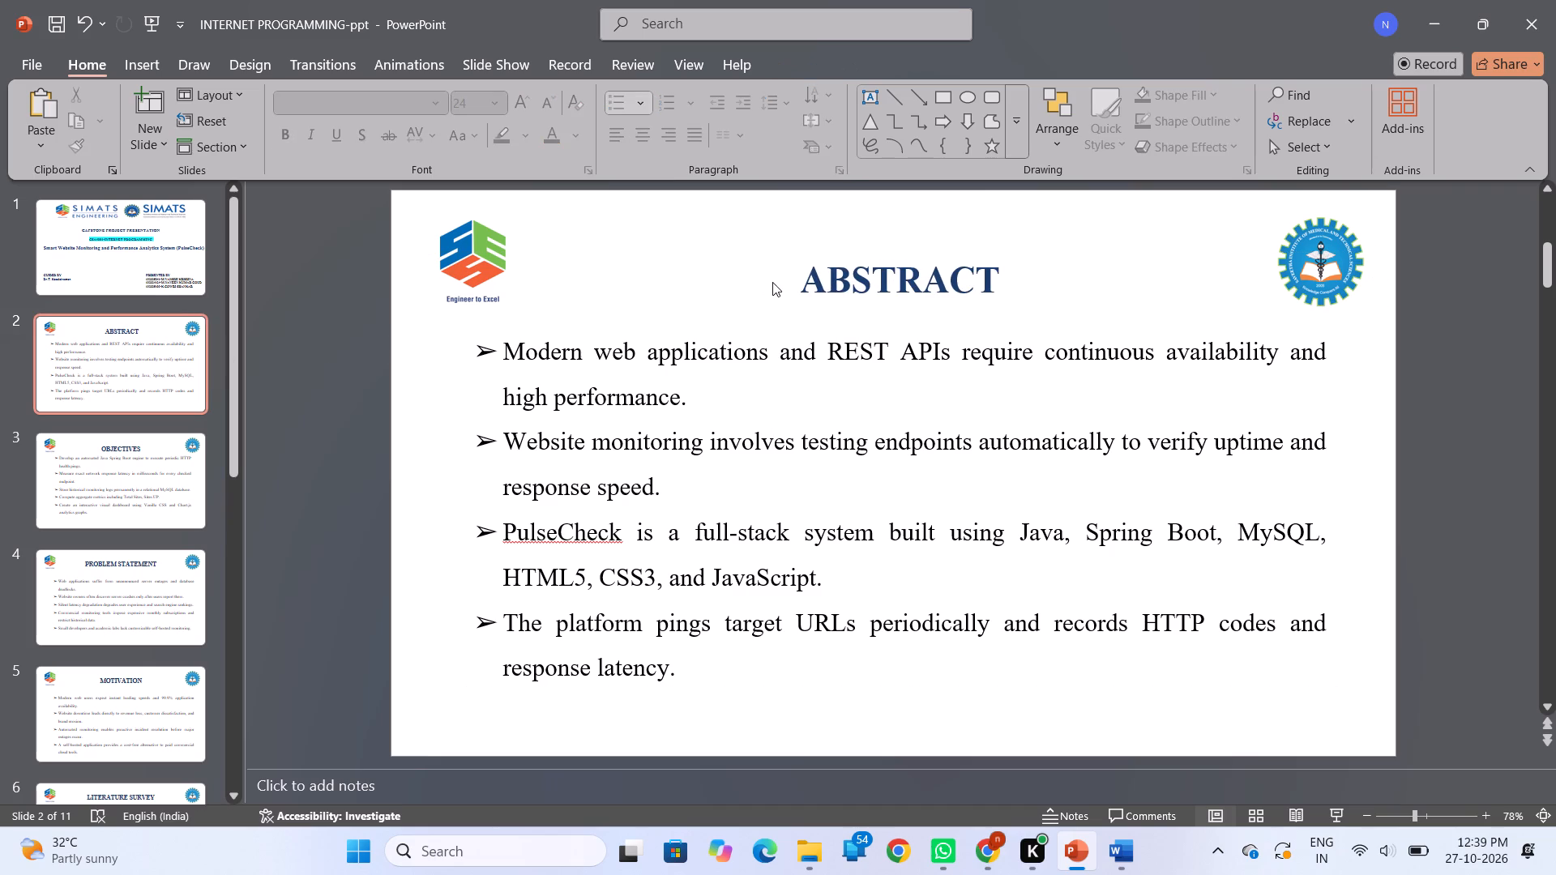
left_click(781, 455)
Copy the whole ABSTRACT slide from the slide list.
left_click(135, 379)
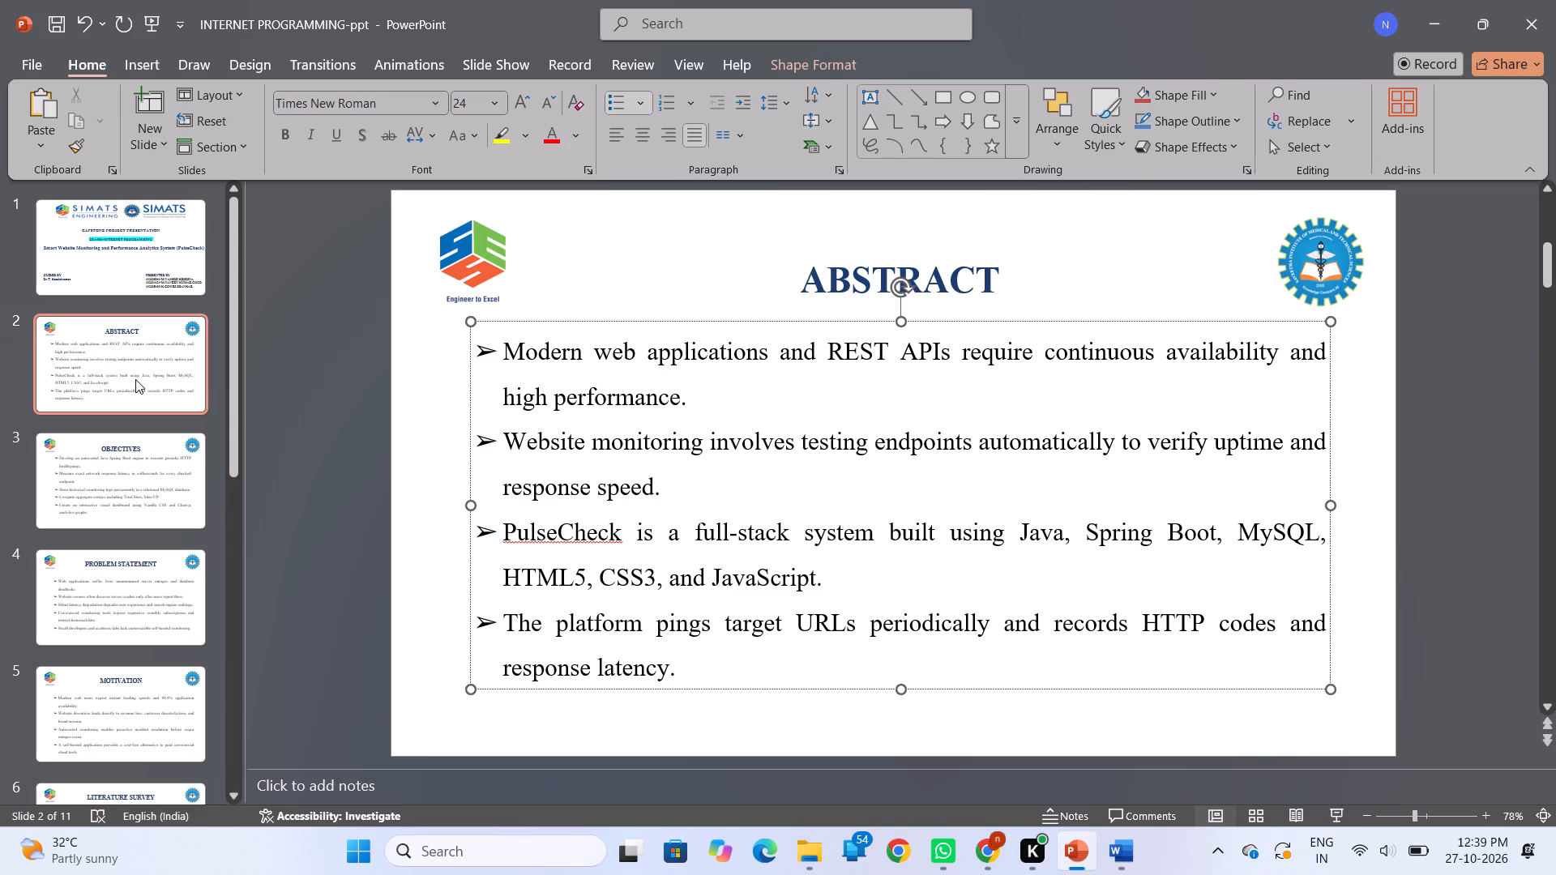
key("ctrl+c")
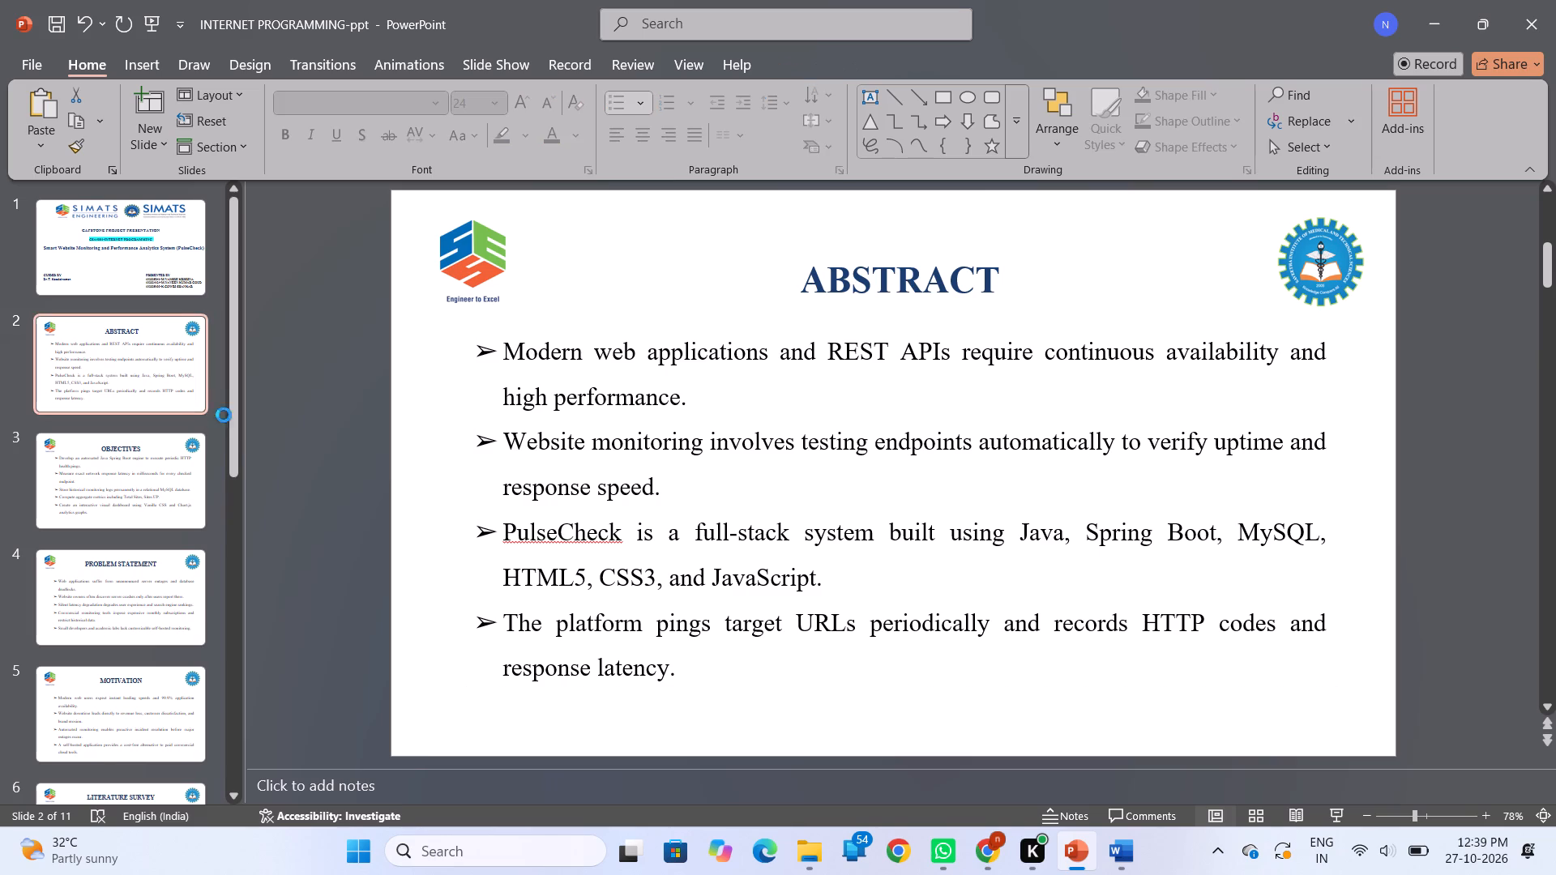
Paste the copied ABSTRACT slide directly after slide 2.
key("ctrl+v")
Clear all the bulleted body text from the ABSTRACT slide at position 2.
left_click(144, 325)
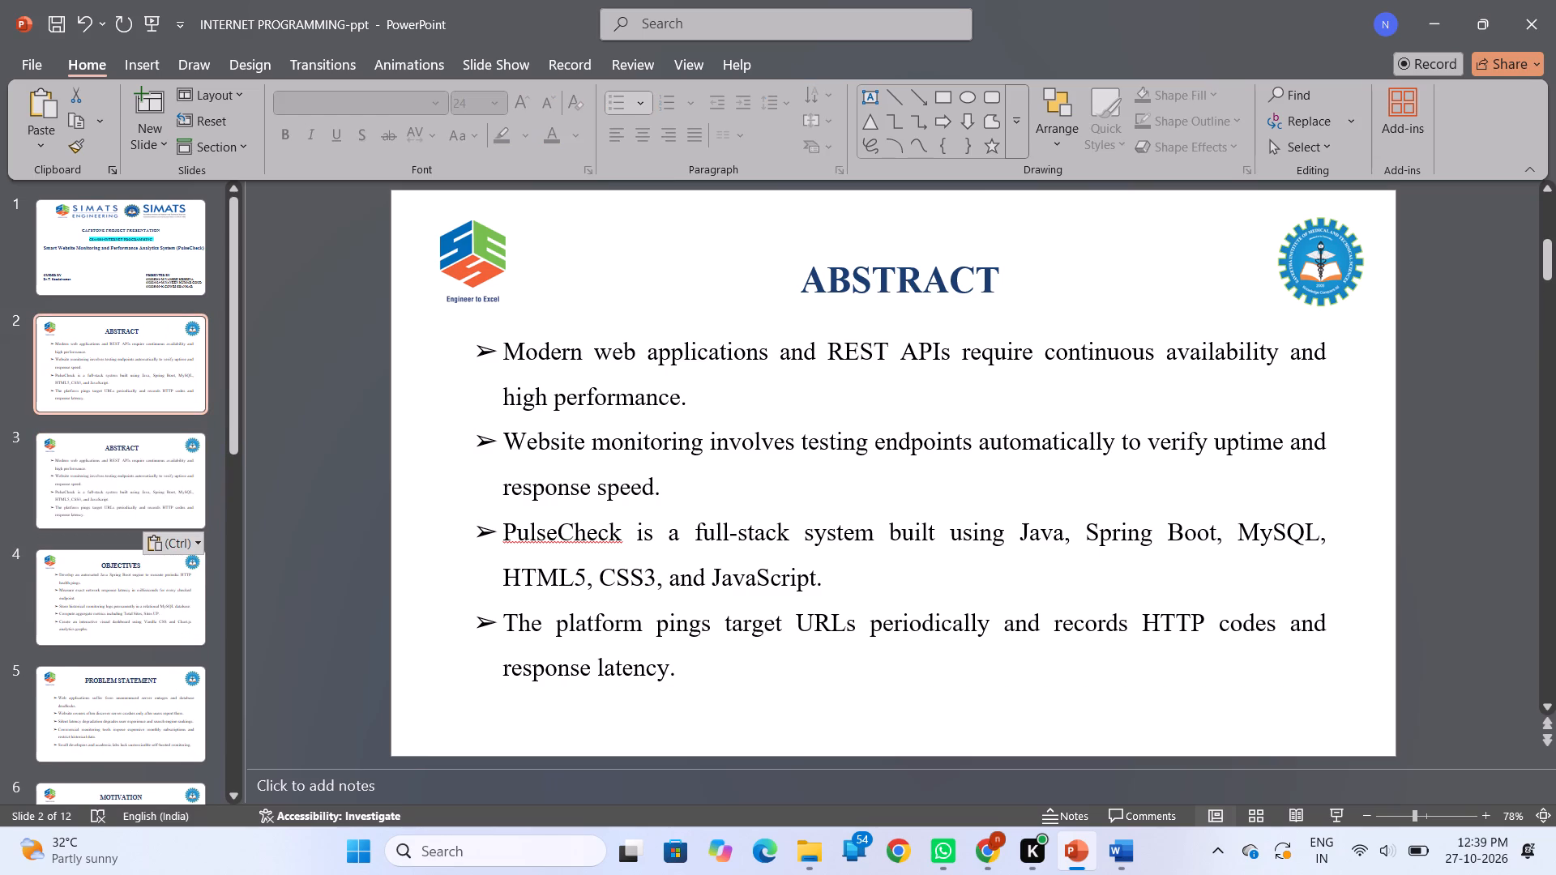
left_click(772, 386)
key("ctrl+a")
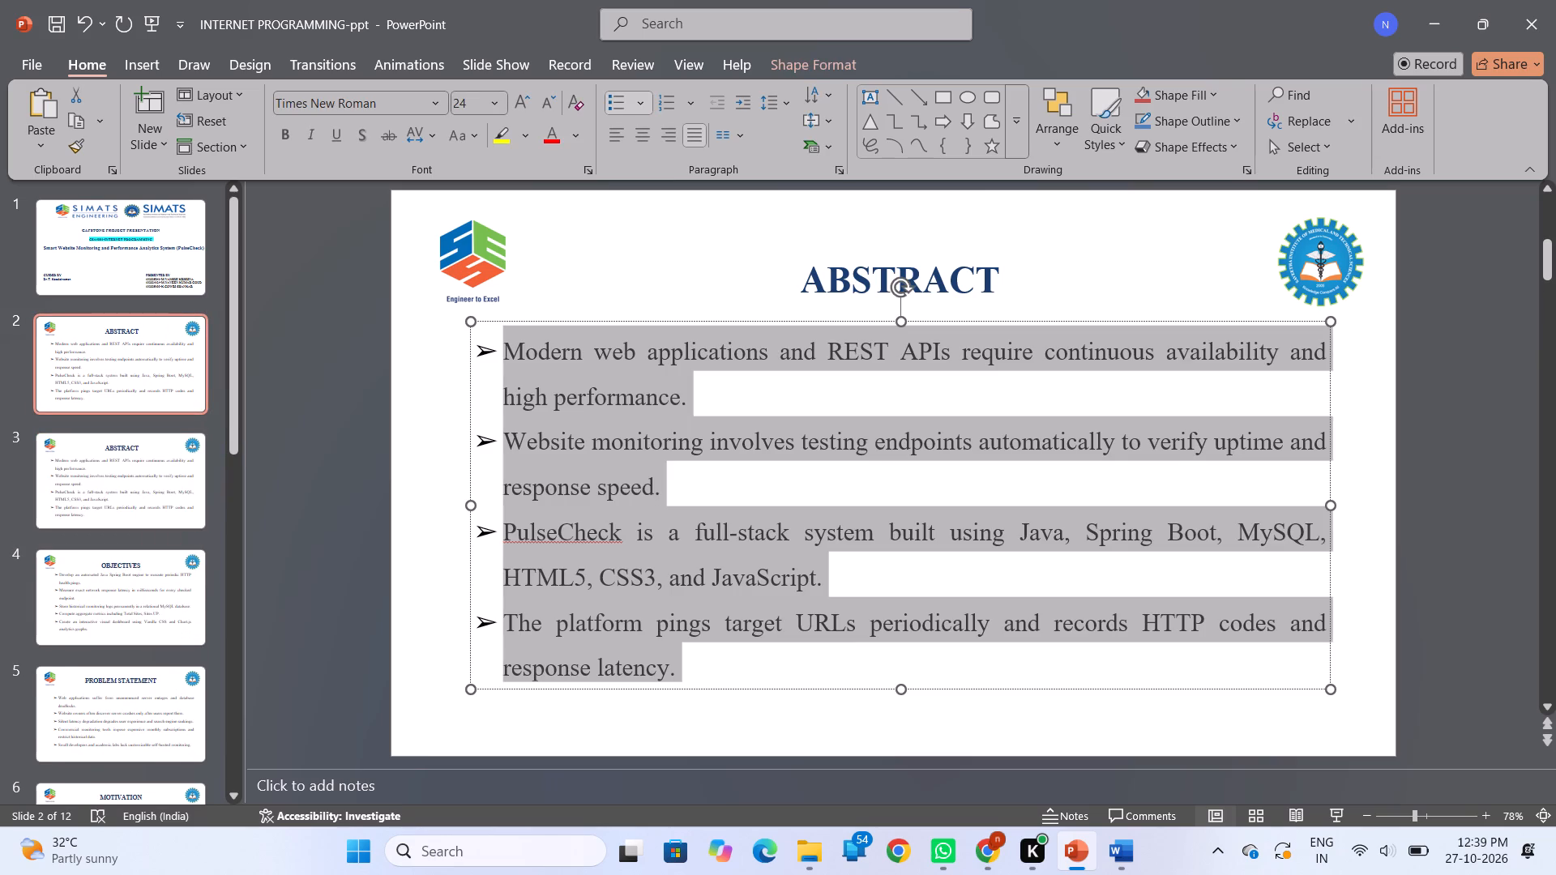
key("BackSpace")
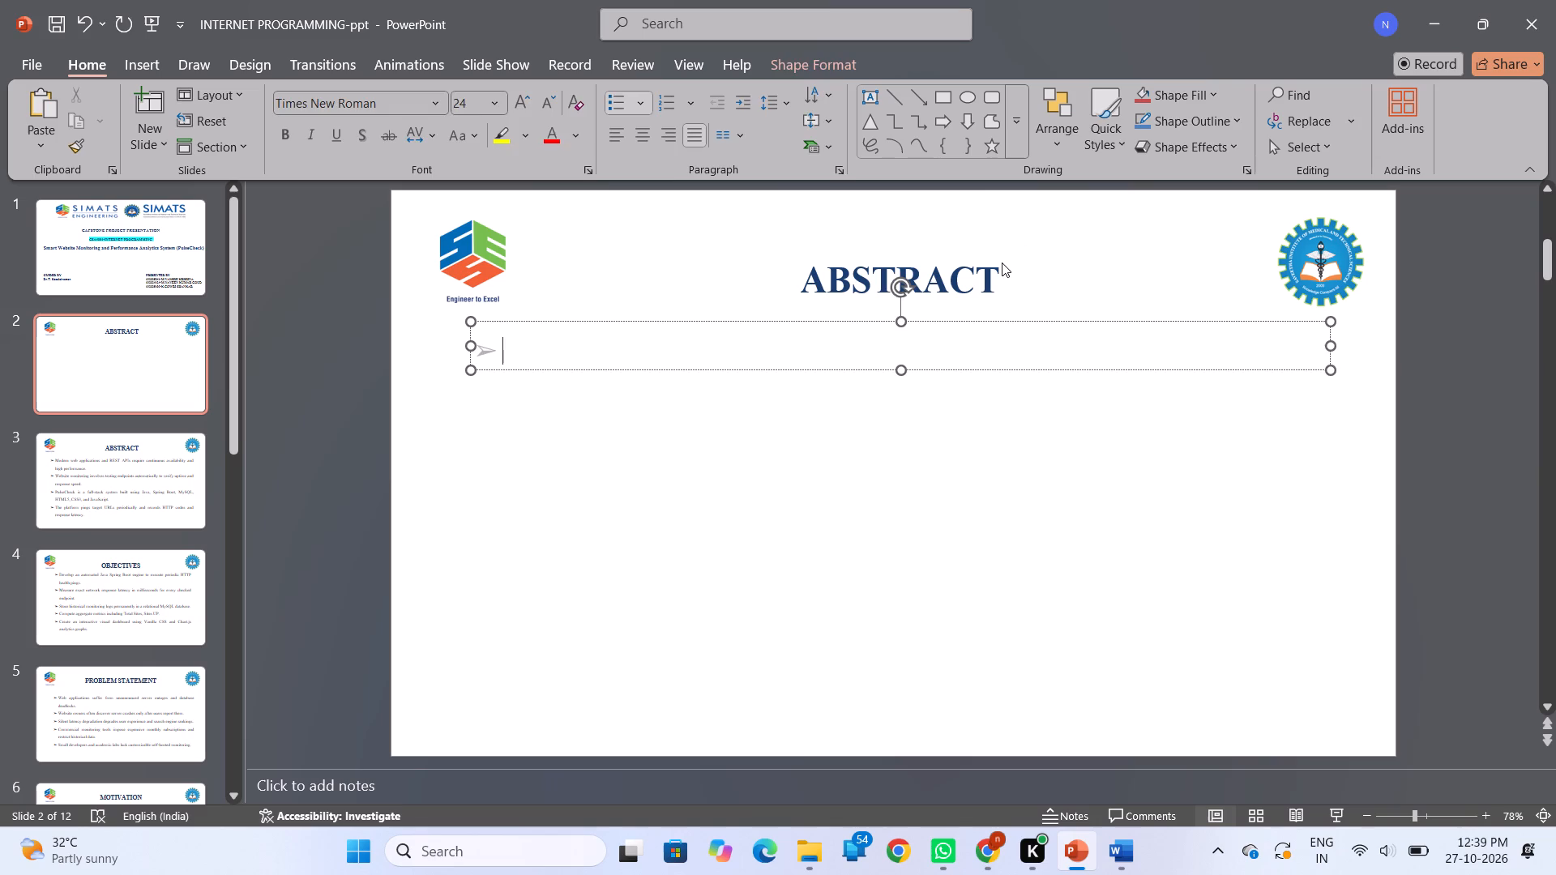
Replace the ABSTRACT heading on slide 2 with AGENDA.
left_click(1002, 262)
left_click(997, 275)
key("BackSpace")
key("BackSpace")
key("BackSpace")
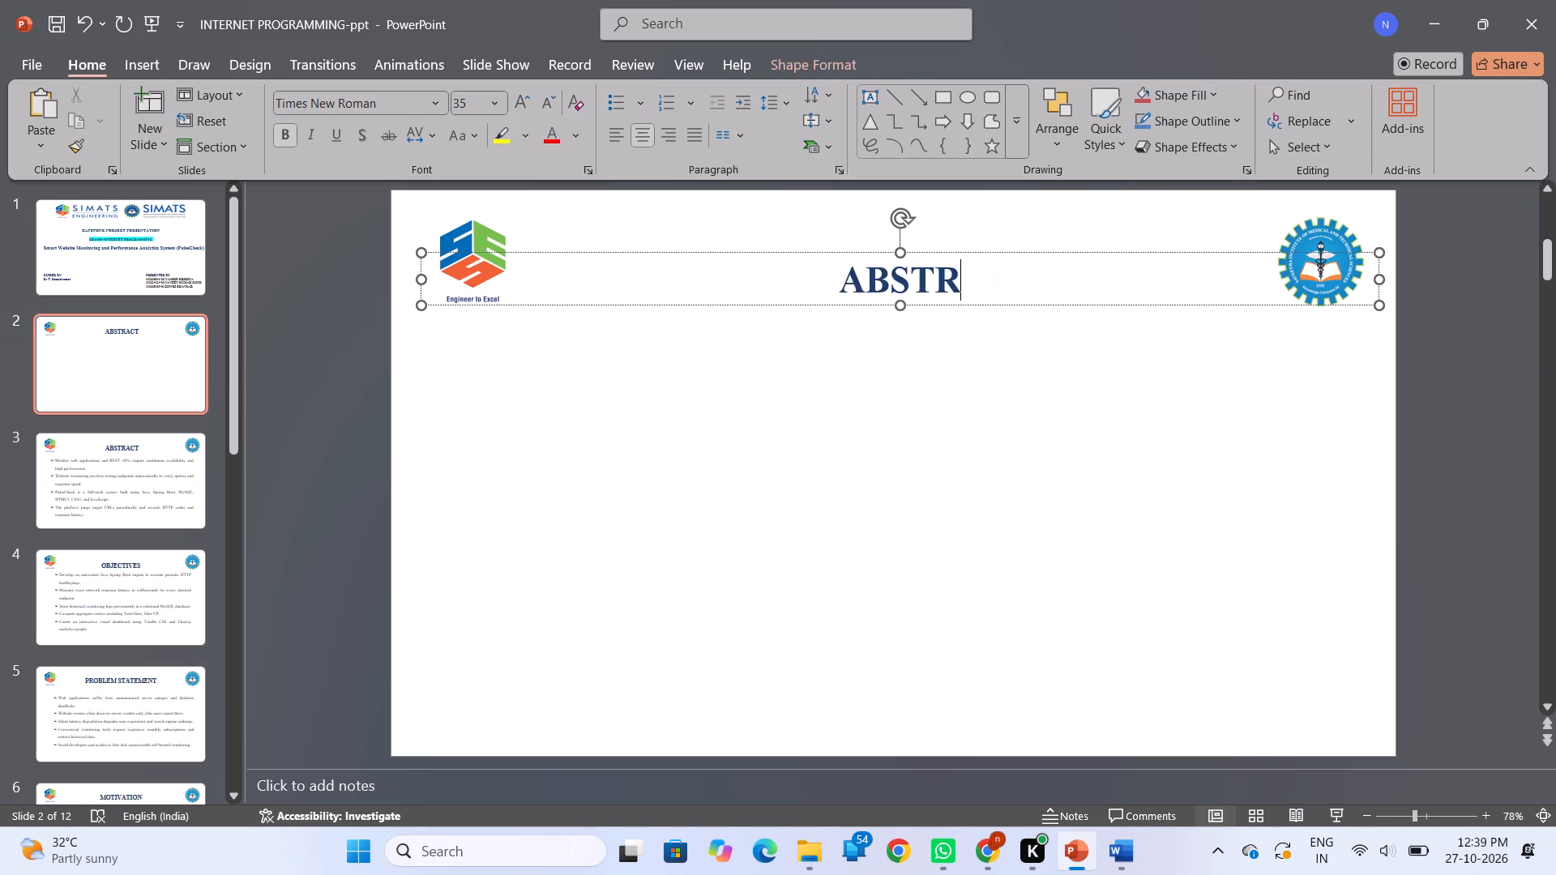
key("ctrl+BackSpace")
key("ctrl+BackSpace")
key("ctrl+z")
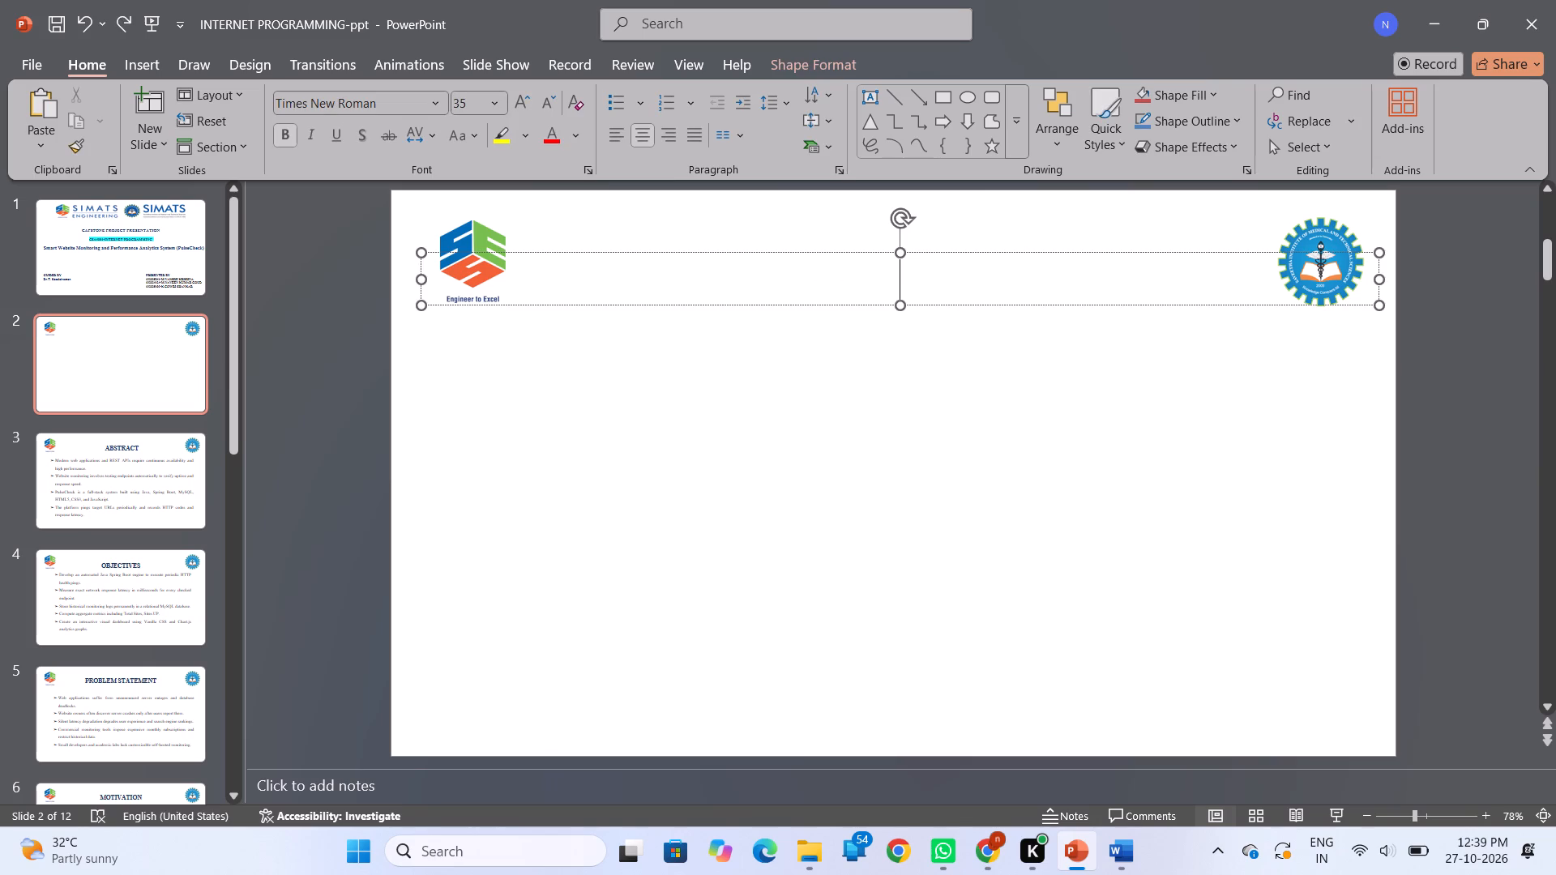
key("ctrl+z")
key("BackSpace")
key("BackSpace")
key("BackSpace")
key("BackSpace")
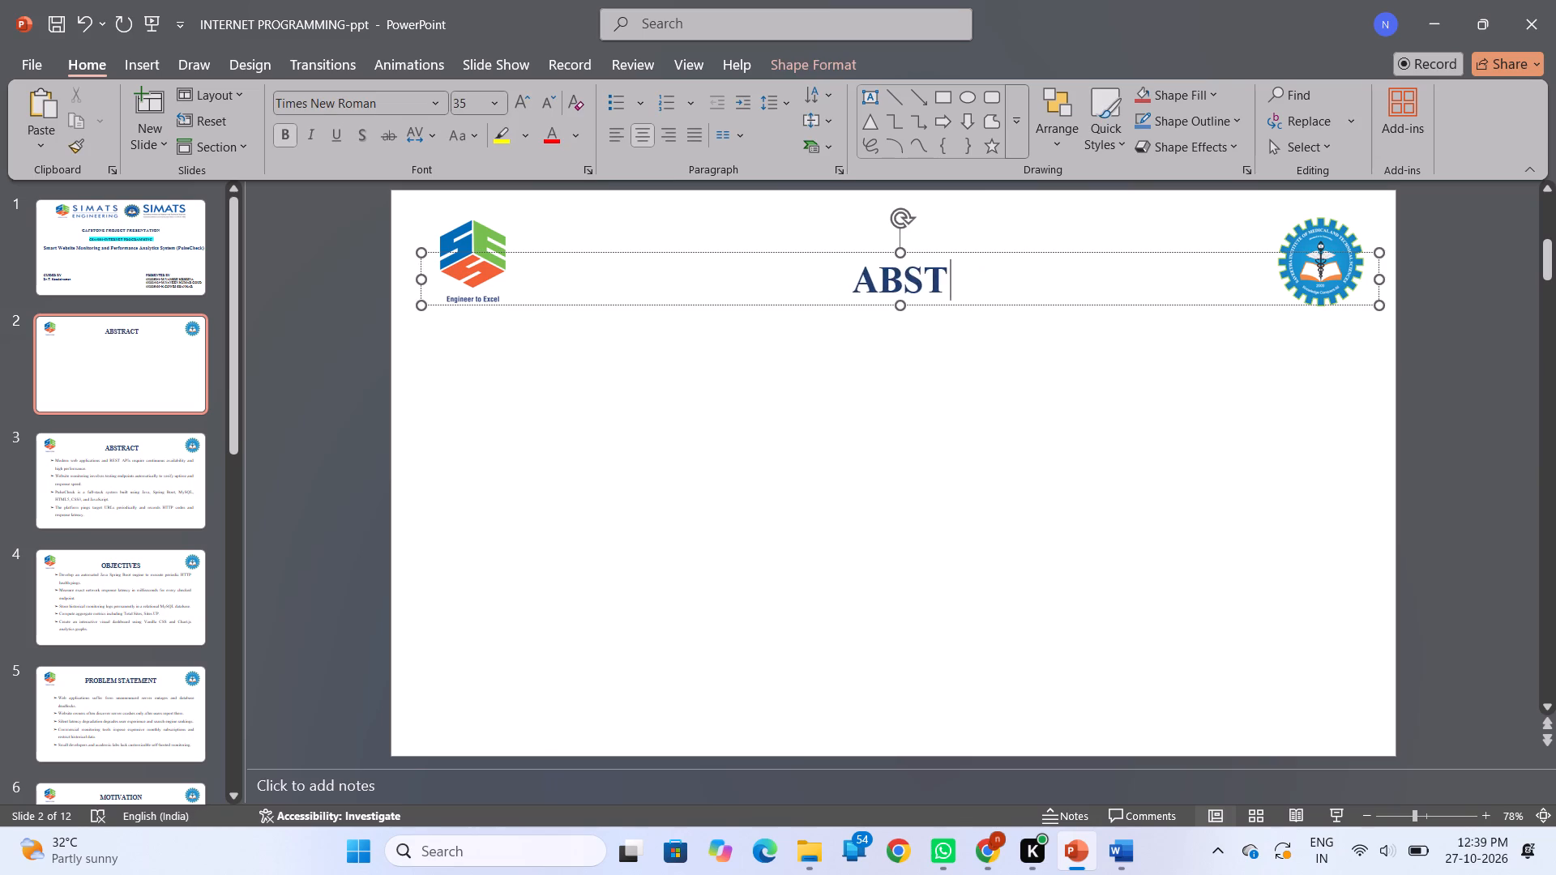
key("BackSpace")
key("BackSpace")
key("BackSpace")
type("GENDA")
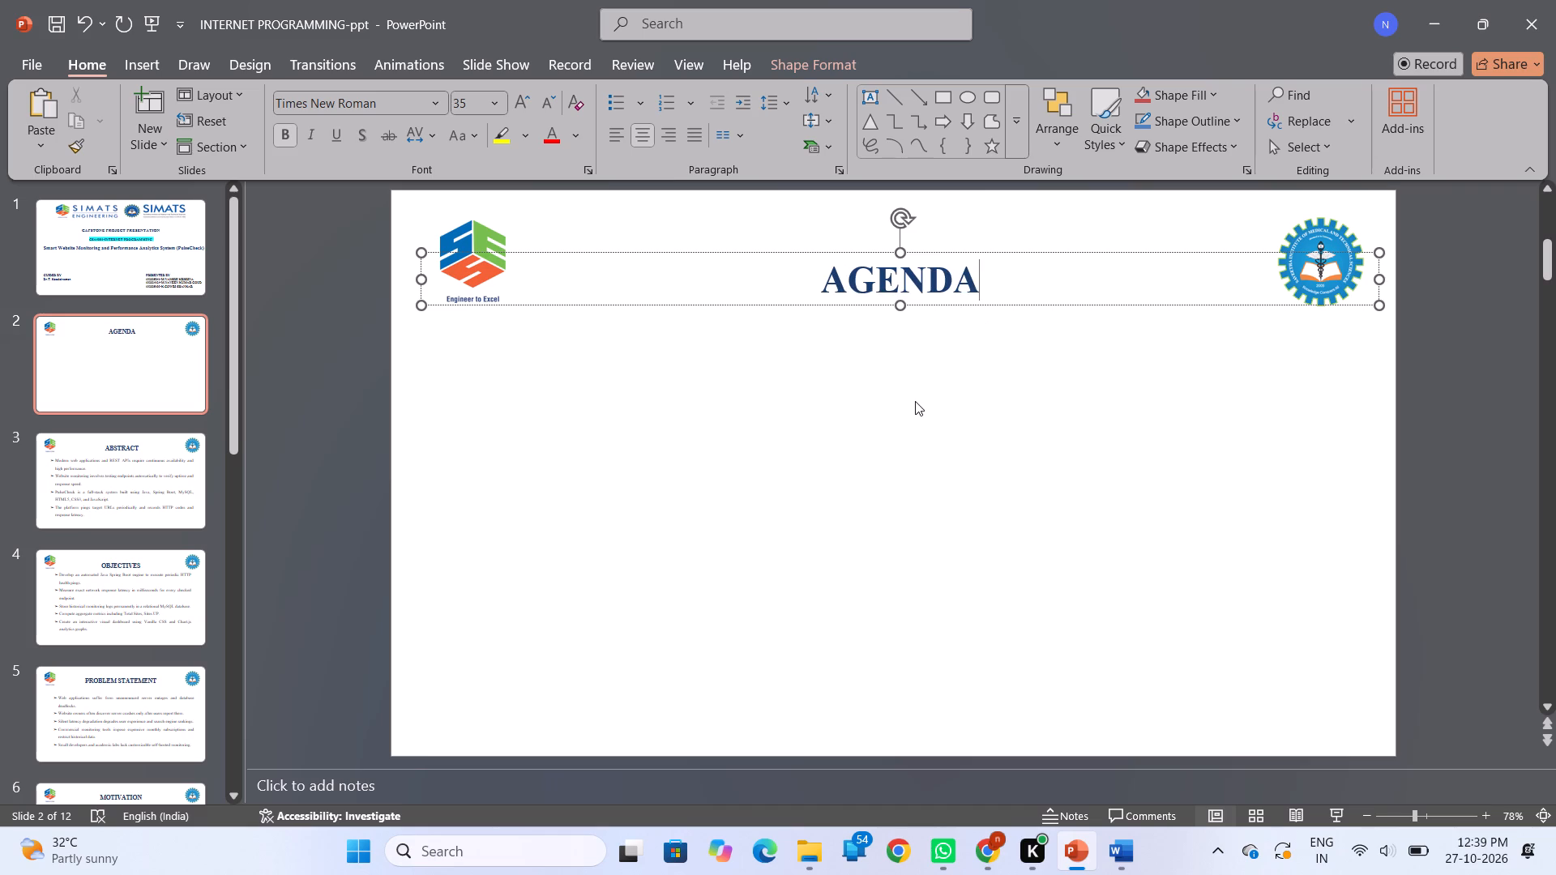
Open the empty body text box under the AGENDA heading for editing.
triple_click(763, 349)
double_click(810, 361)
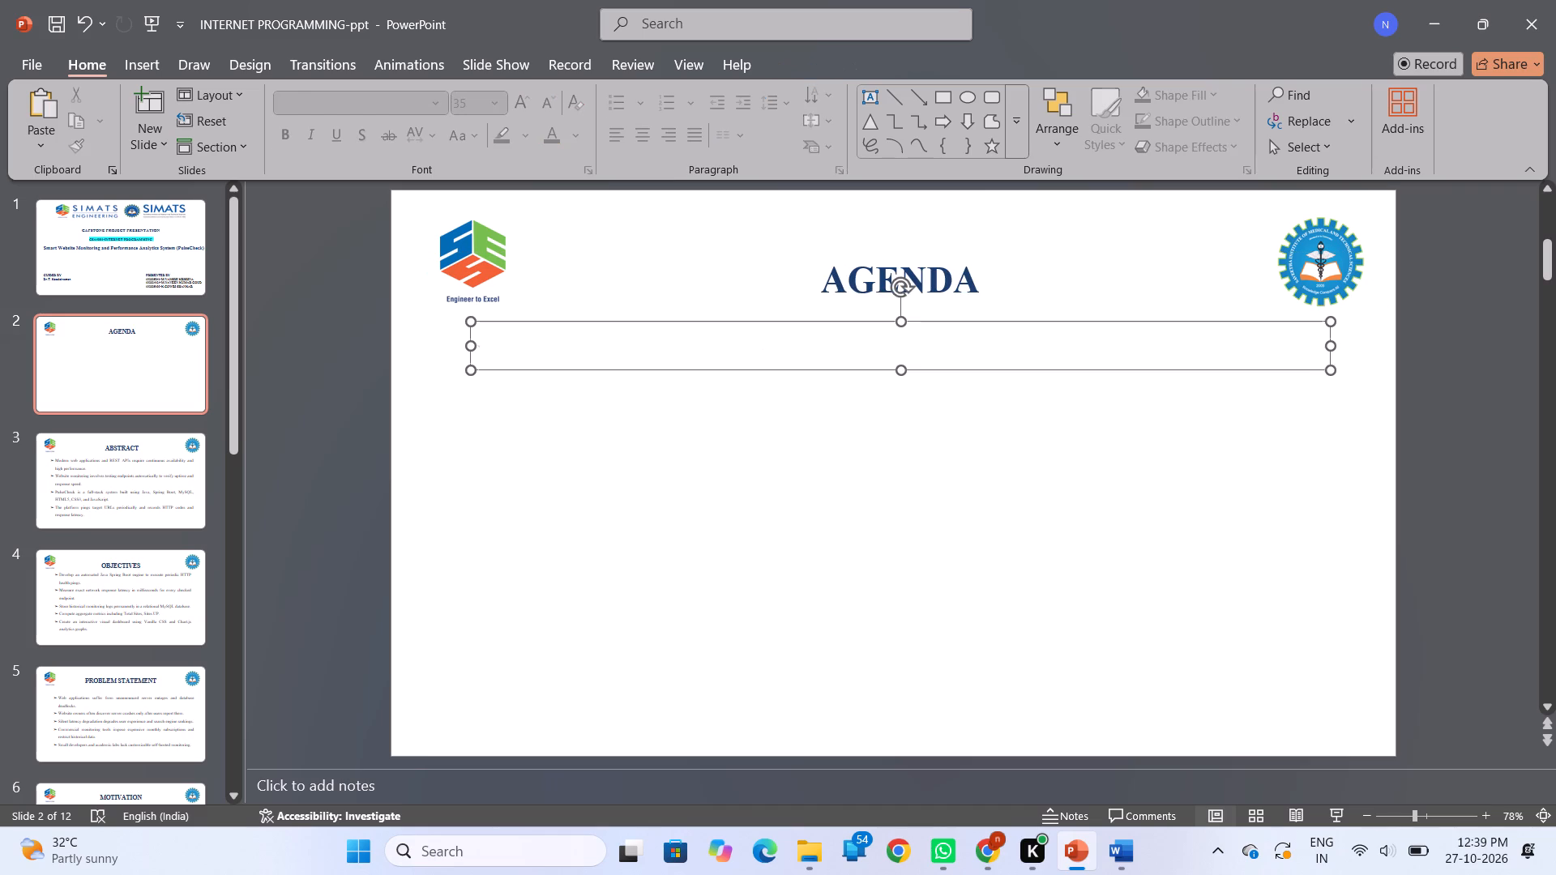
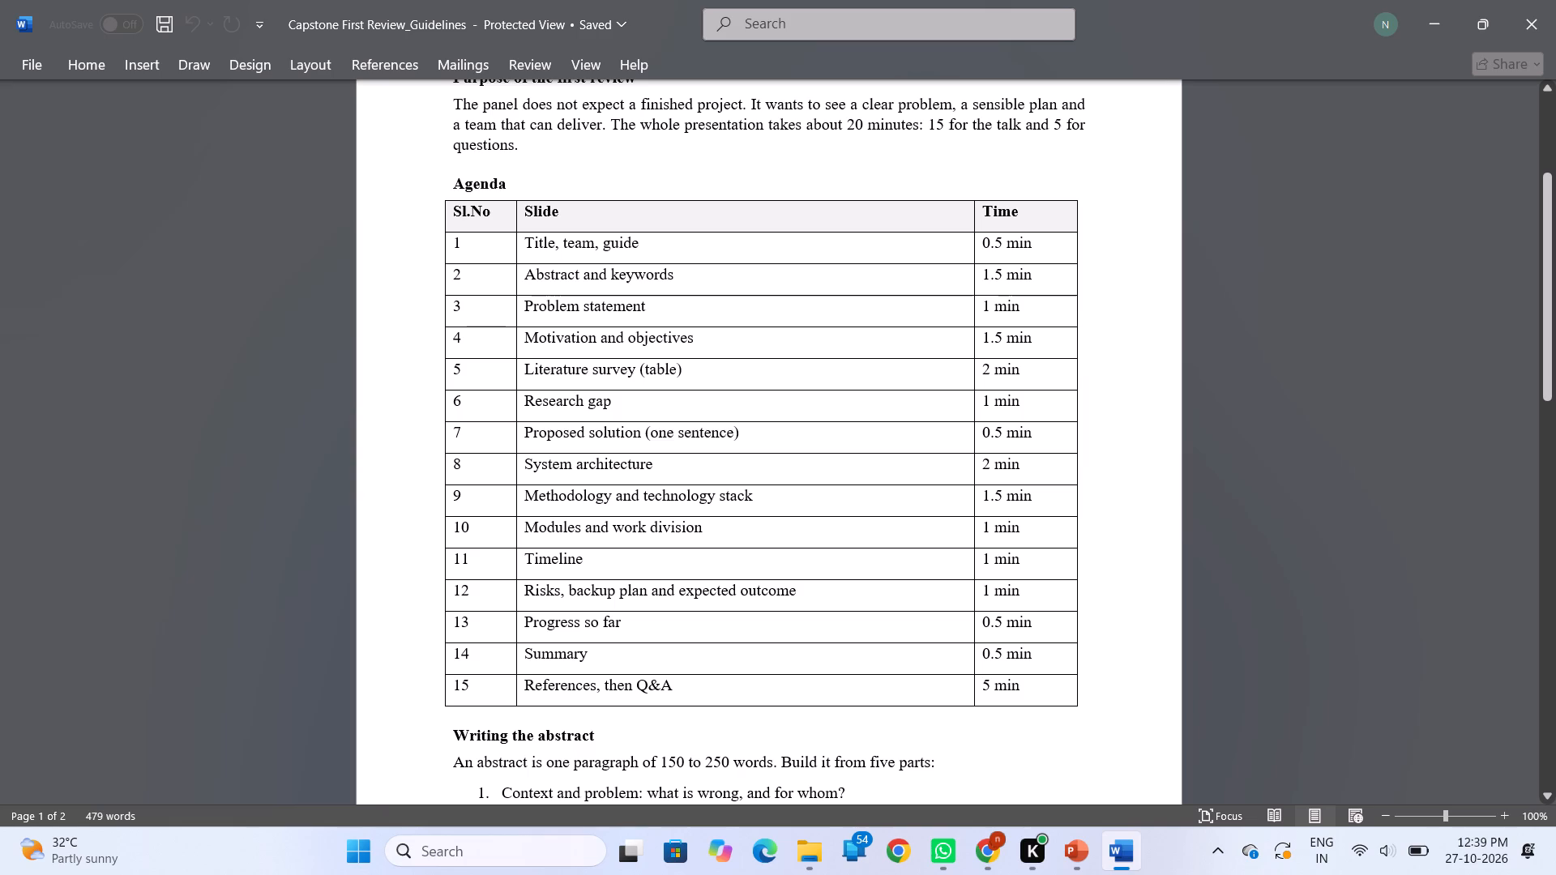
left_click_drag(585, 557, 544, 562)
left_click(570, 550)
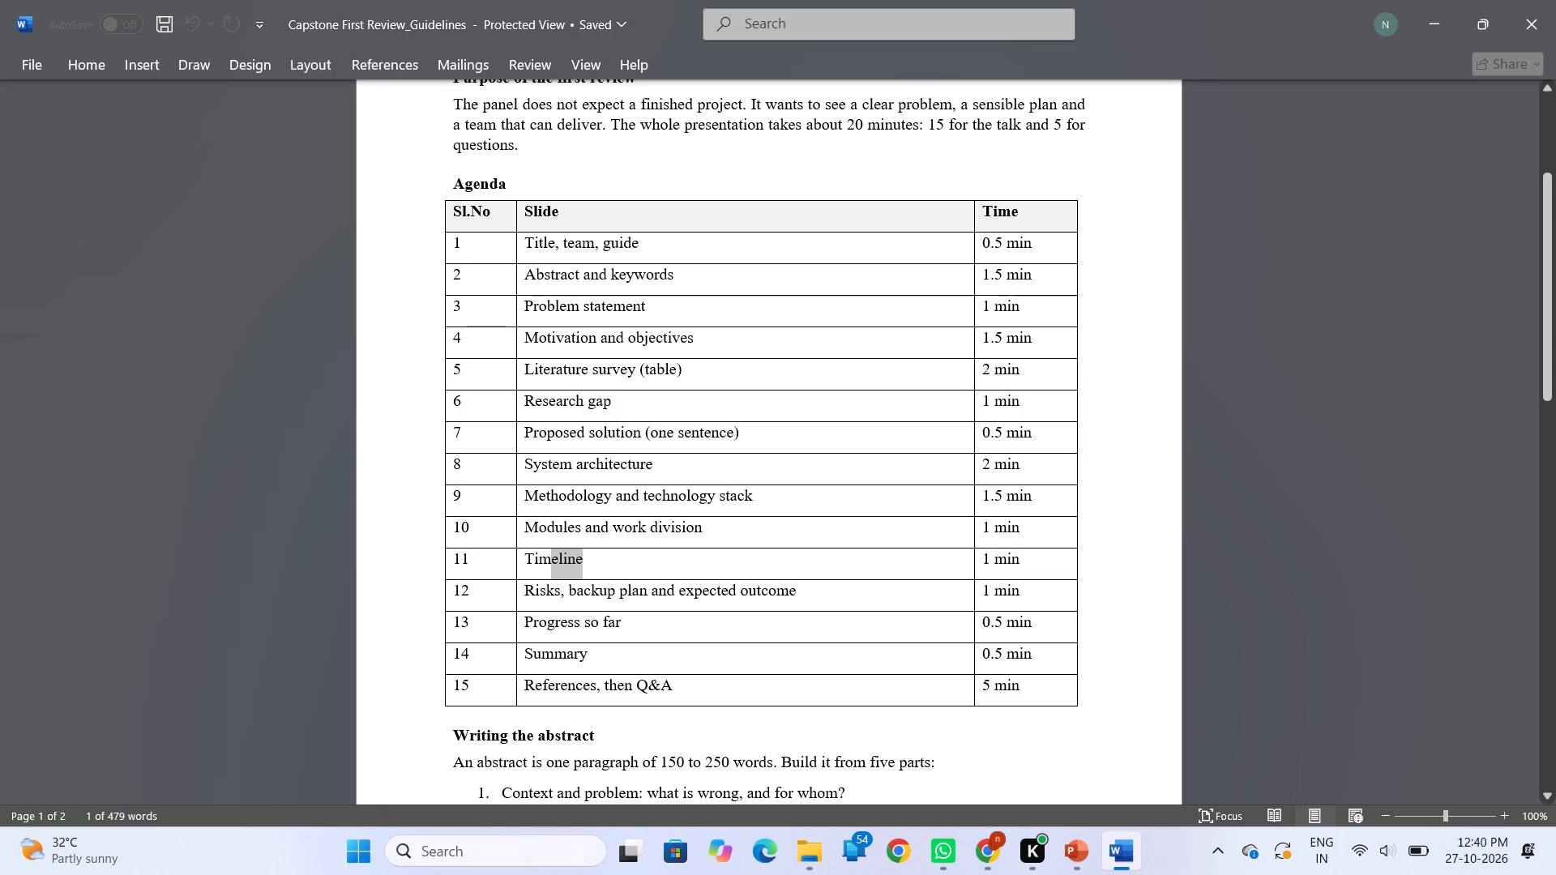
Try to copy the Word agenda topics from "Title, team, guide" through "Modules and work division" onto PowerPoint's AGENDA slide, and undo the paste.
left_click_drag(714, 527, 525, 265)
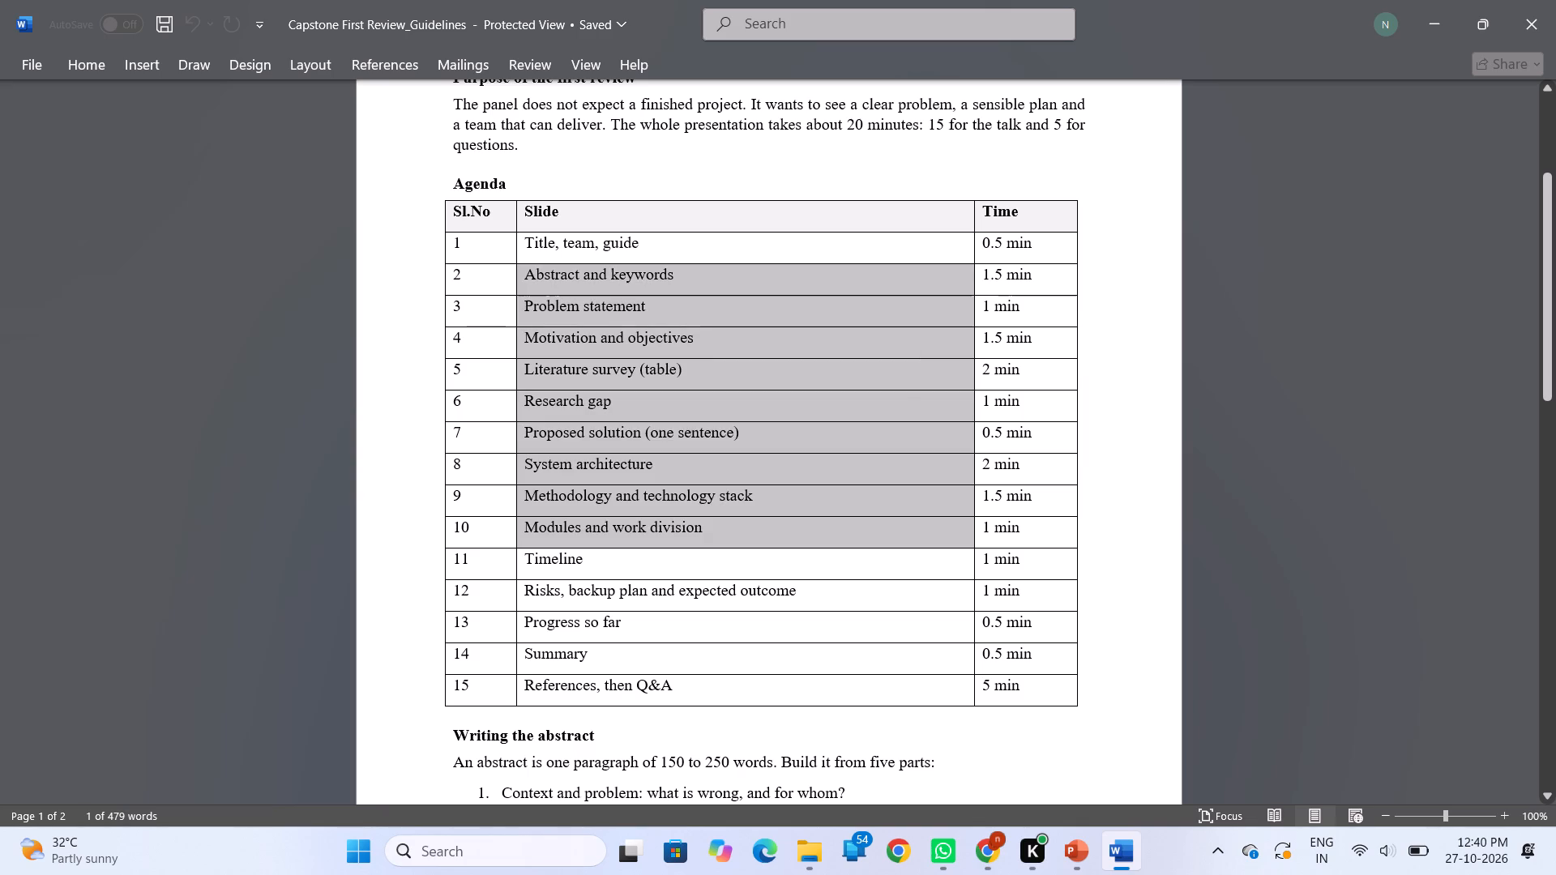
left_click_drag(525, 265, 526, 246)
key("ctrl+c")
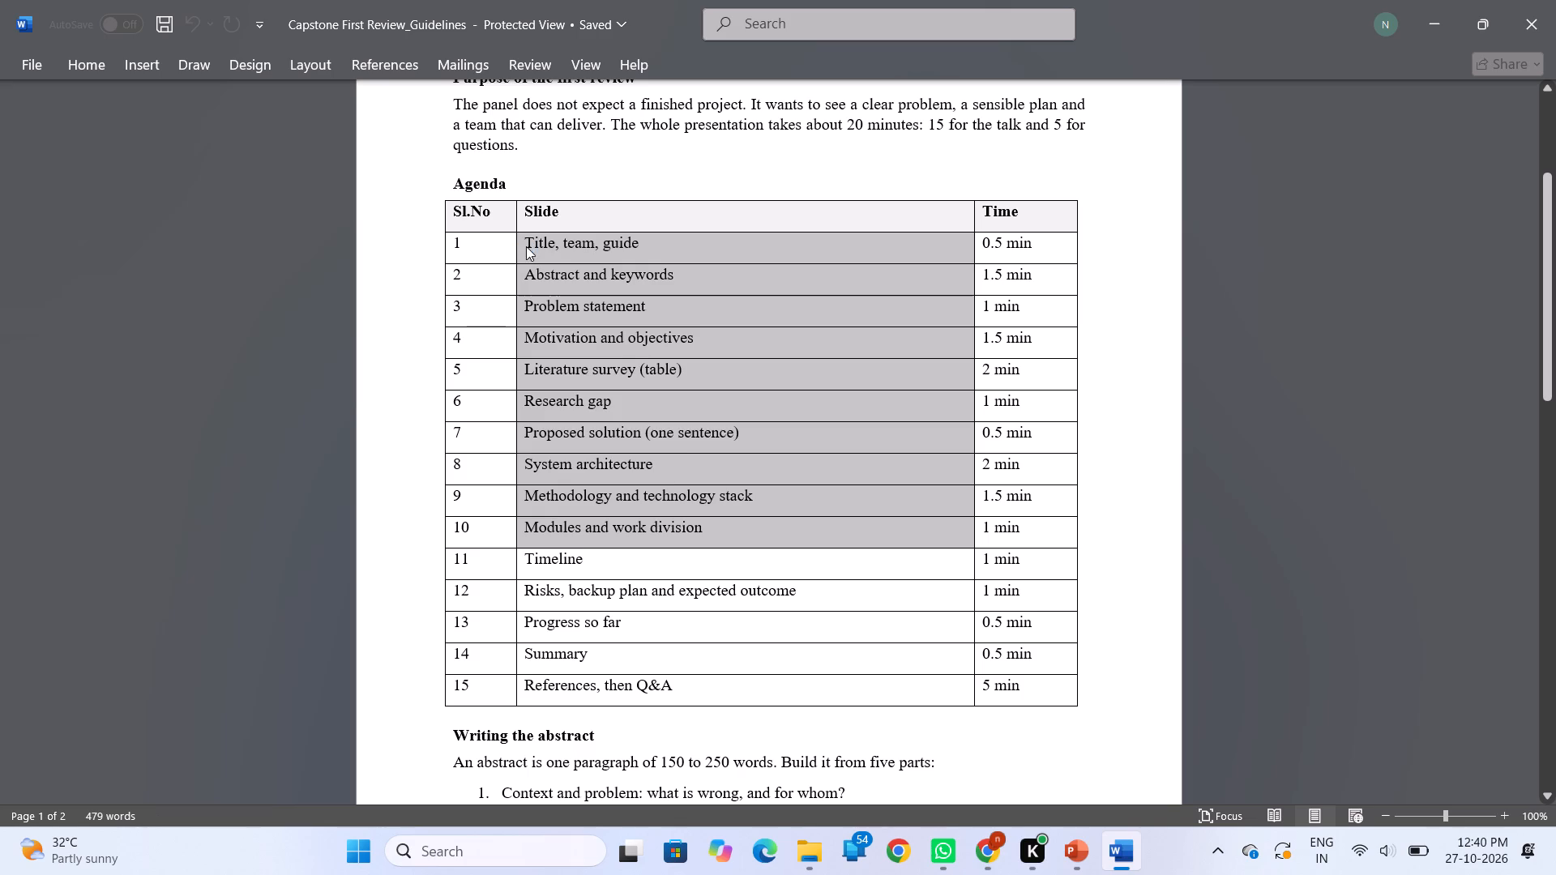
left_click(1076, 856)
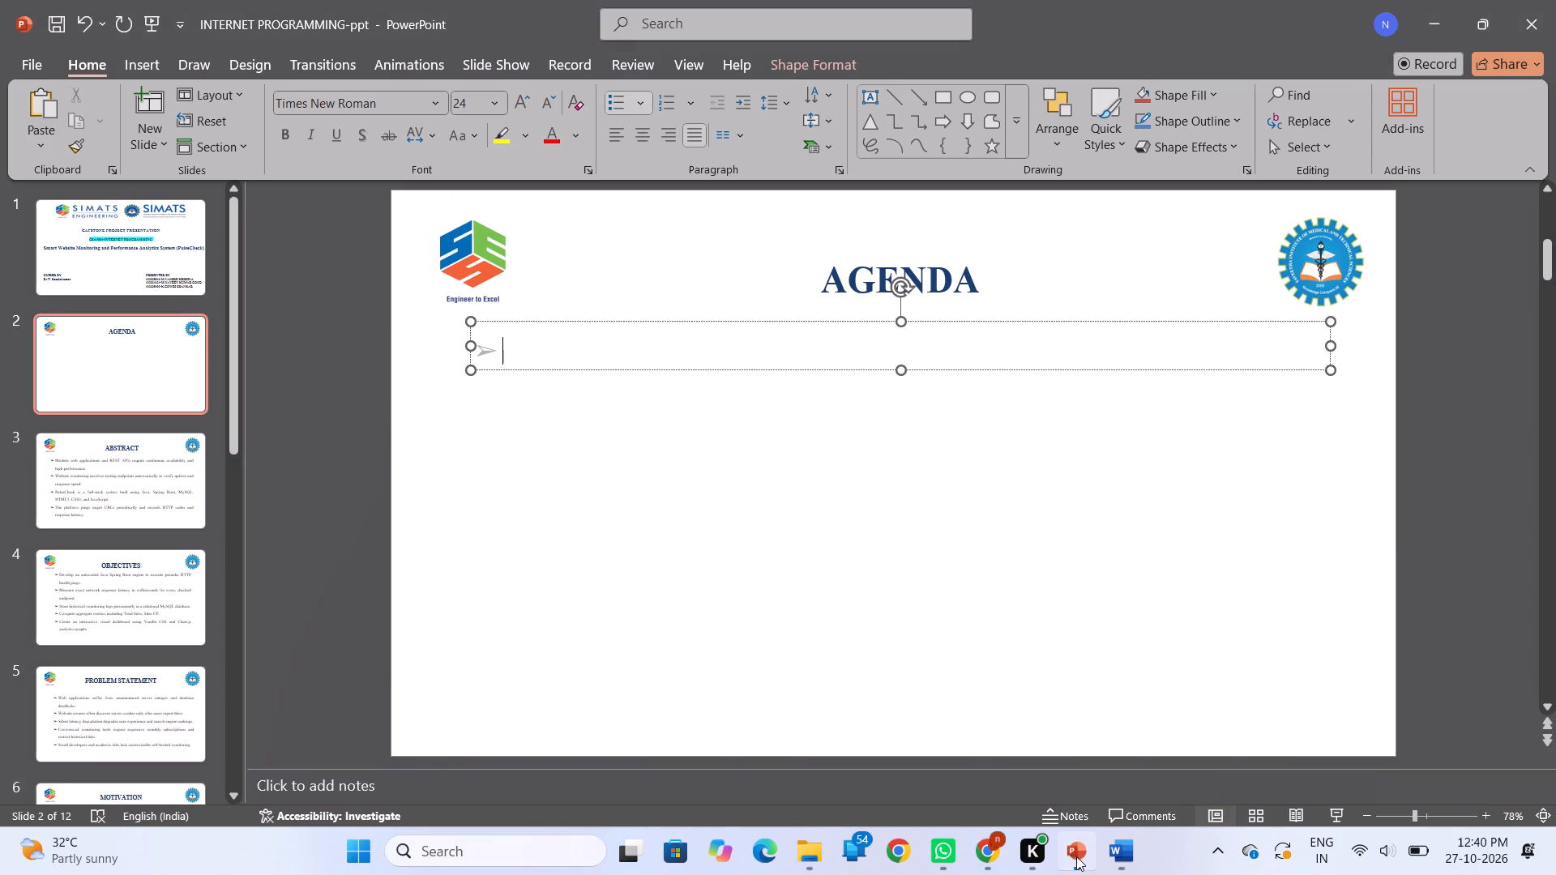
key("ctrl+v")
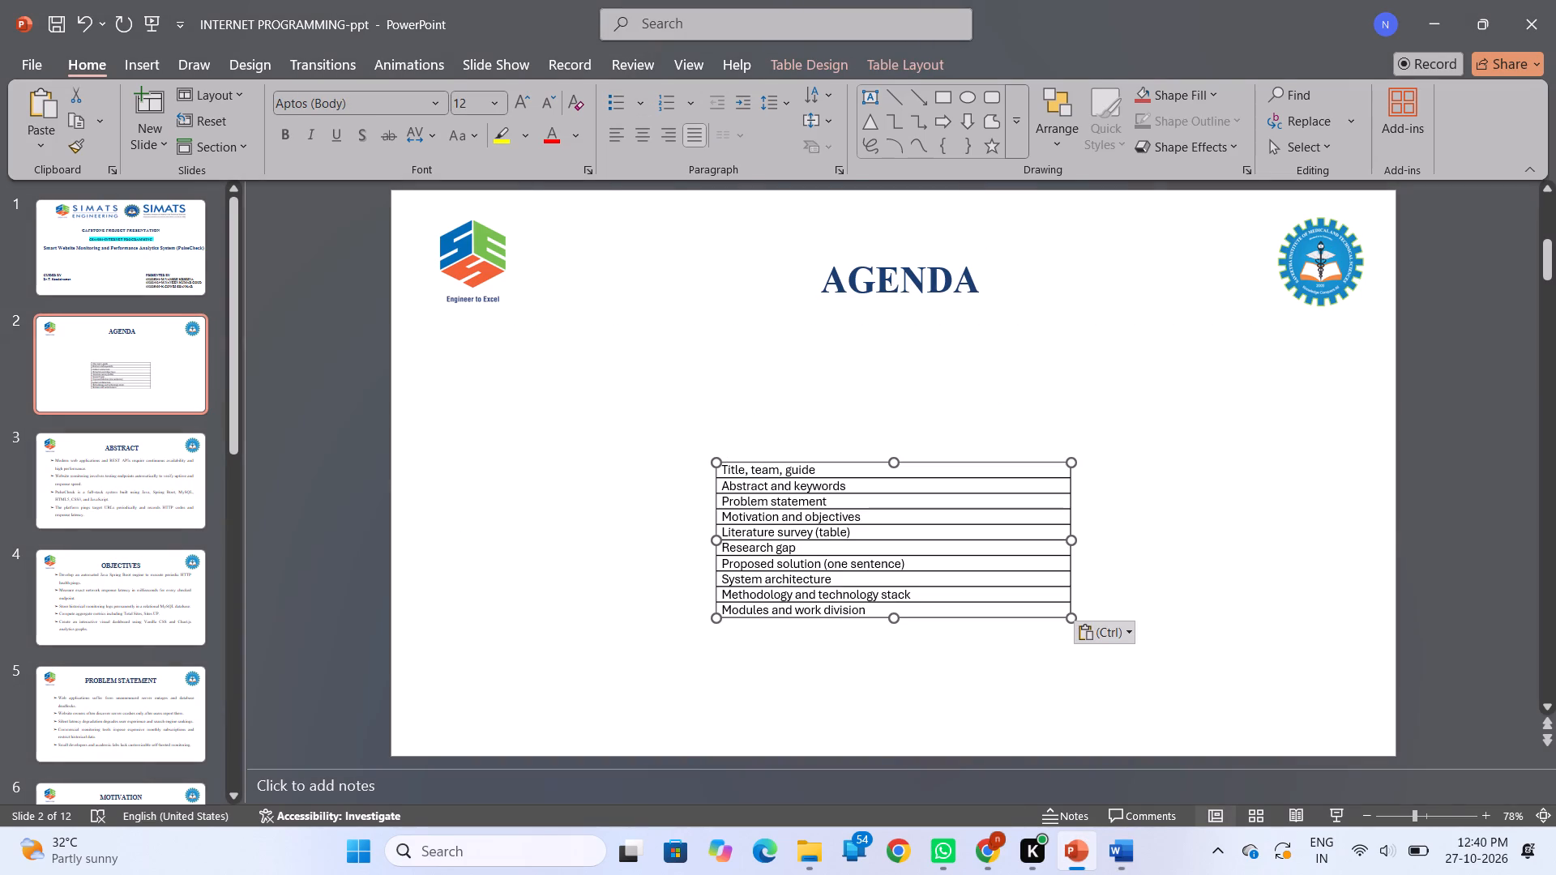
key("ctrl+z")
Activate the empty body text box under the AGENDA heading and return to the agenda table in the Word guidelines.
double_click(669, 346)
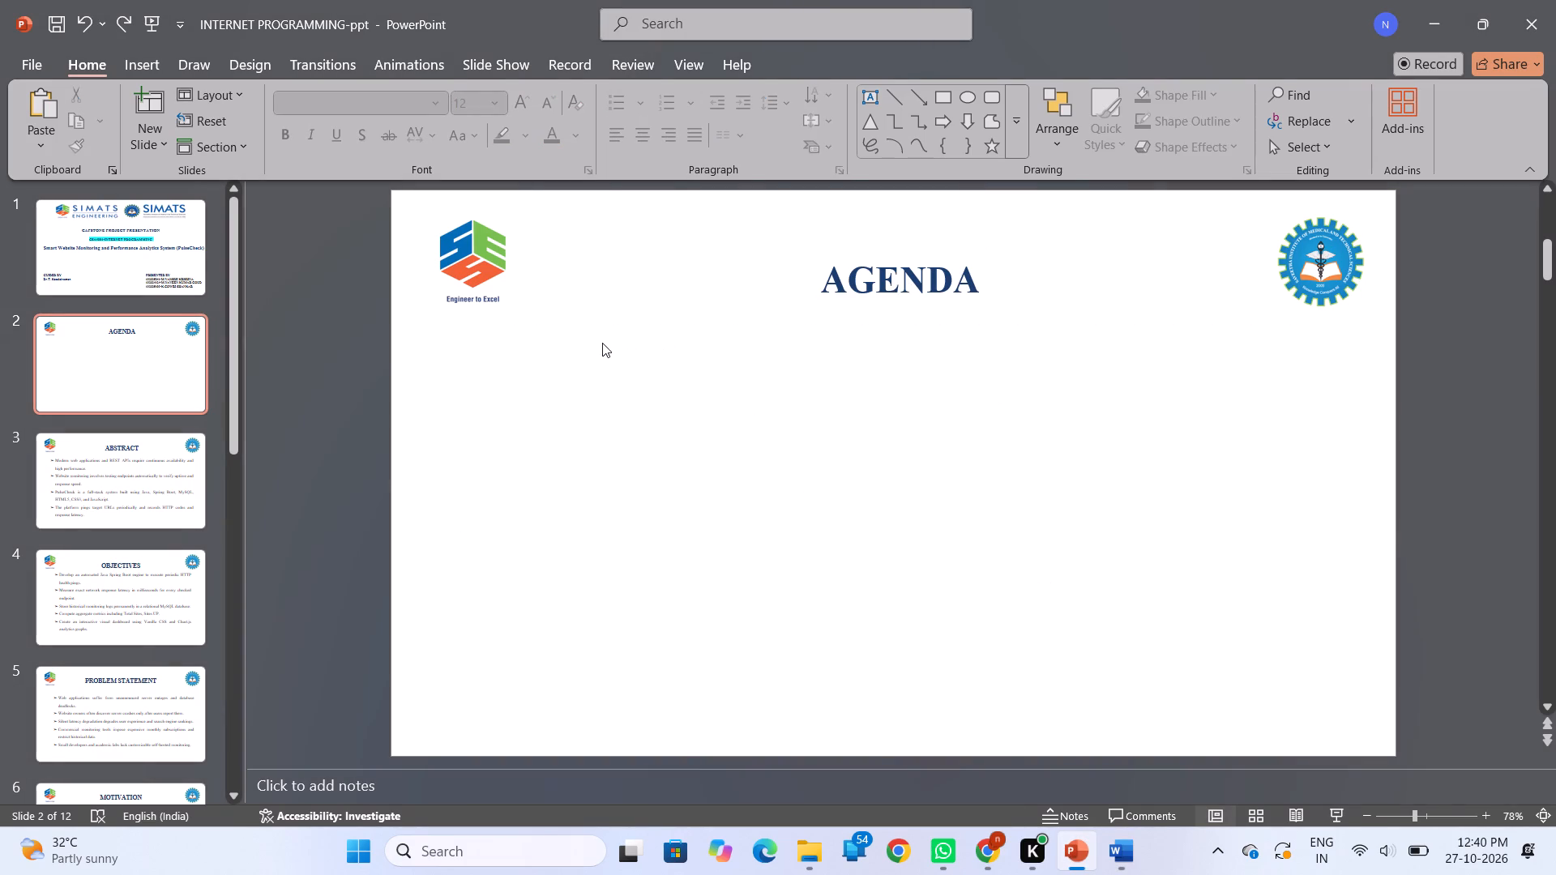
double_click(602, 343)
double_click(661, 333)
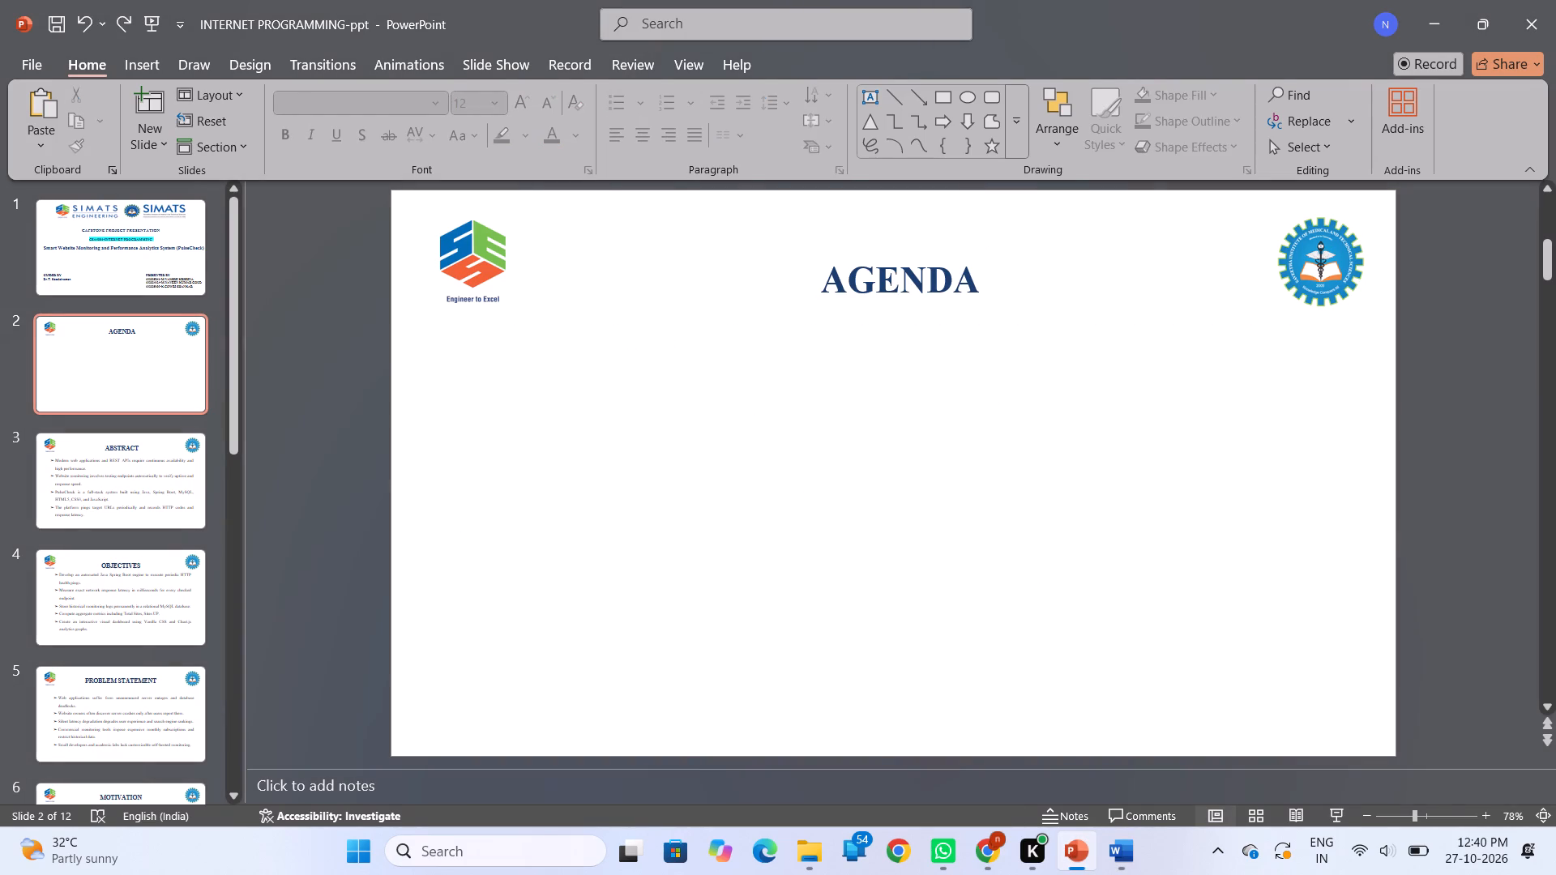
double_click(656, 322)
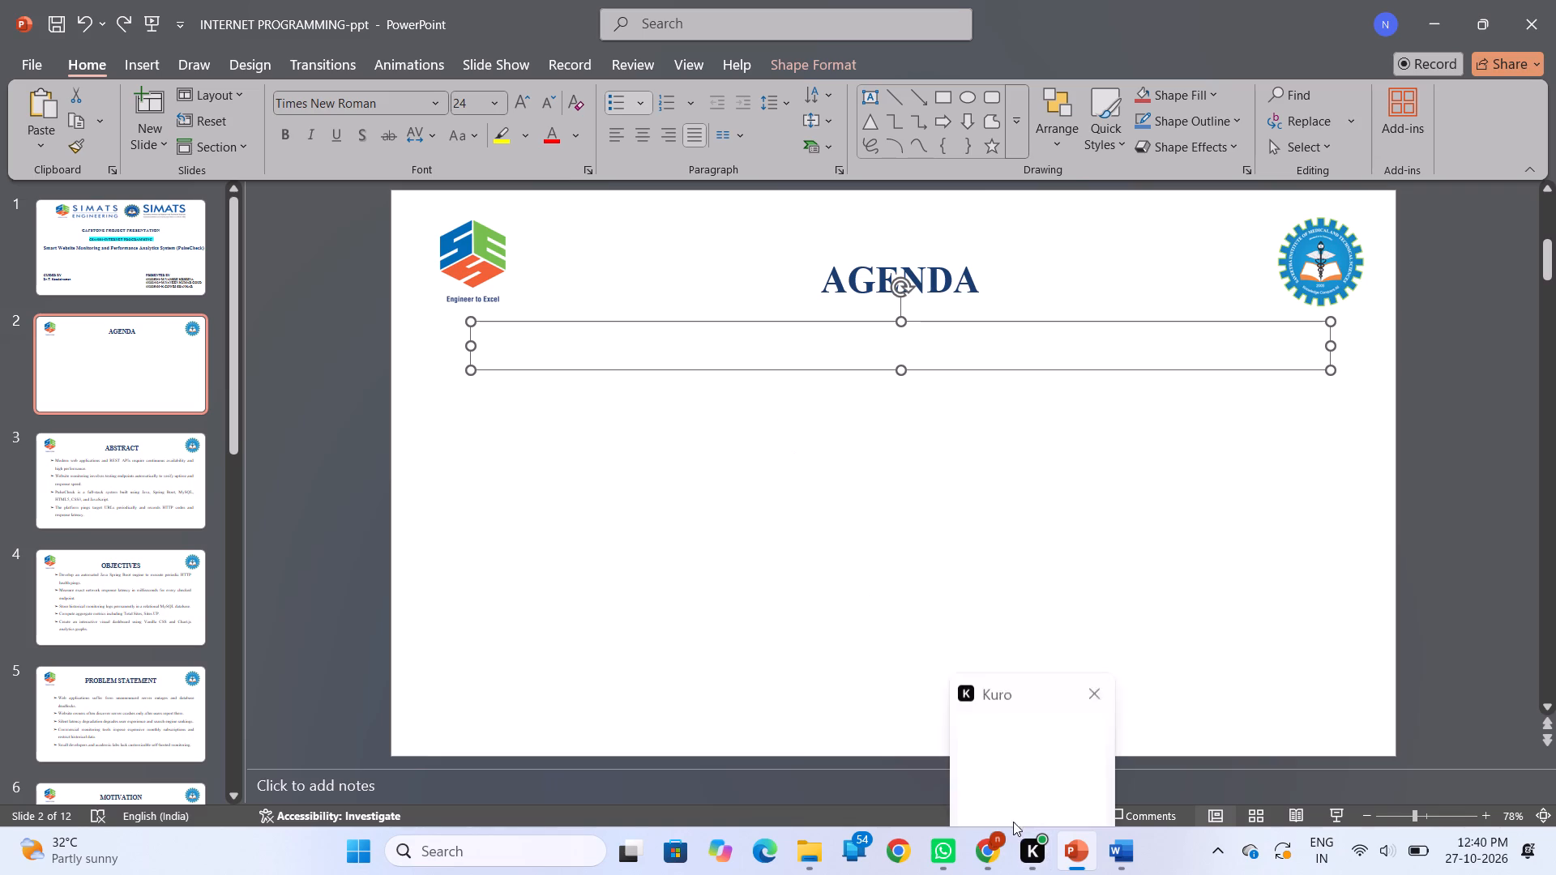
left_click(1070, 849)
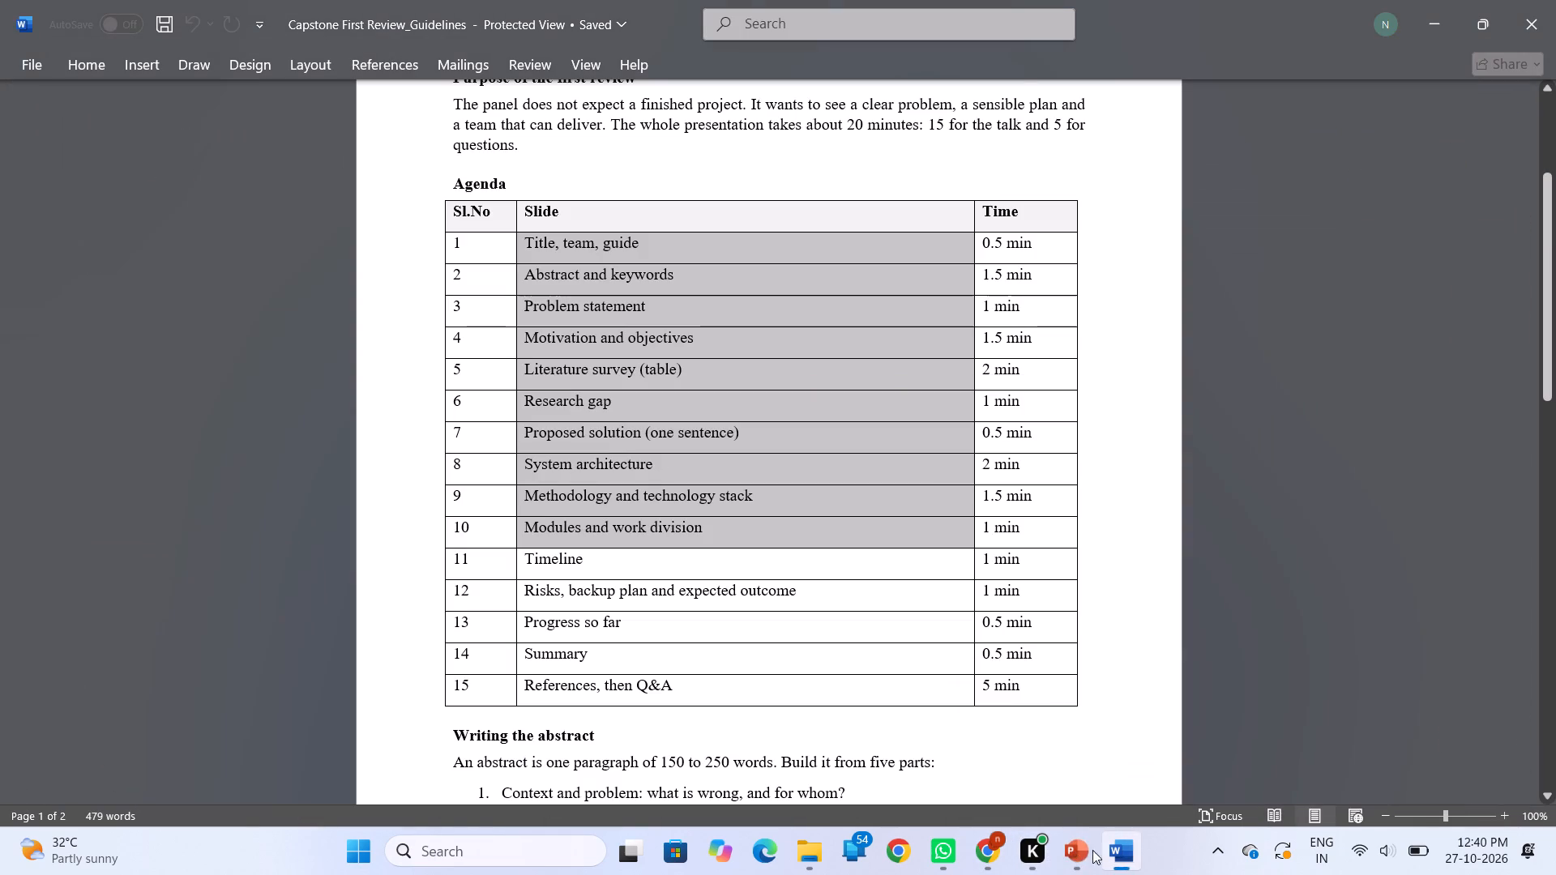
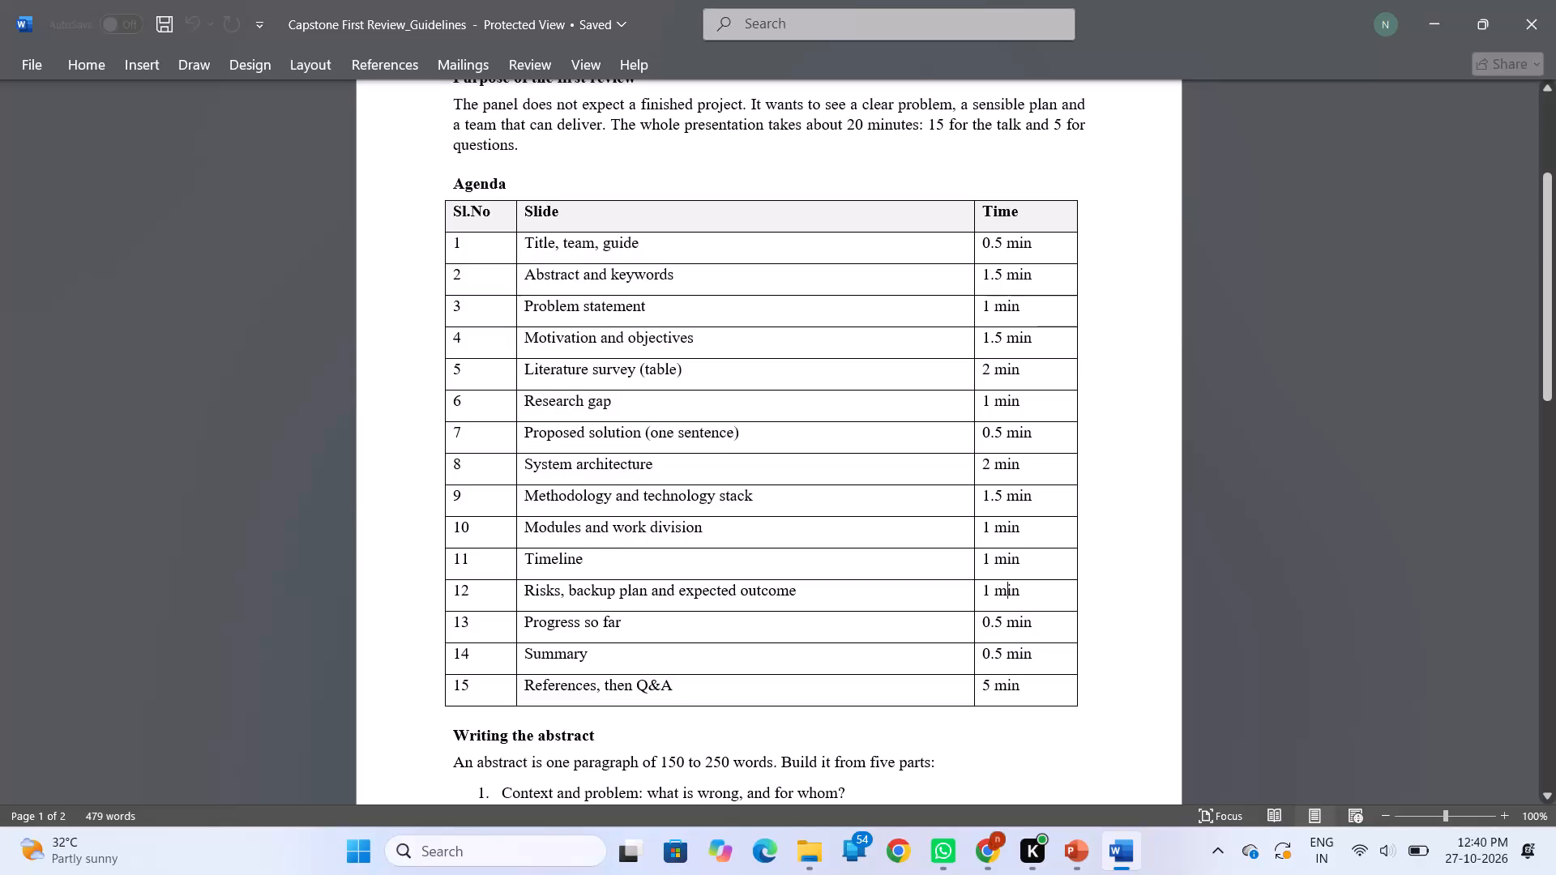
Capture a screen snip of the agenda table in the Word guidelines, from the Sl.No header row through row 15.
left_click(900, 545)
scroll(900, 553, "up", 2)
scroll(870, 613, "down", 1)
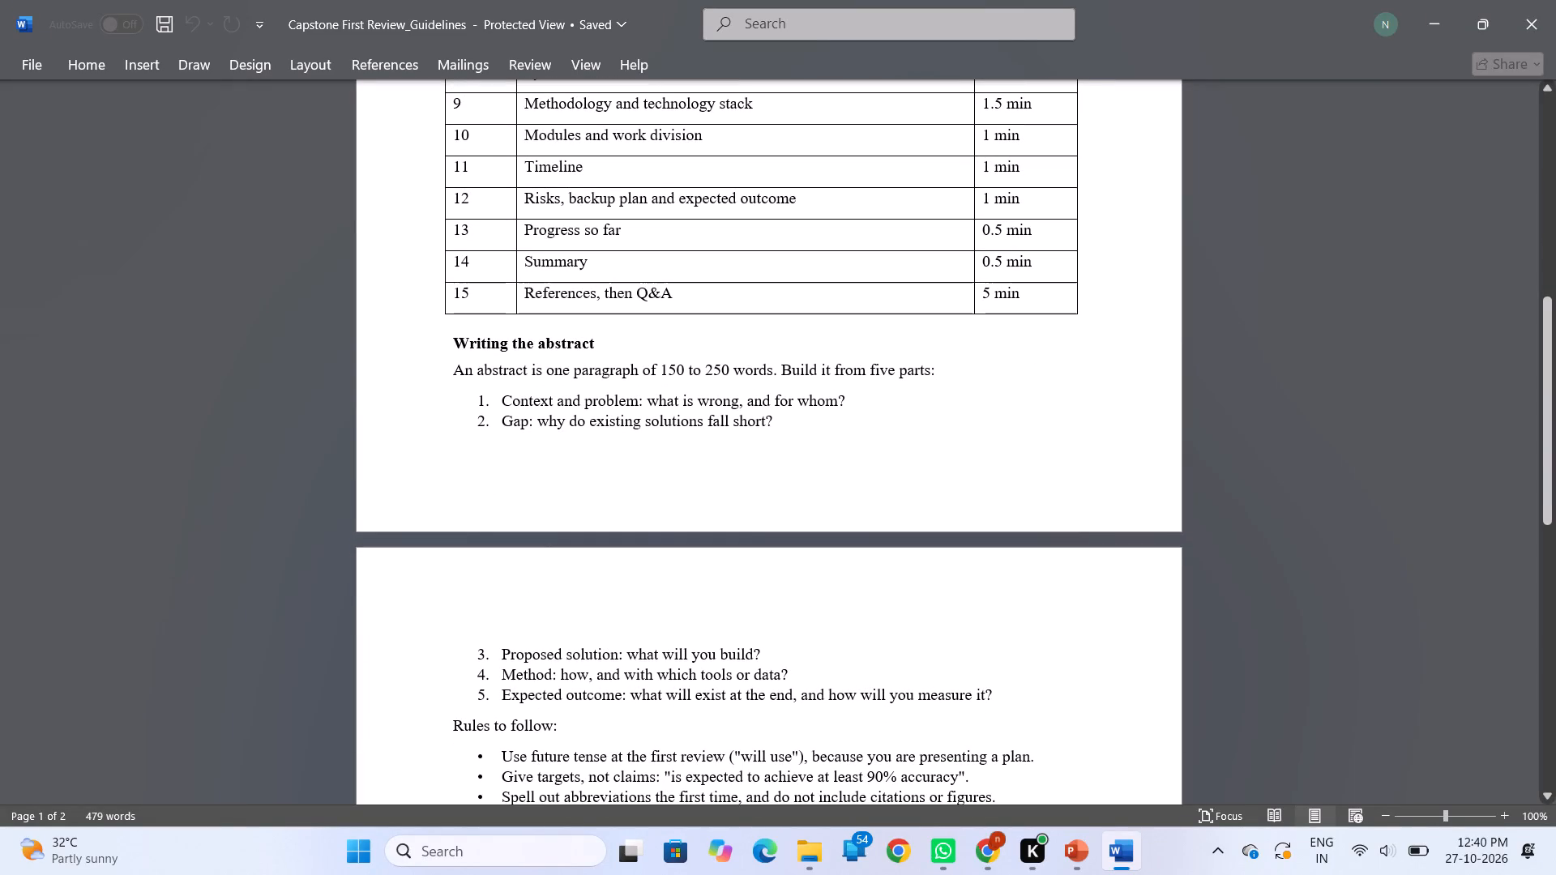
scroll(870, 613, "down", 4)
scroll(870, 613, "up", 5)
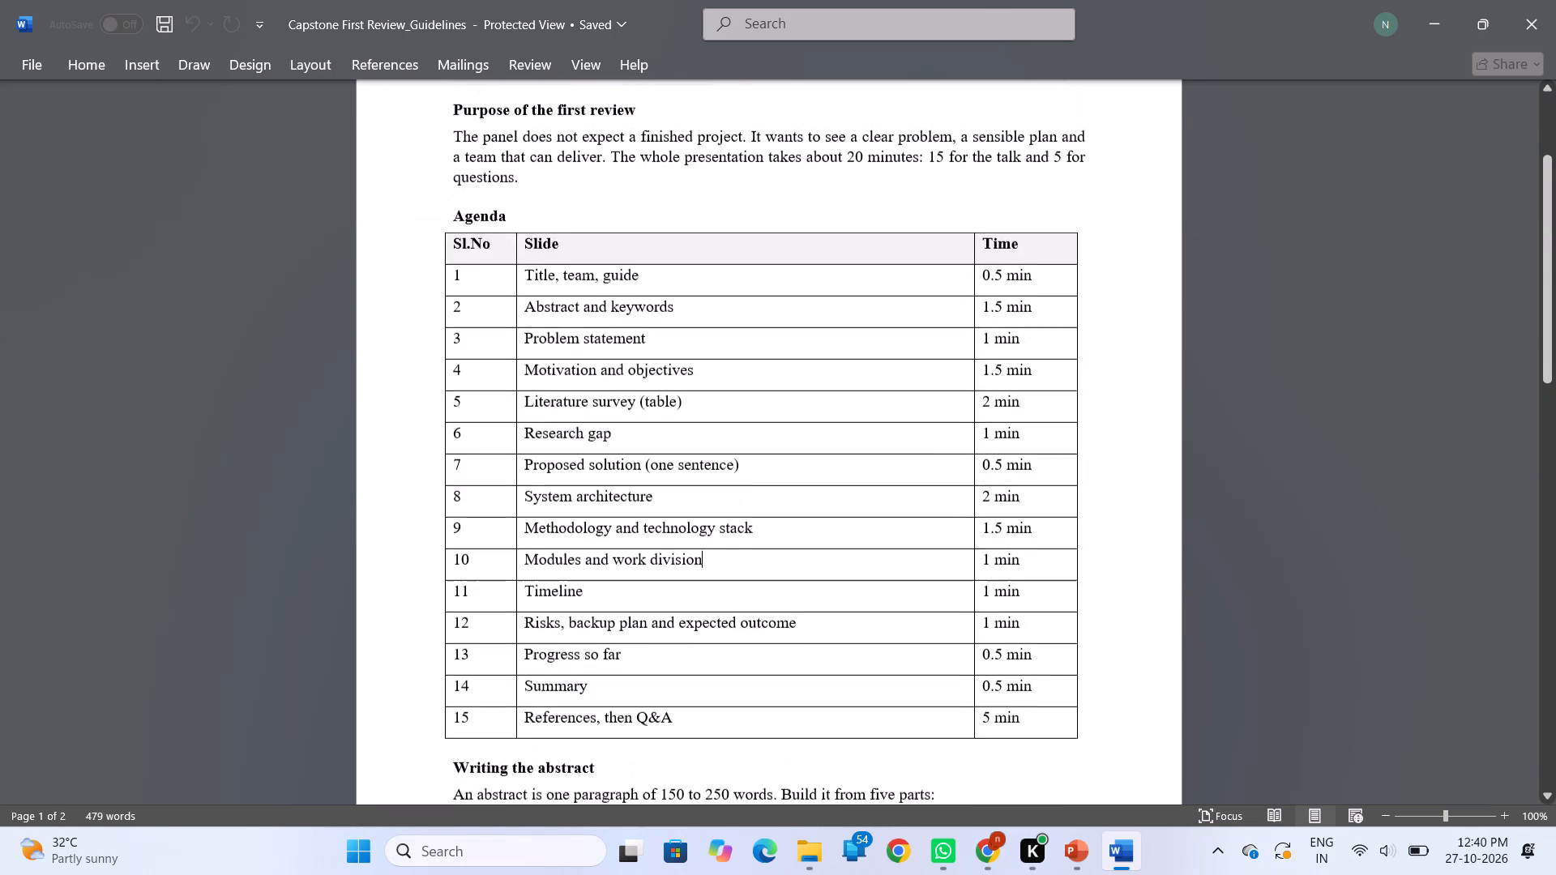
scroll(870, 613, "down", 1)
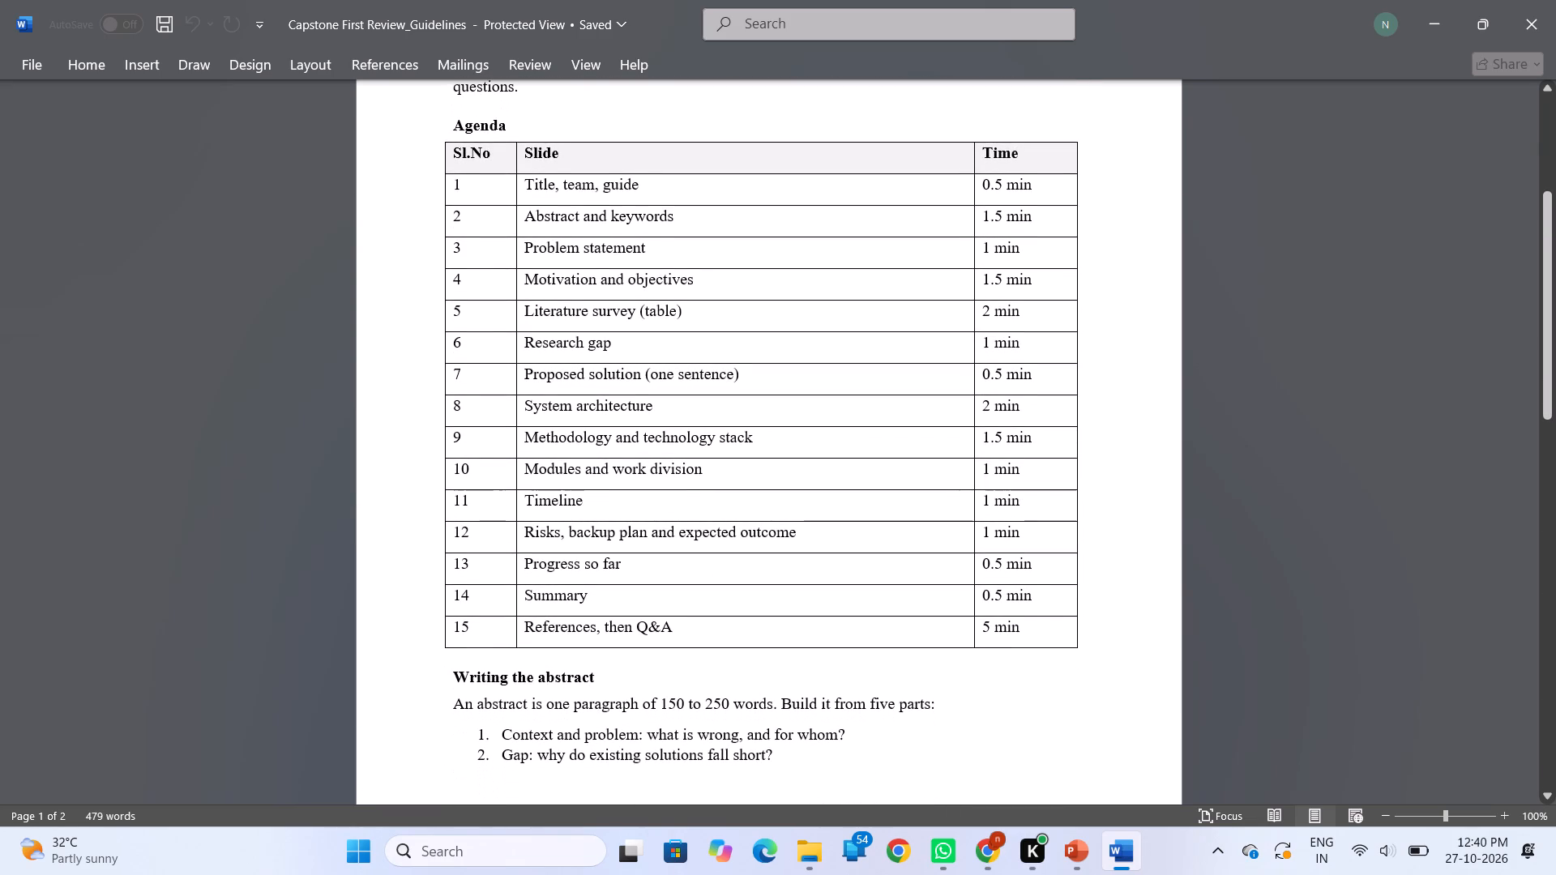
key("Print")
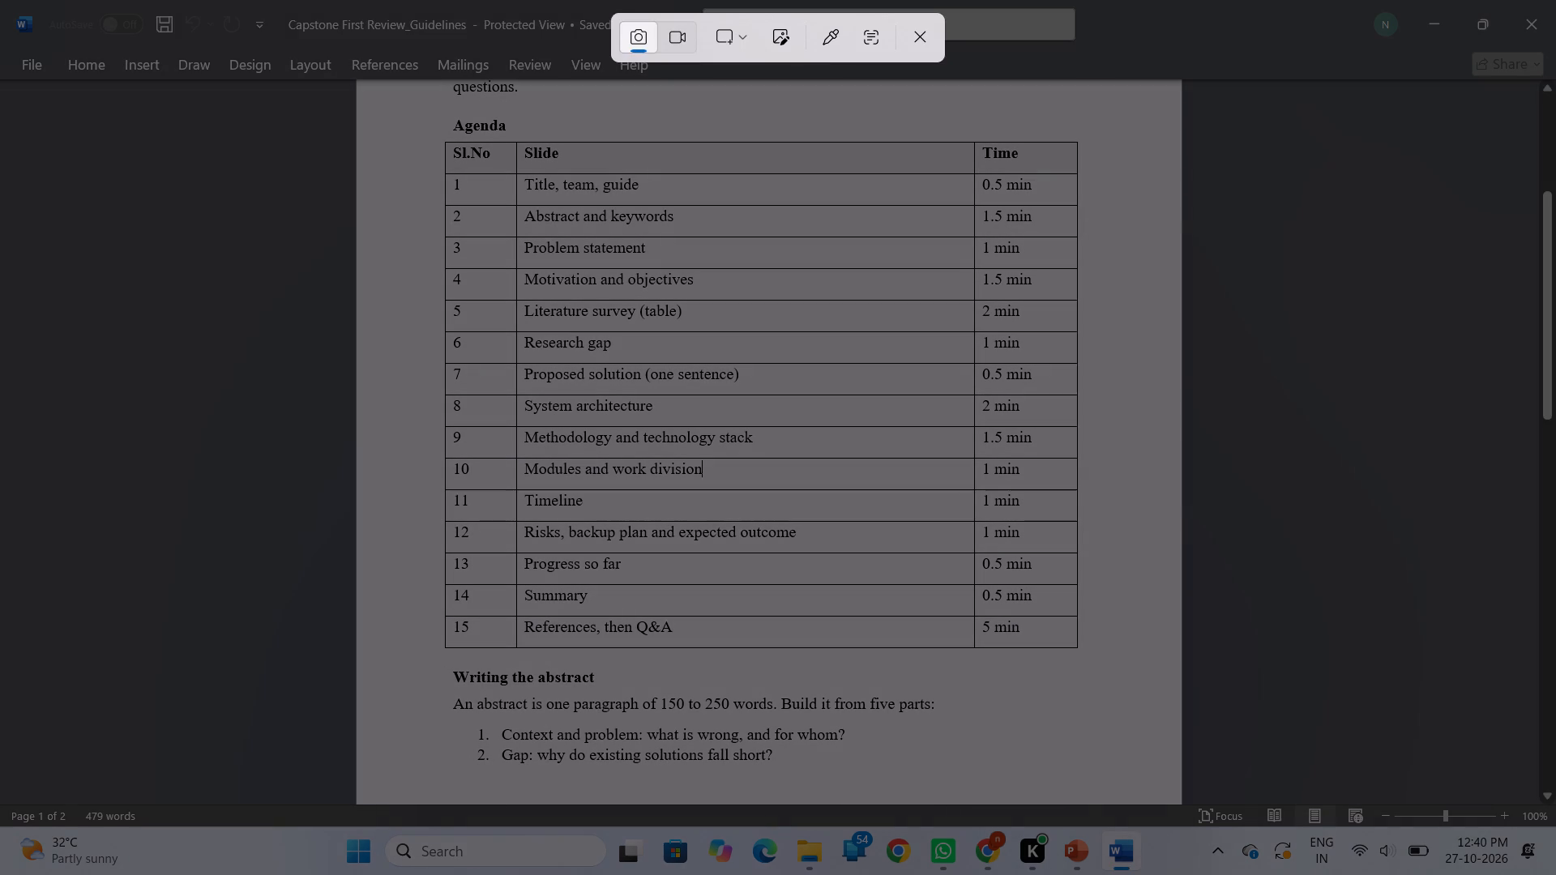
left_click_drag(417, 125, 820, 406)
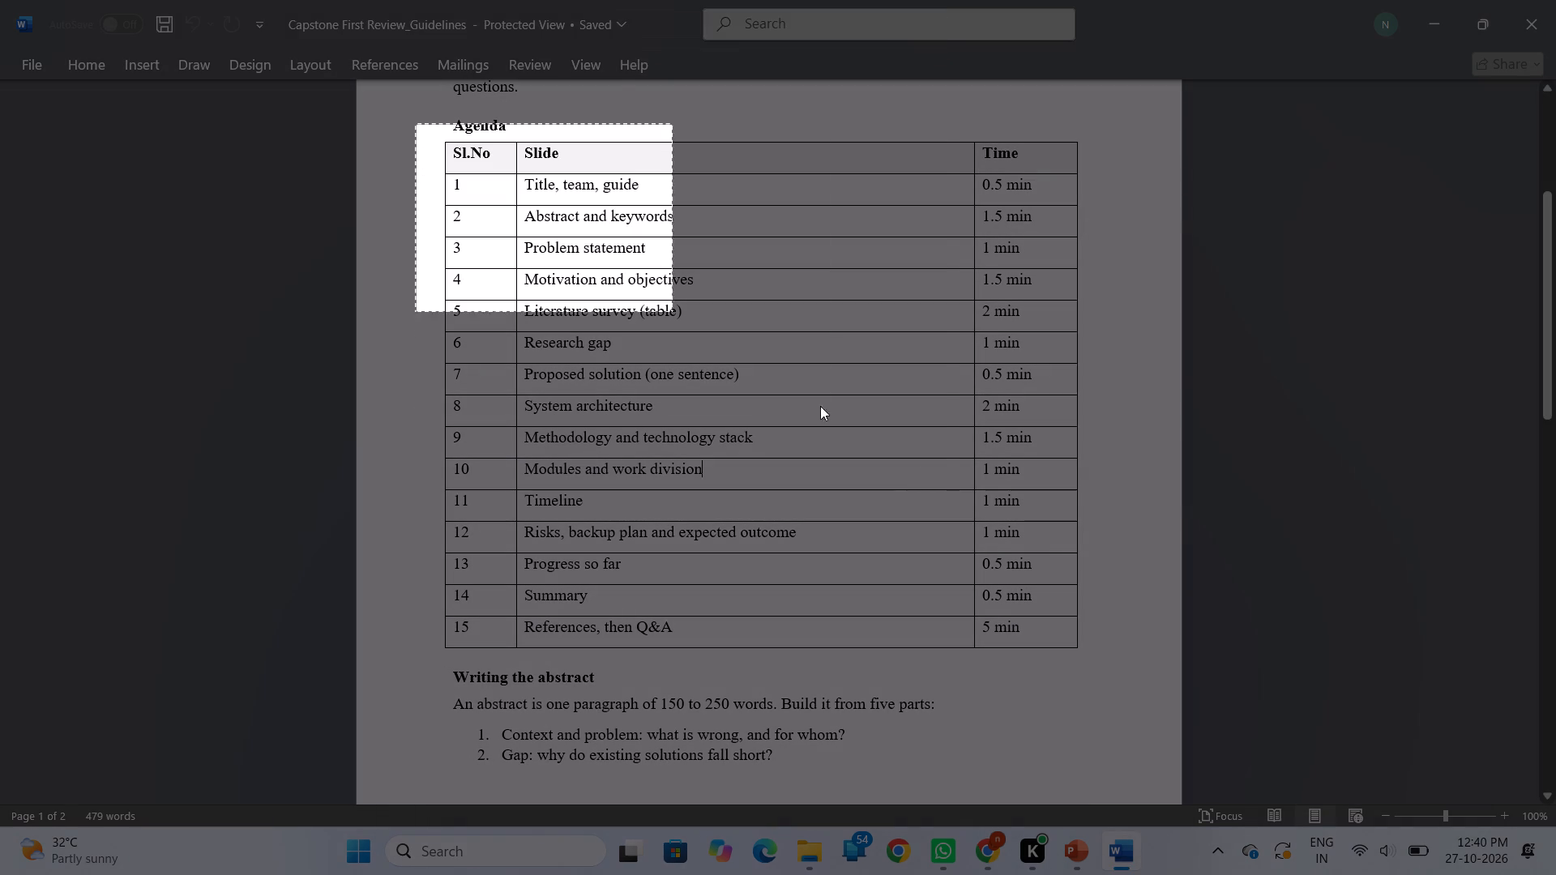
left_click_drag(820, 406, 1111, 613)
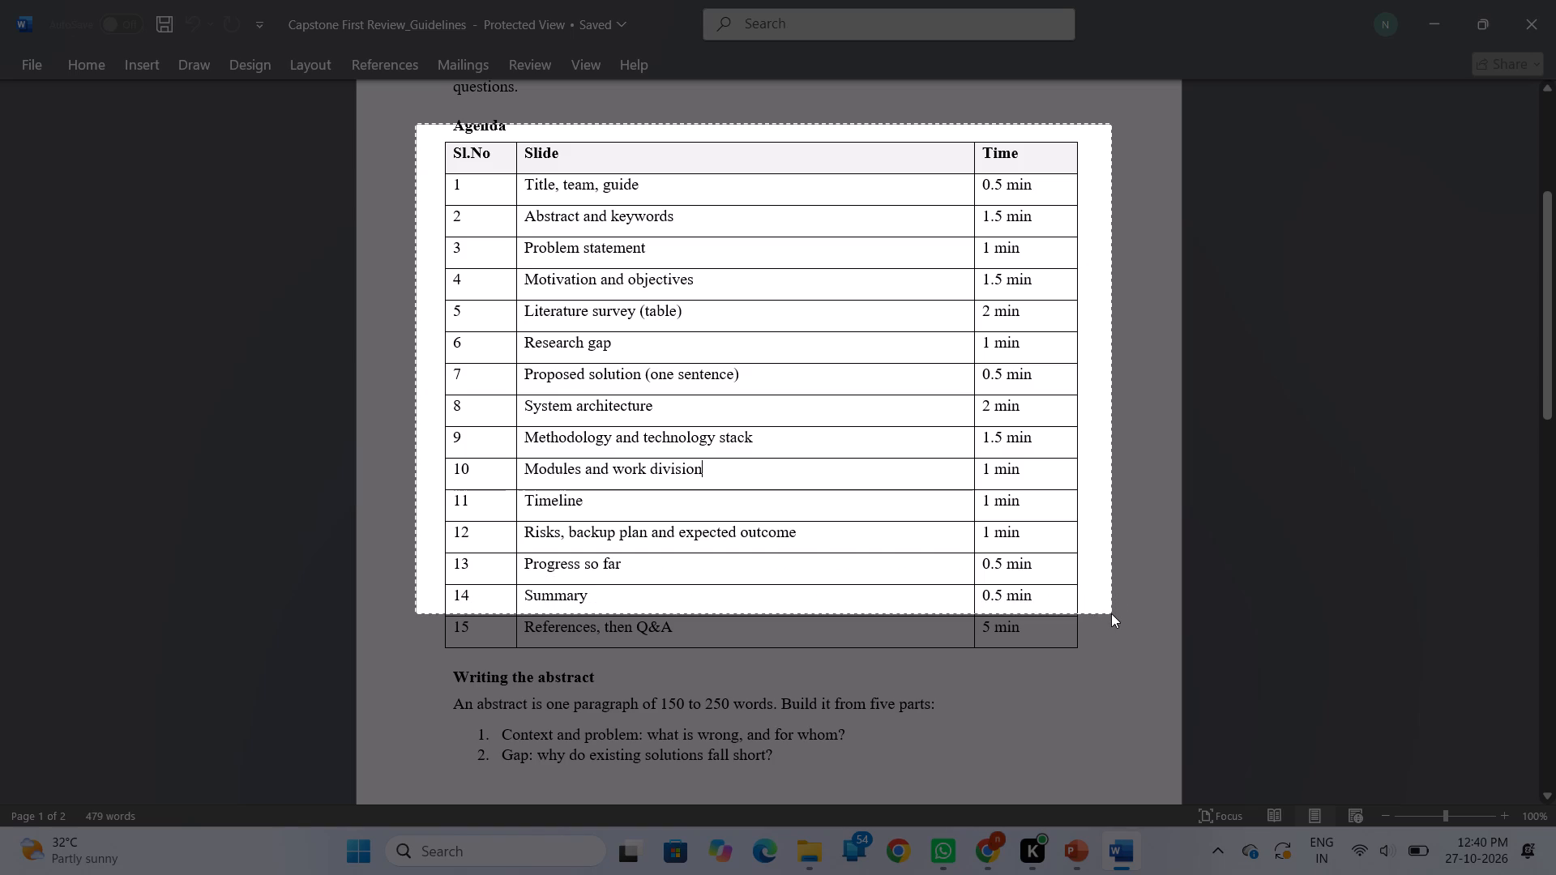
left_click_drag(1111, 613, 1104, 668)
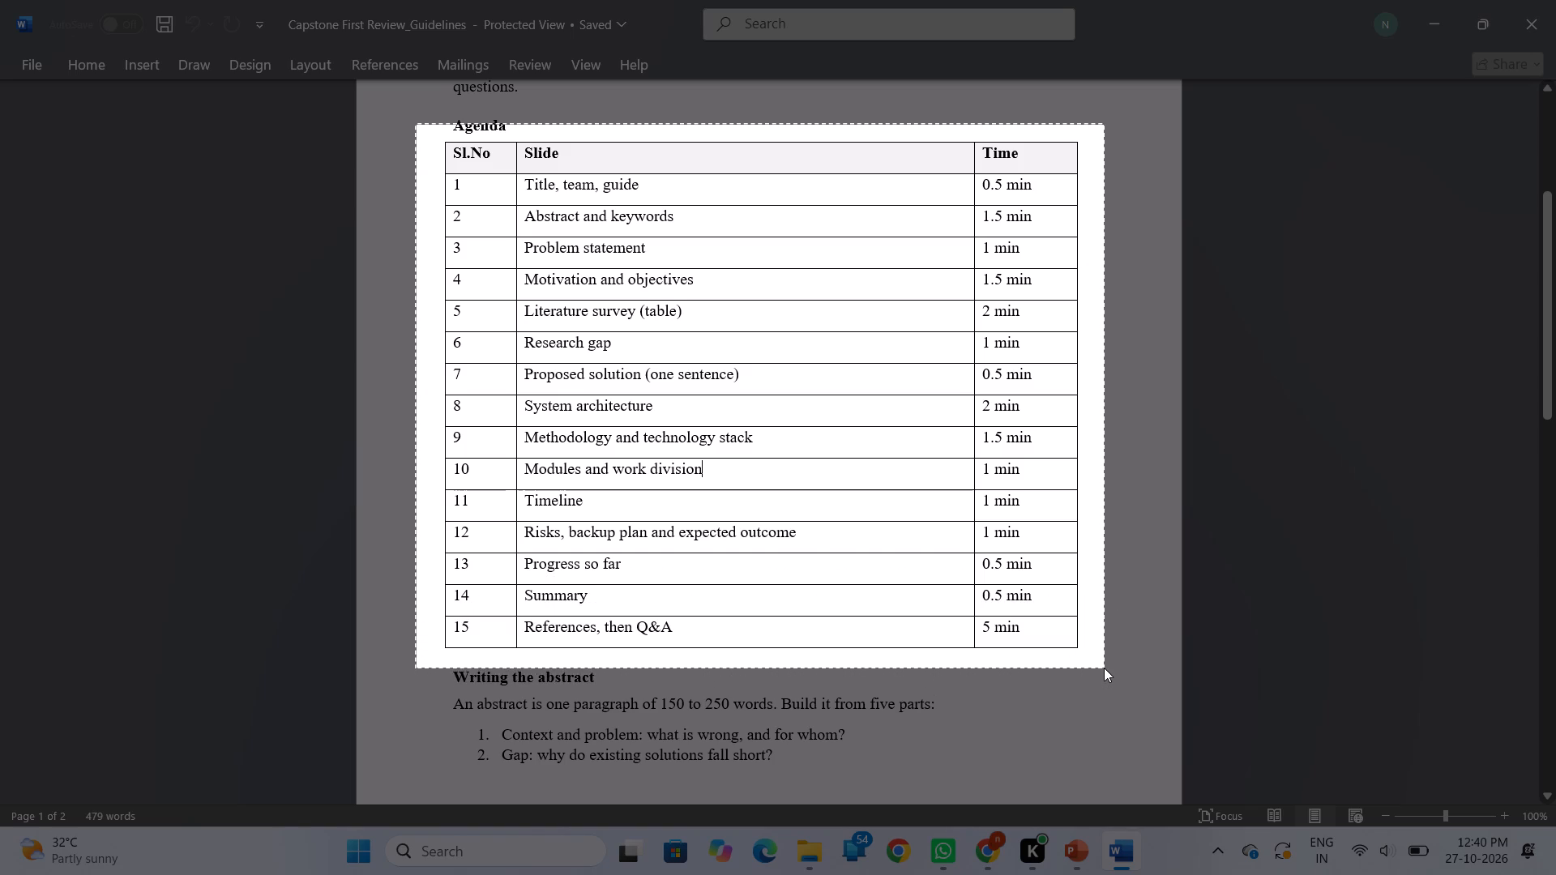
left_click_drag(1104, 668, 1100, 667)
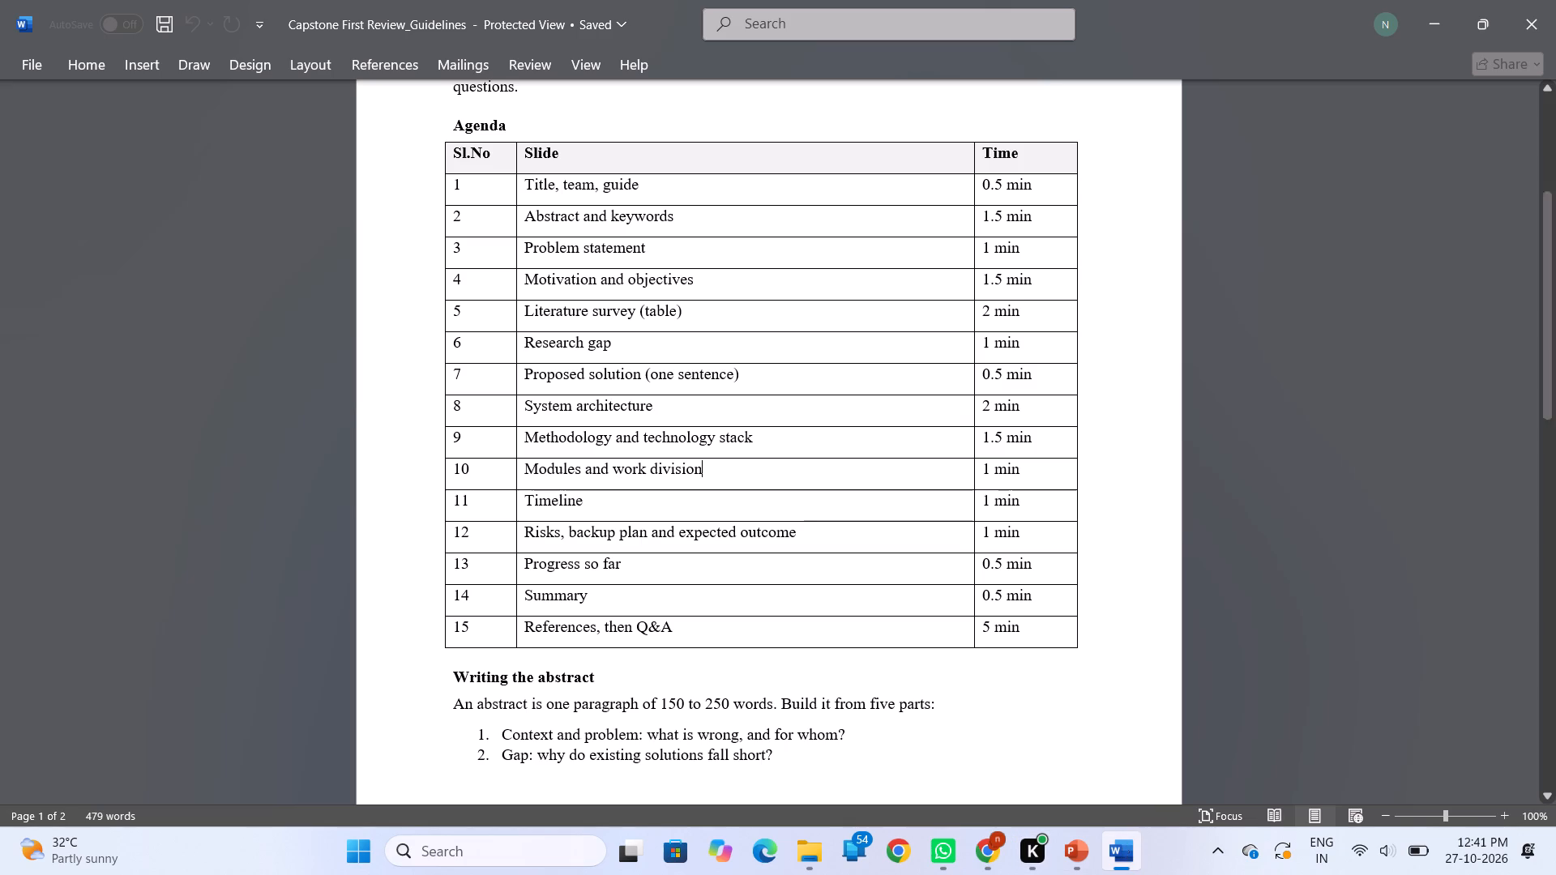
Capture a new screen snip of the agenda table including its Agenda heading, copy the image, and close the Snipping Tool.
key("Print")
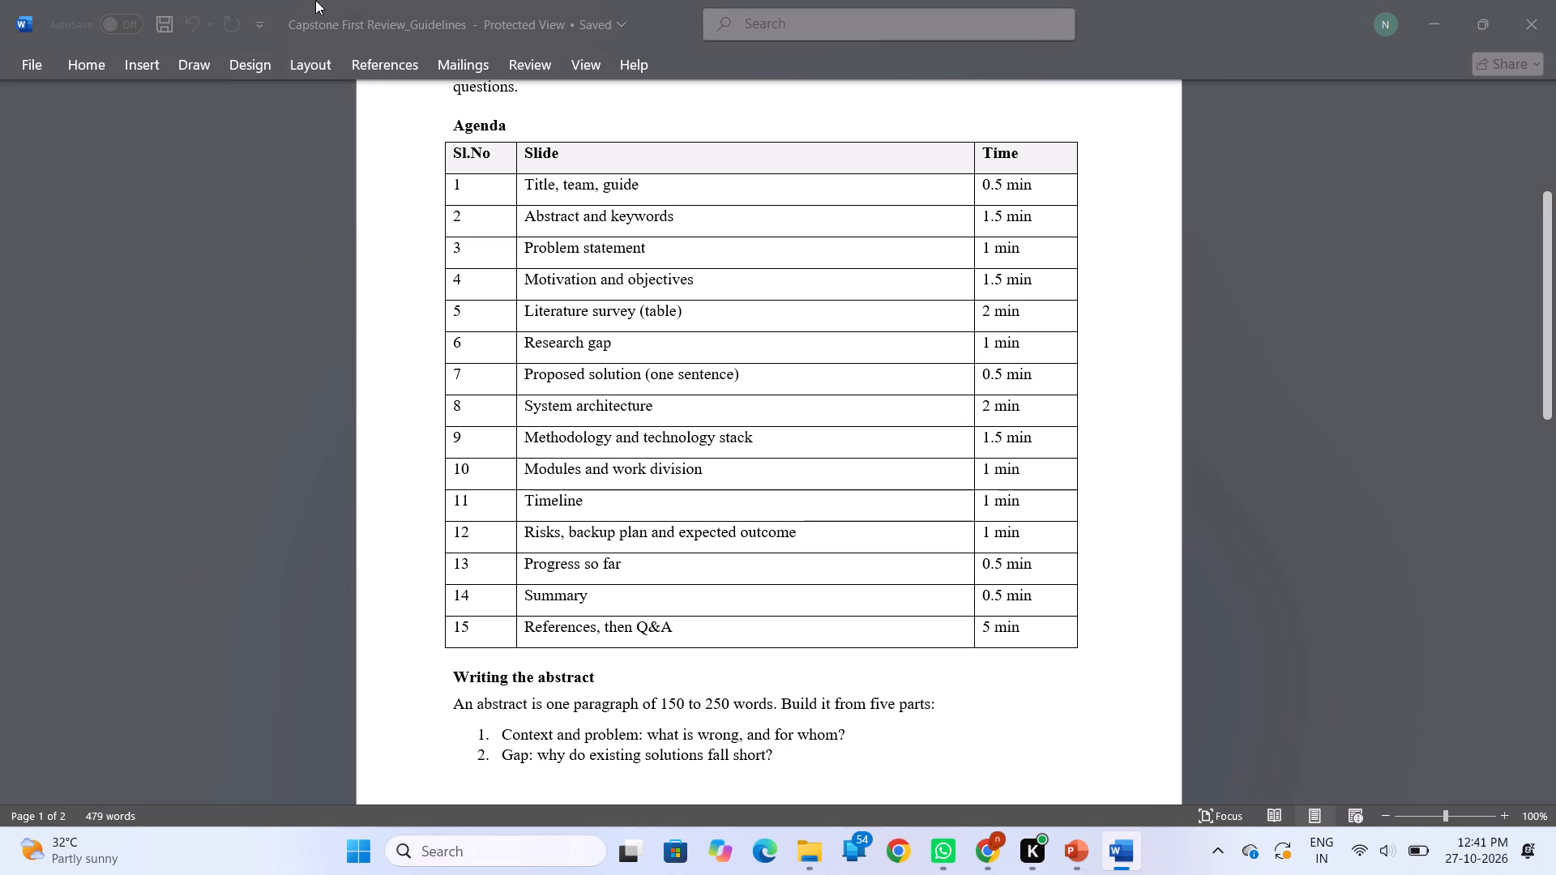
left_click_drag(392, 93, 755, 340)
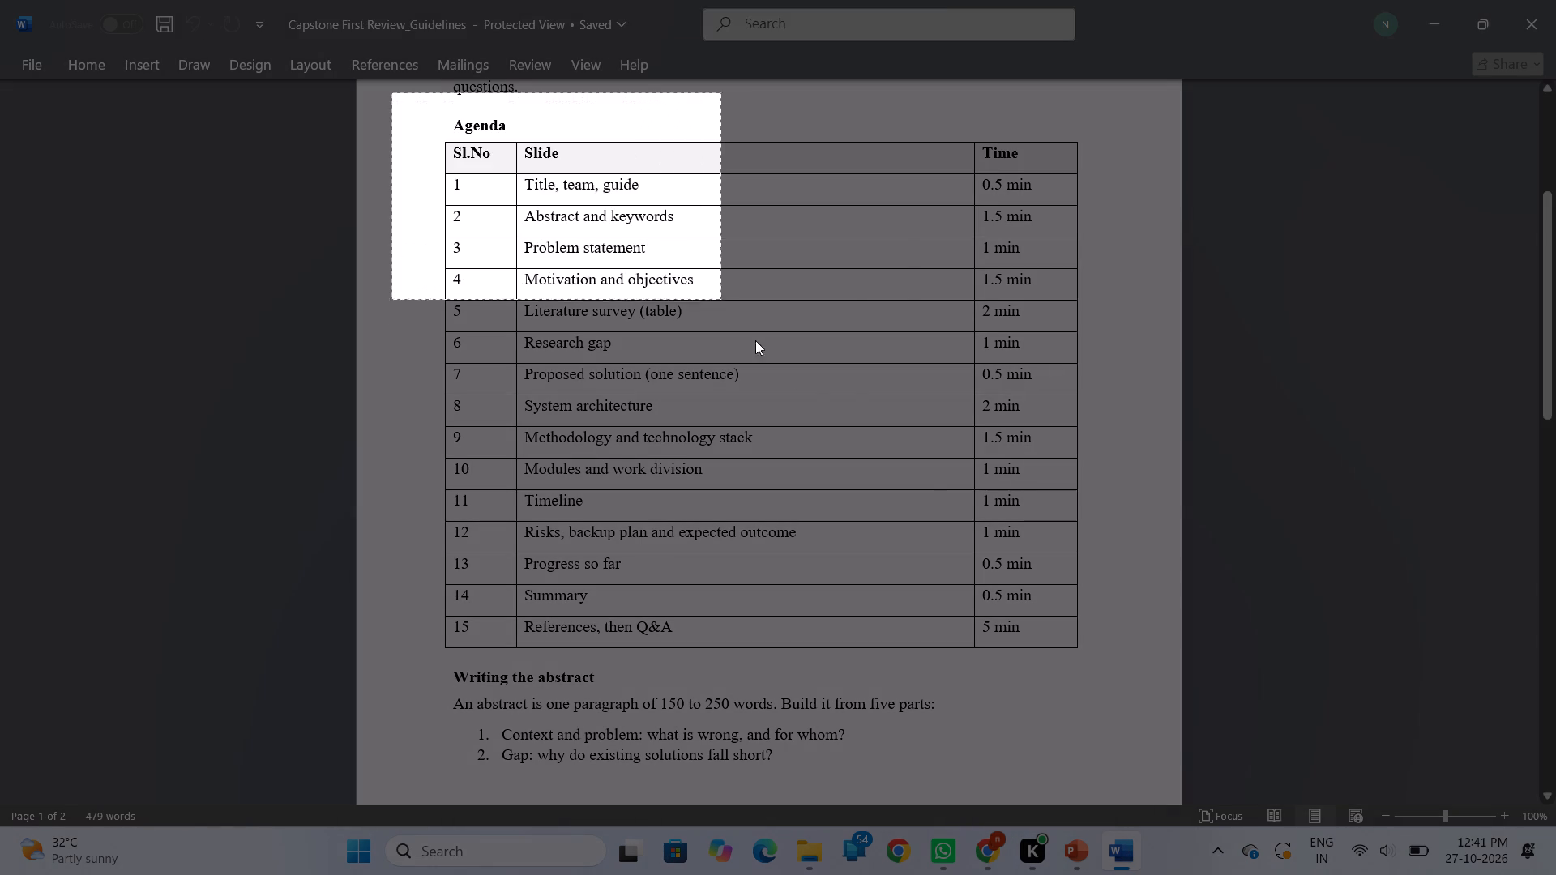
left_click_drag(755, 340, 1120, 655)
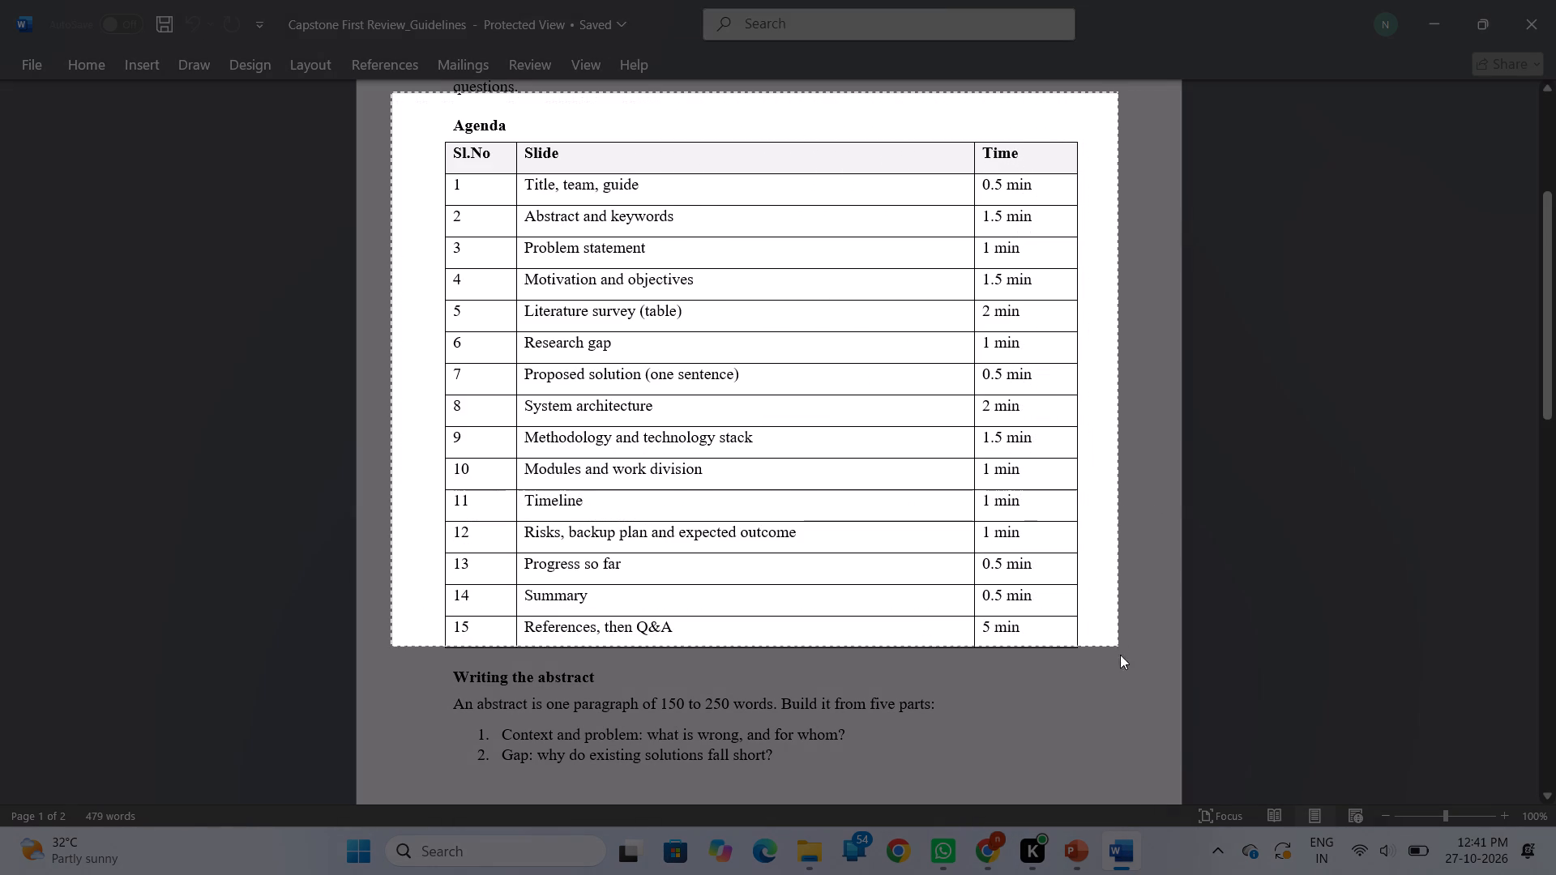
left_click_drag(1120, 655, 1122, 684)
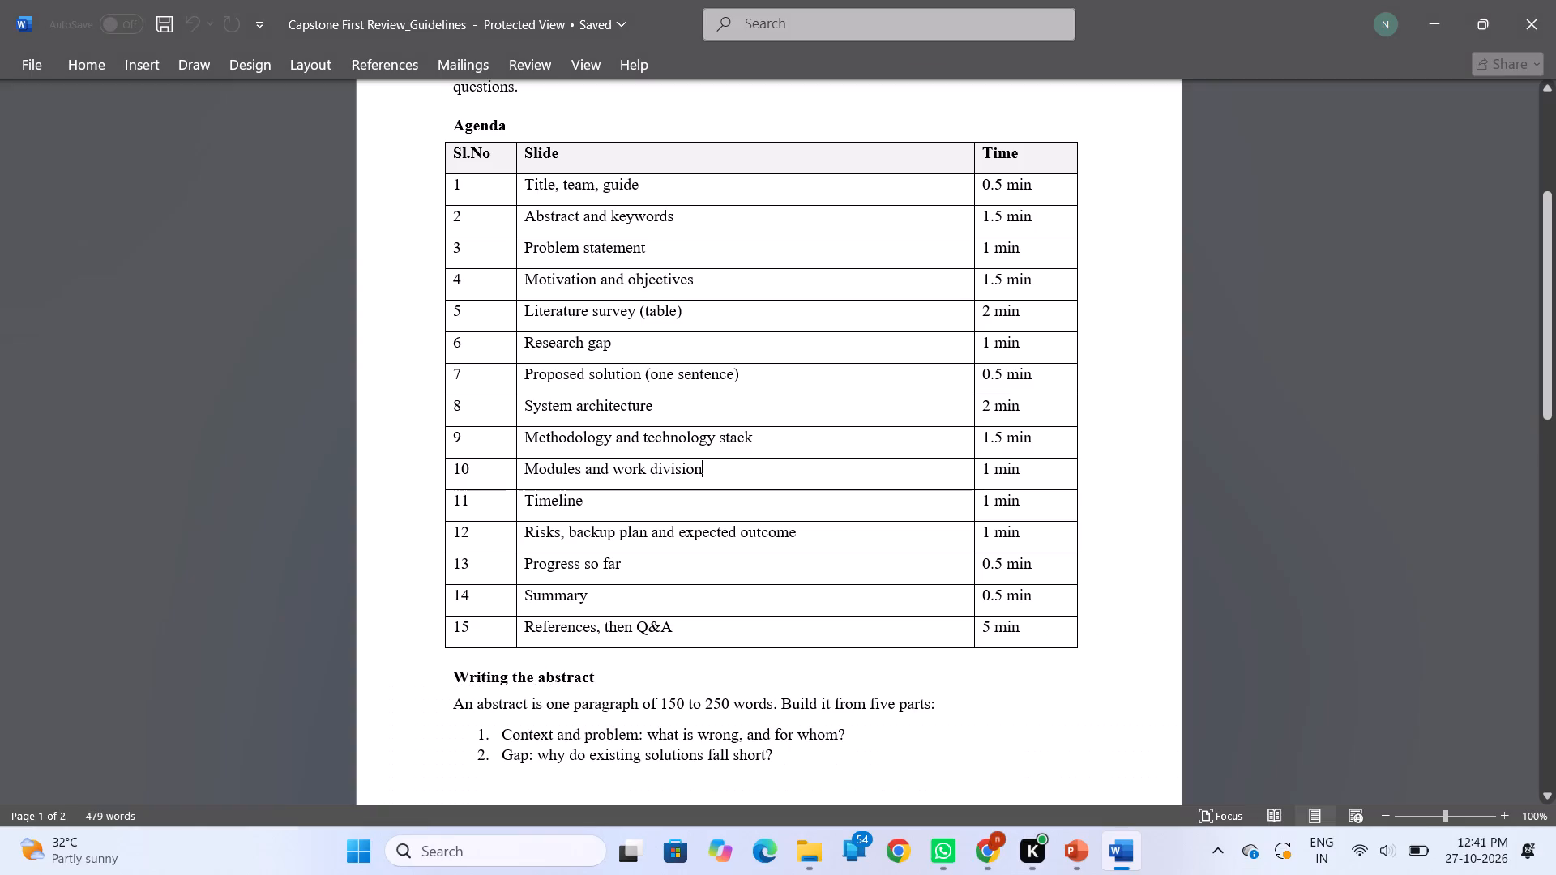
left_click(1318, 563)
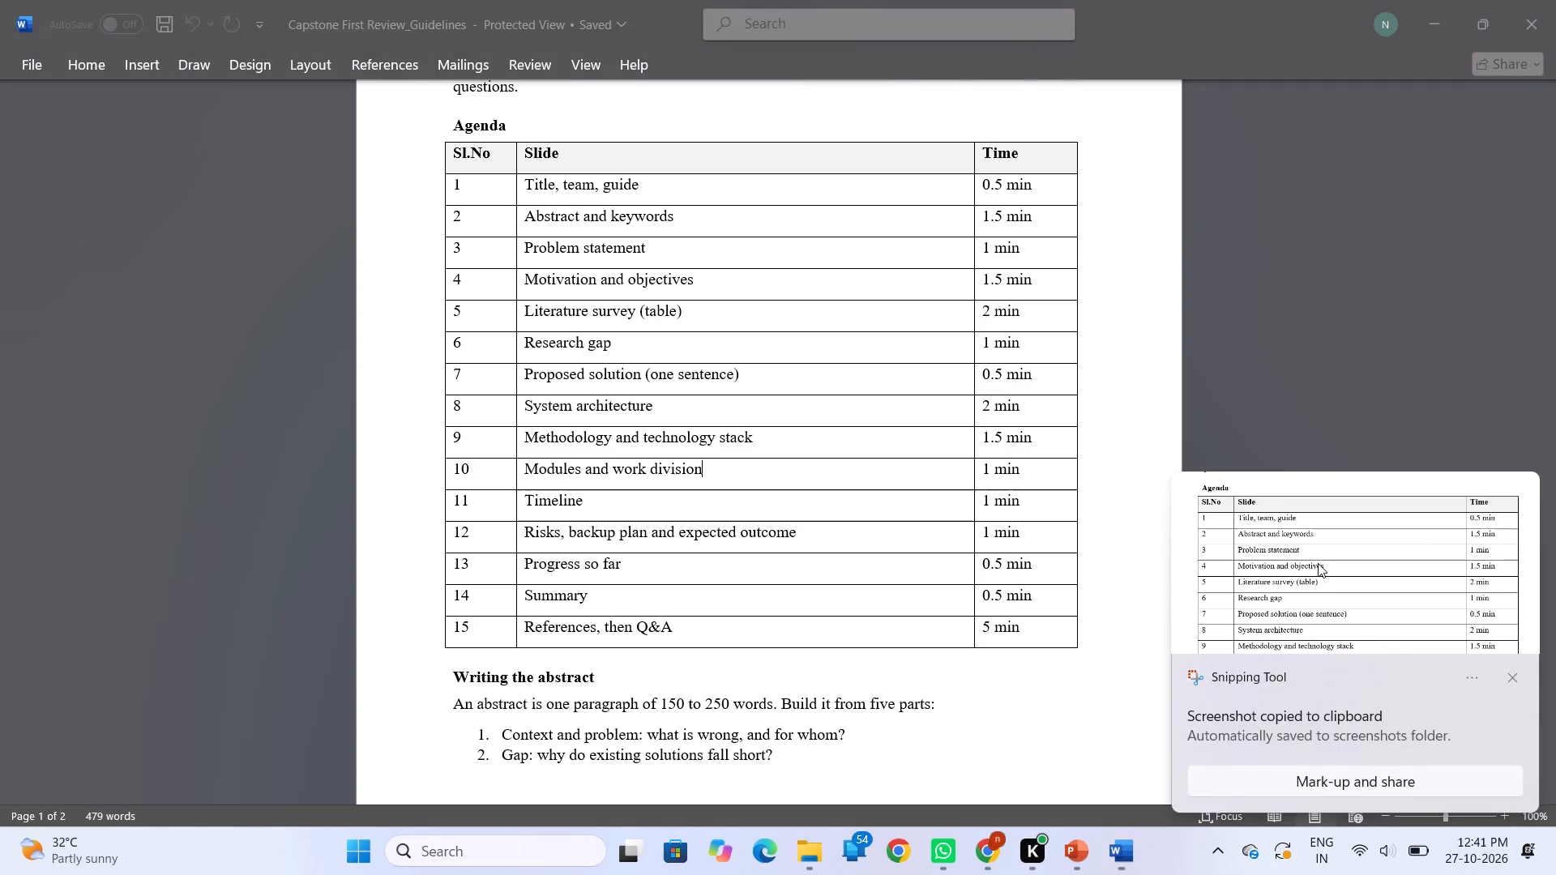
left_click(897, 600)
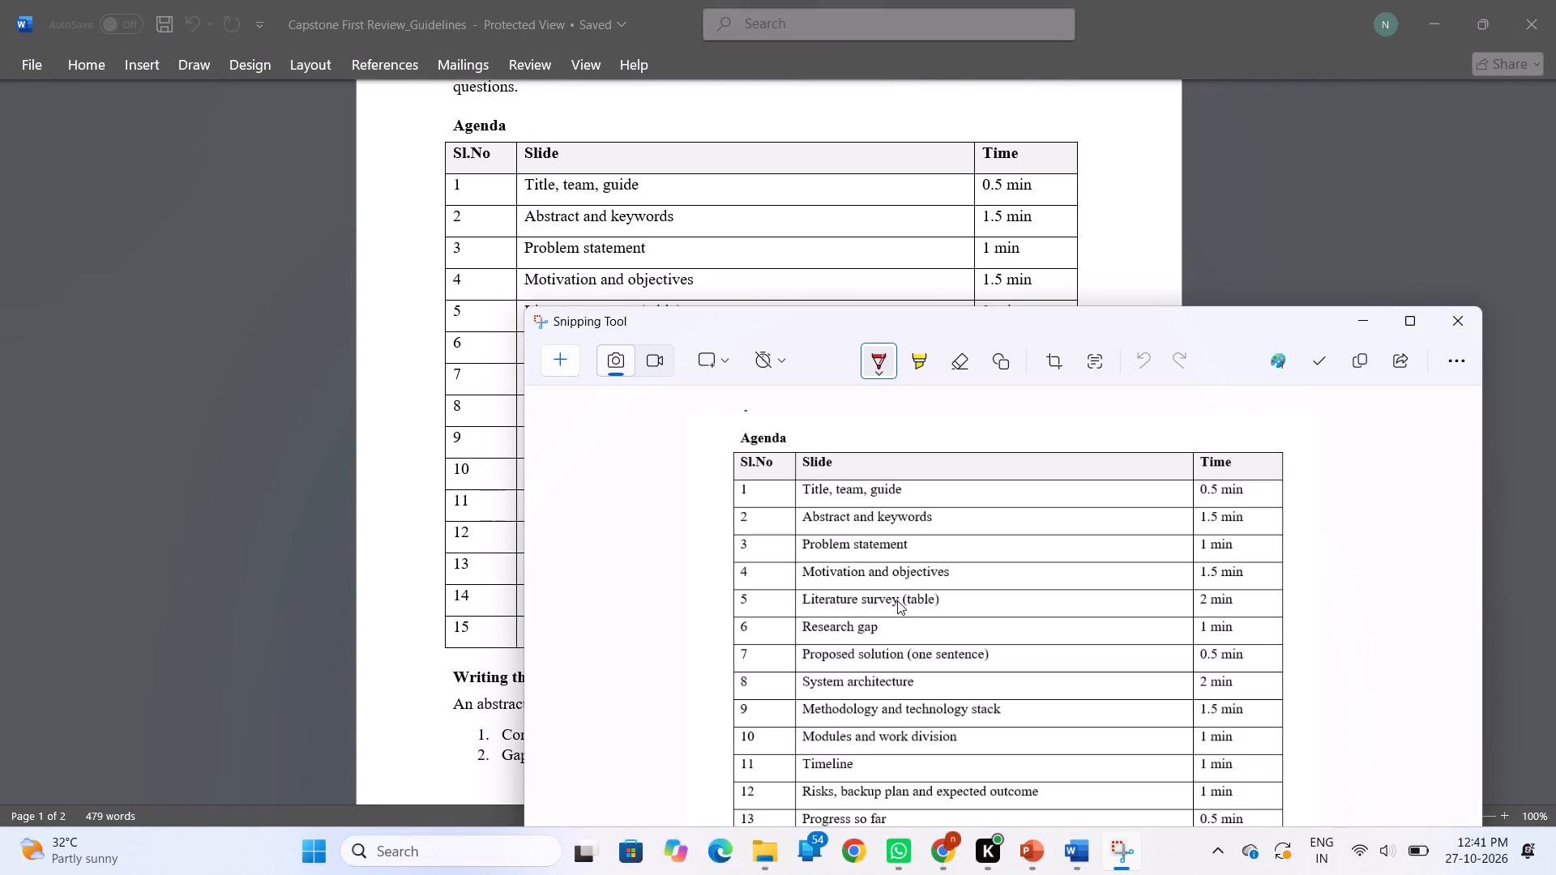
right_click(897, 600)
left_click(974, 656)
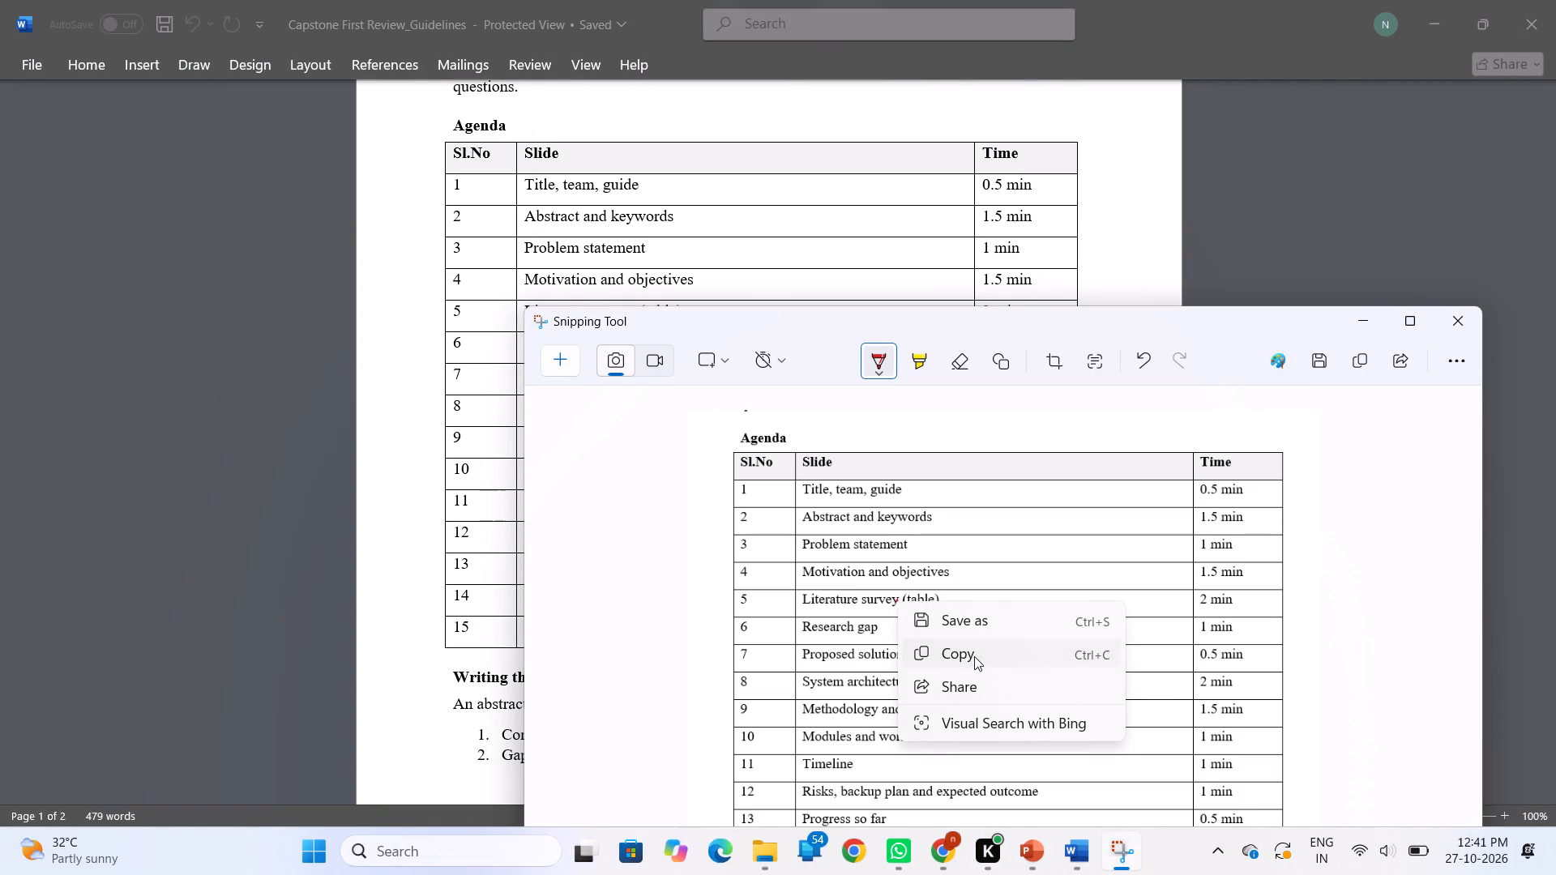
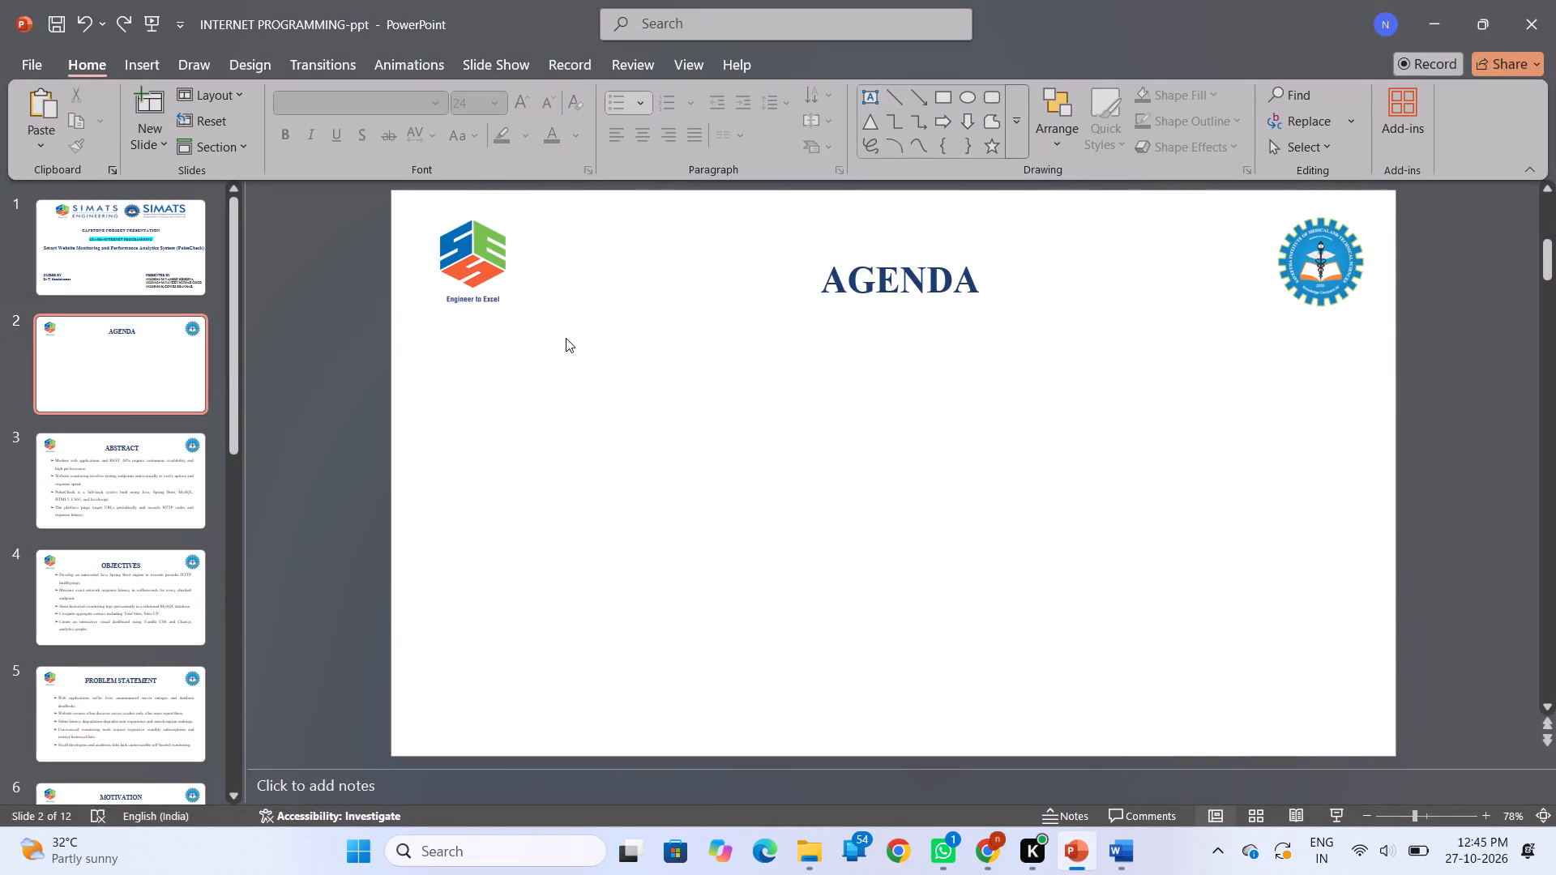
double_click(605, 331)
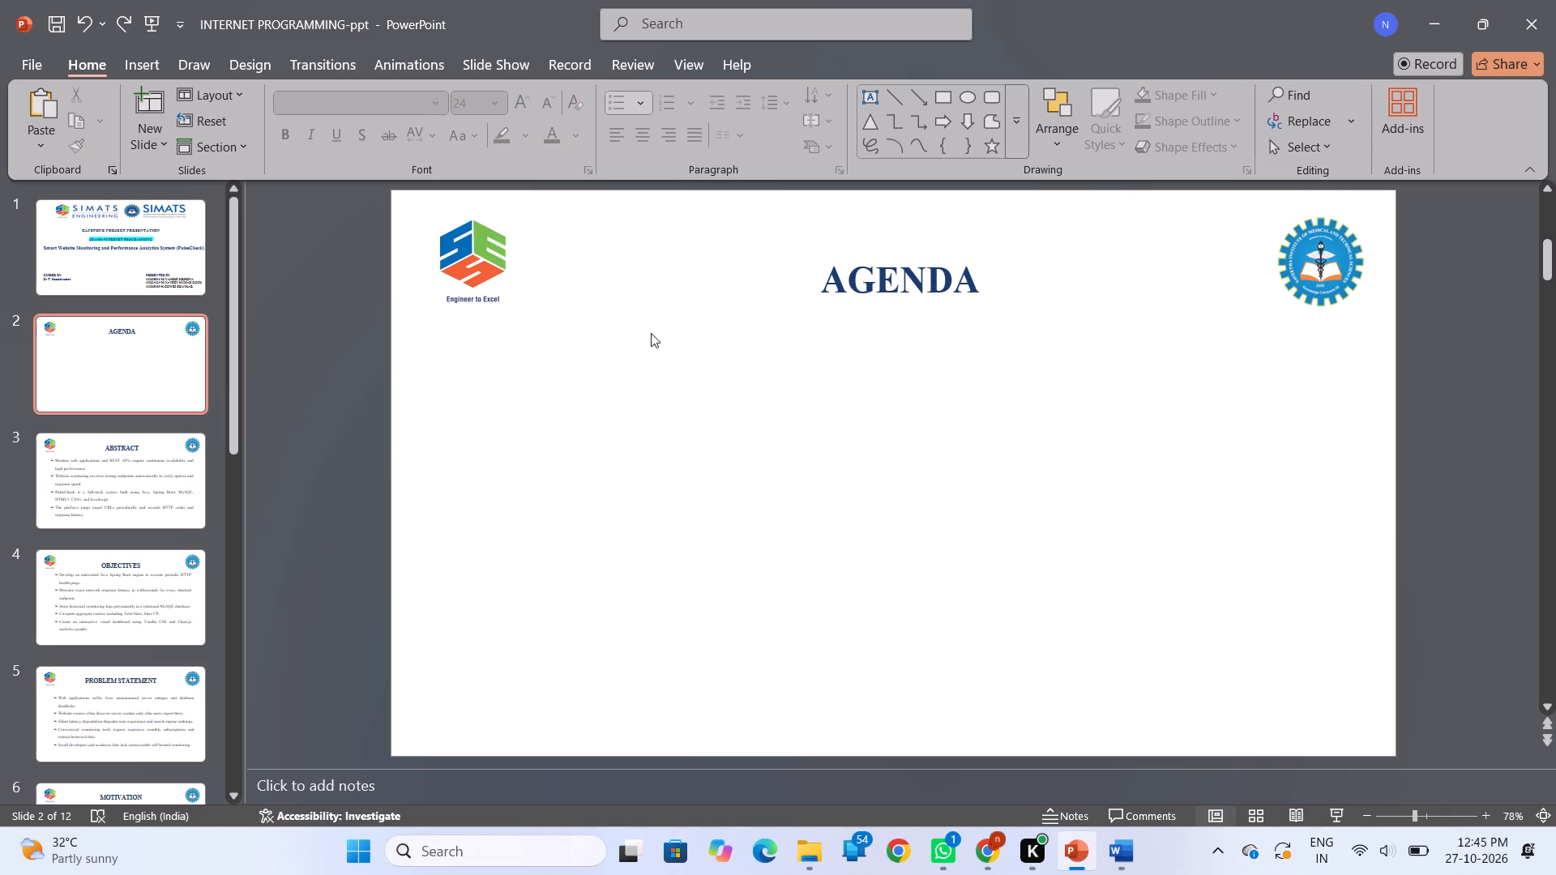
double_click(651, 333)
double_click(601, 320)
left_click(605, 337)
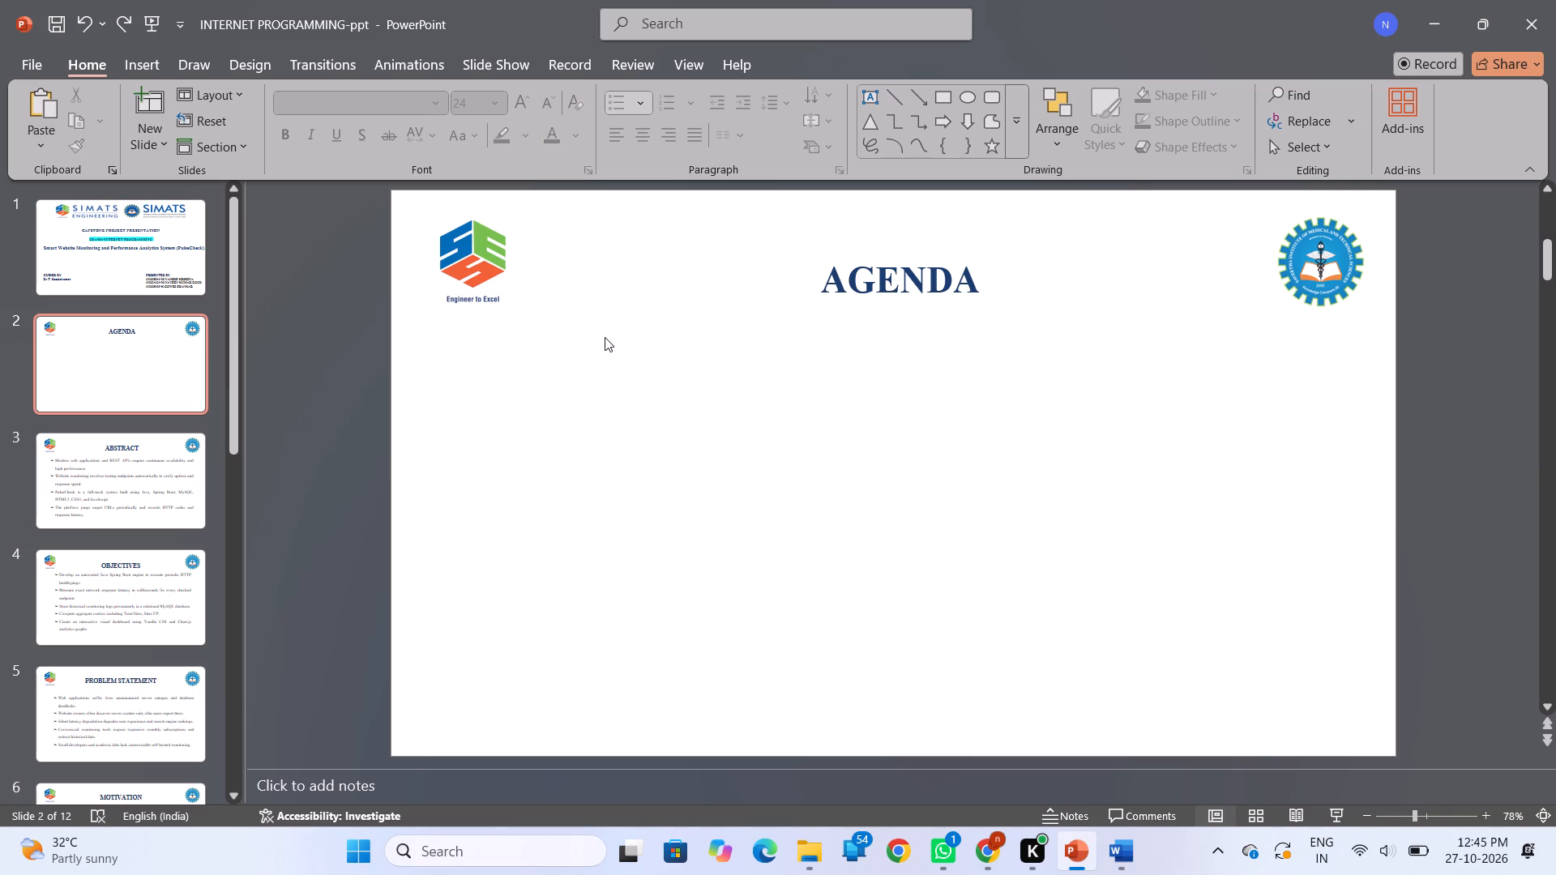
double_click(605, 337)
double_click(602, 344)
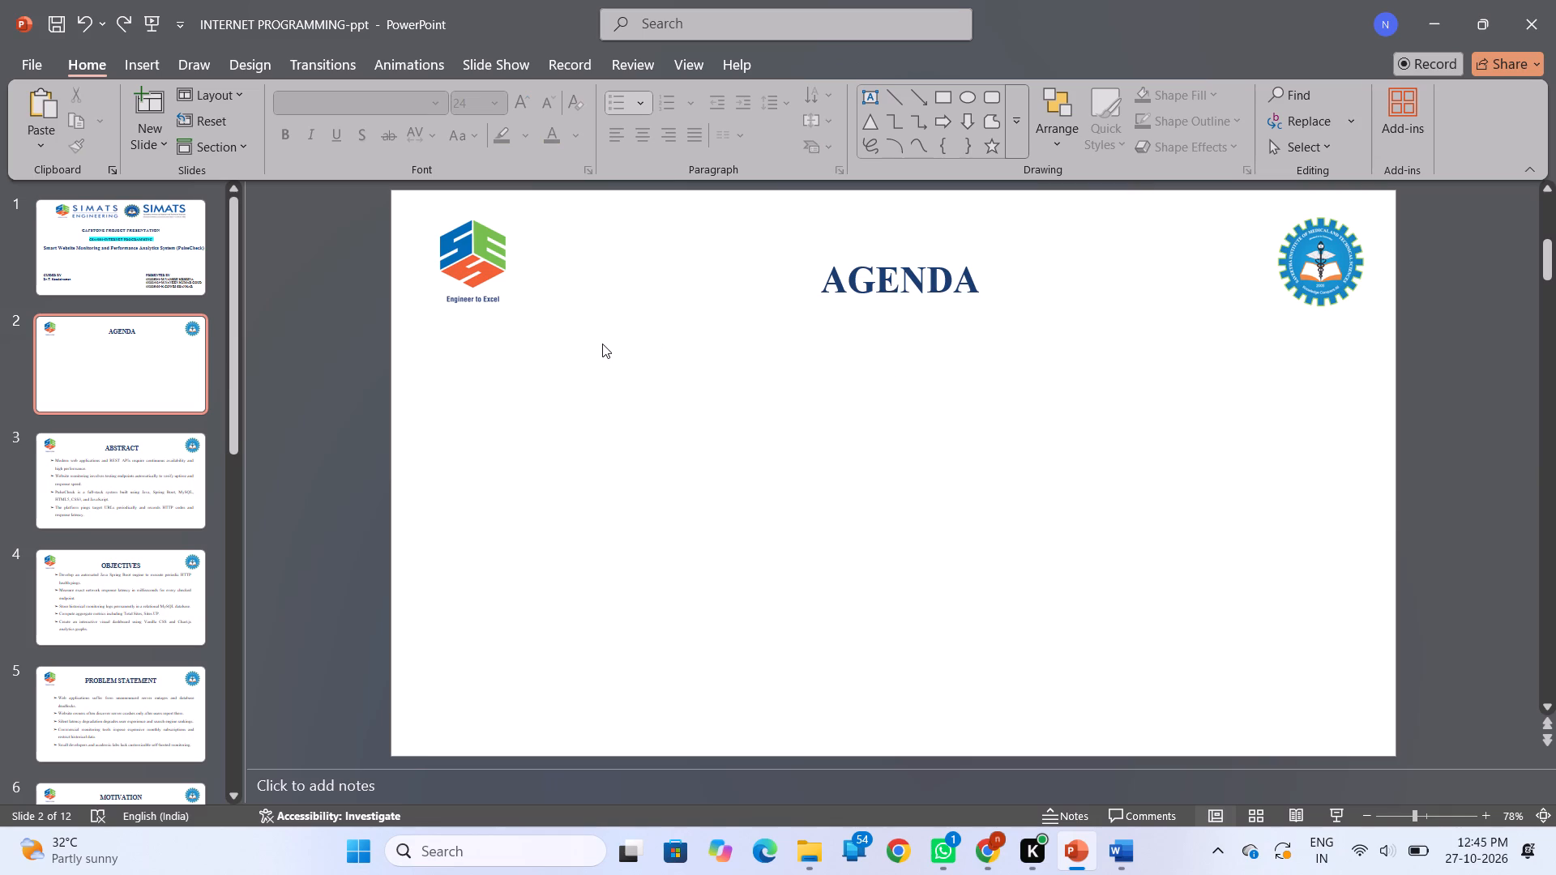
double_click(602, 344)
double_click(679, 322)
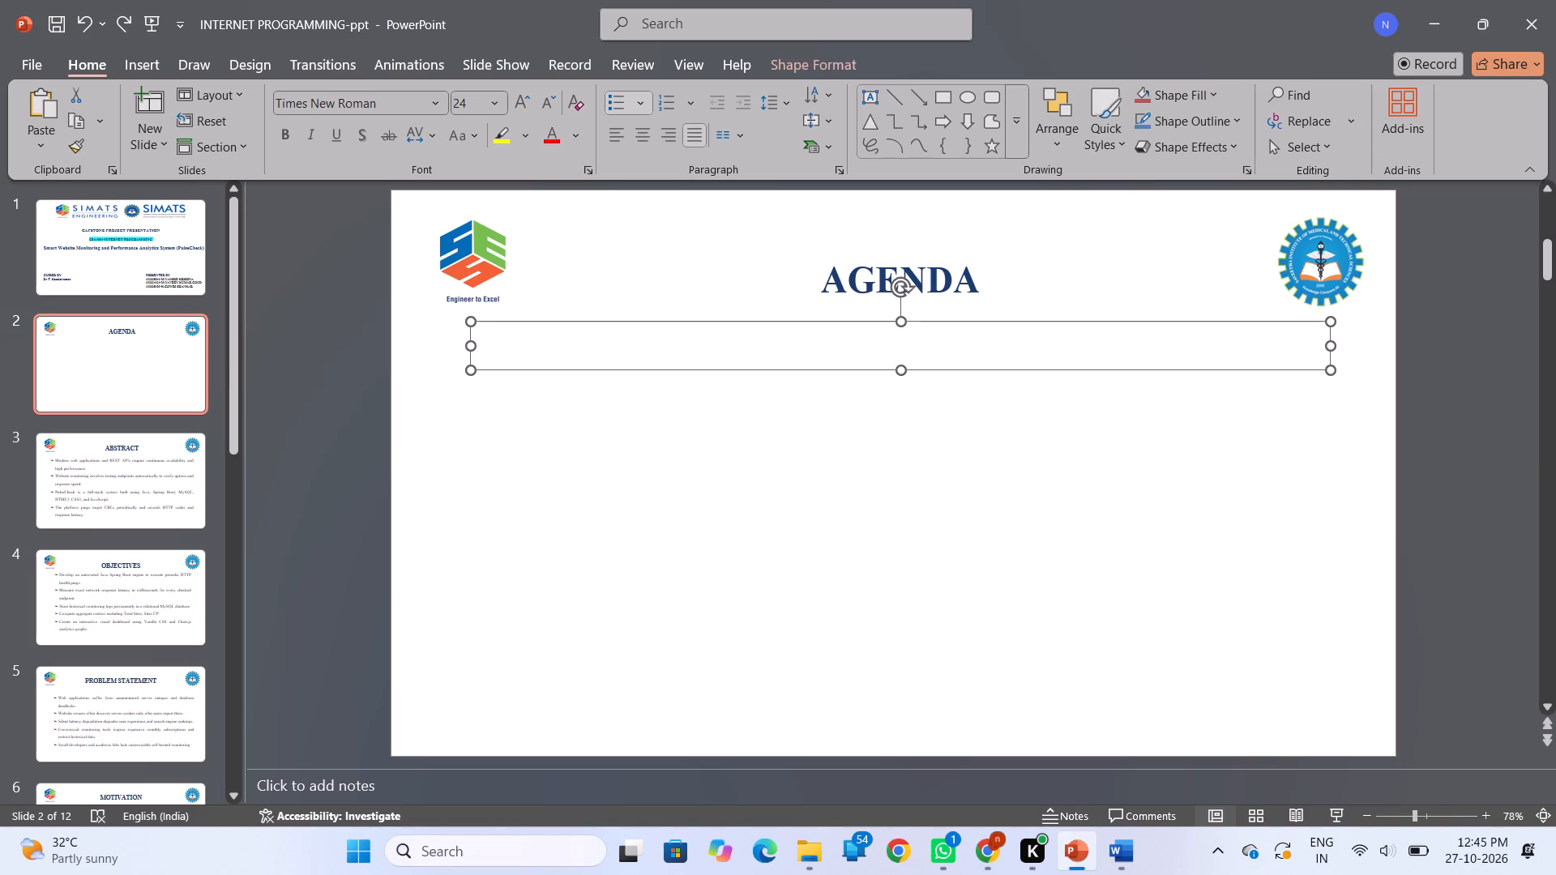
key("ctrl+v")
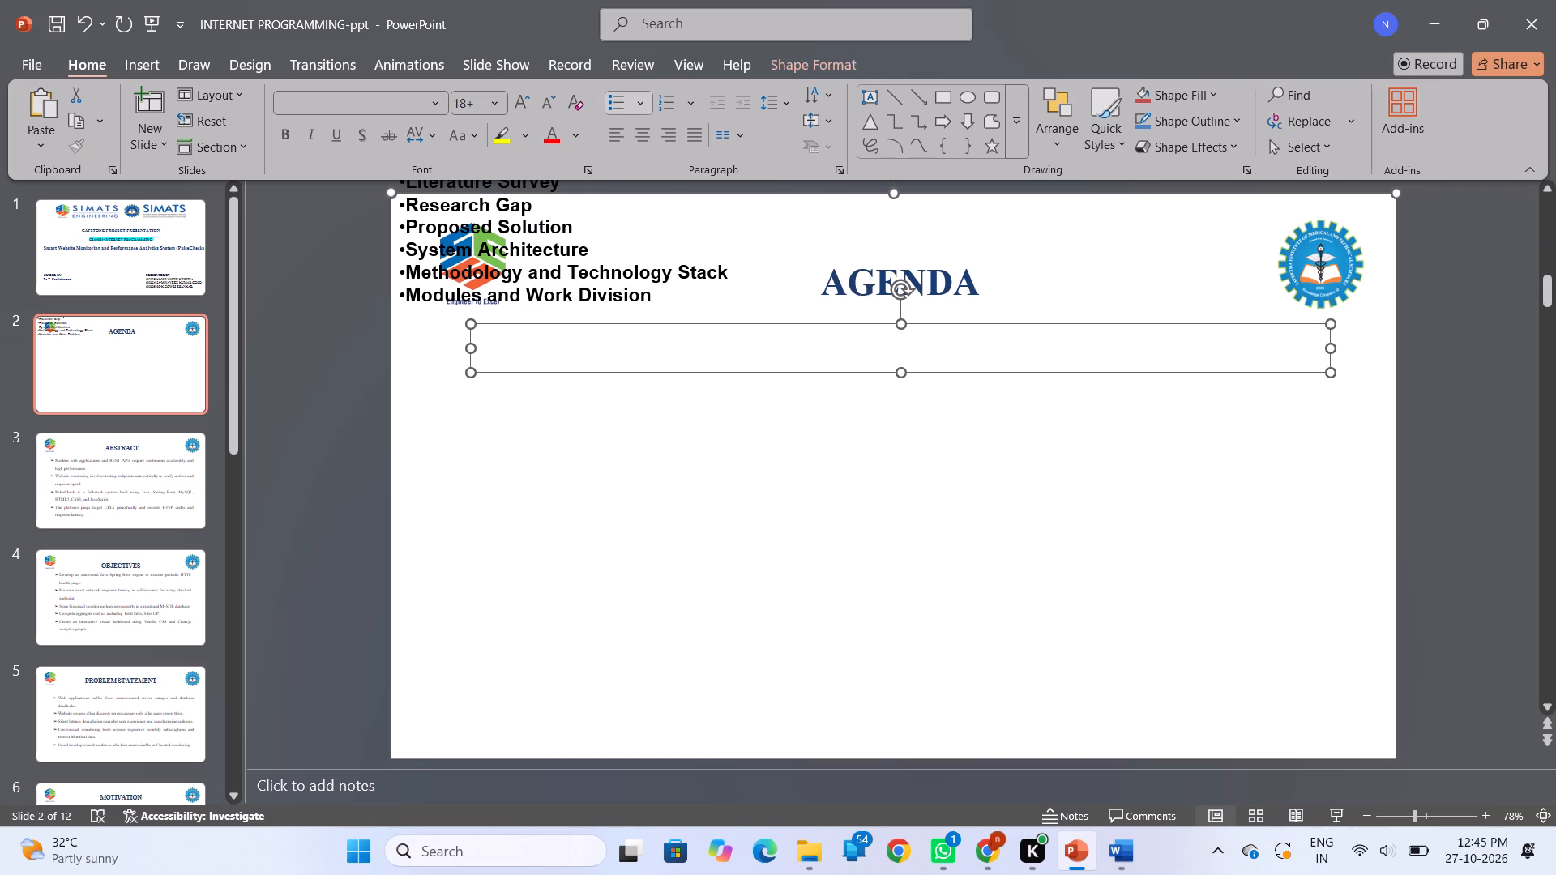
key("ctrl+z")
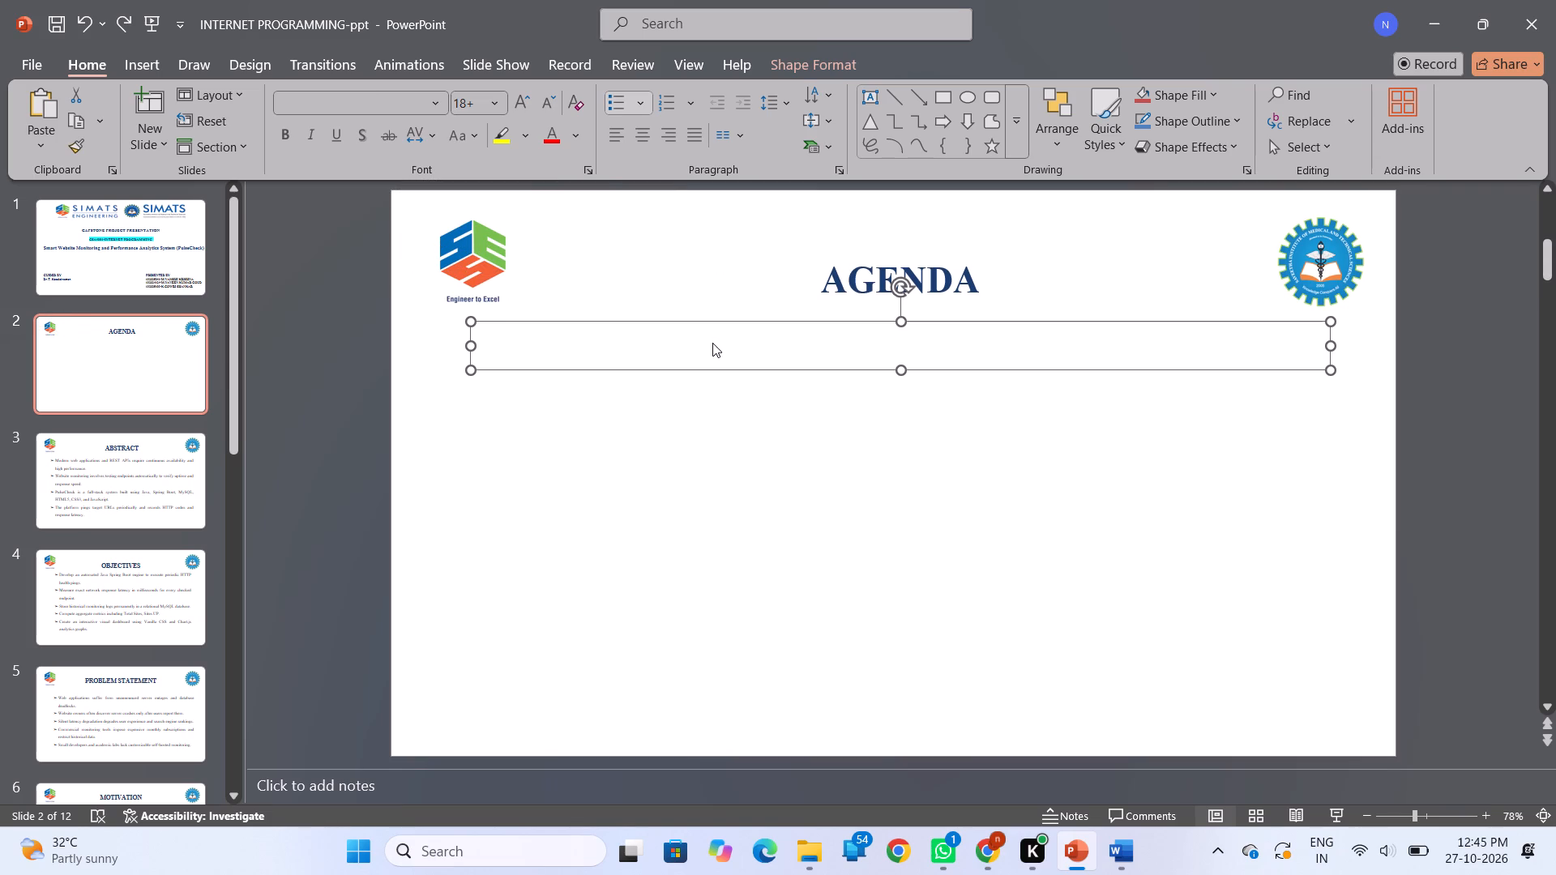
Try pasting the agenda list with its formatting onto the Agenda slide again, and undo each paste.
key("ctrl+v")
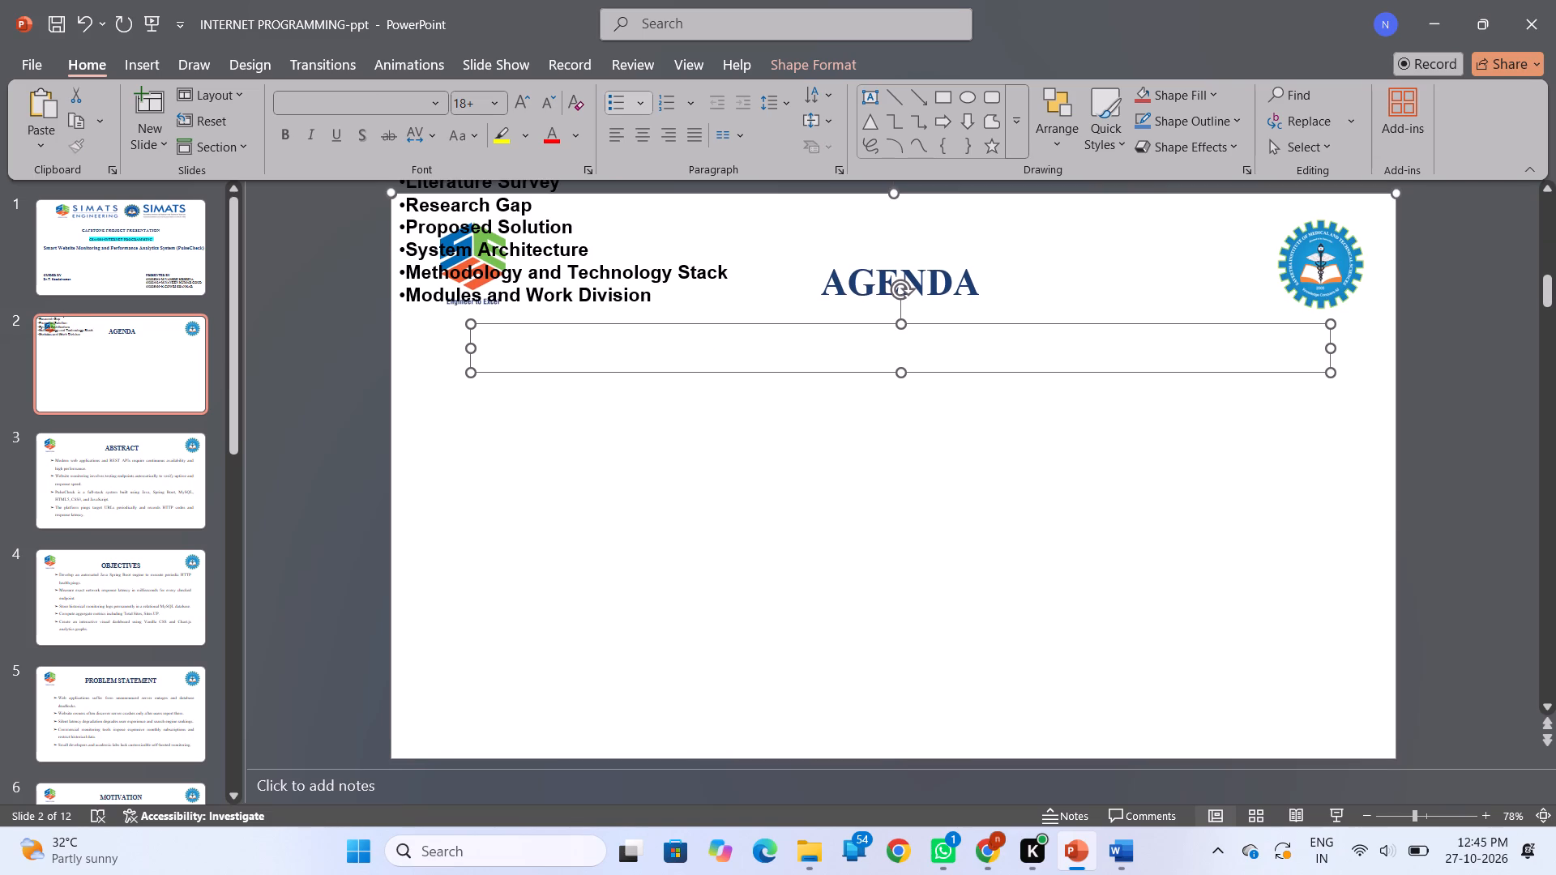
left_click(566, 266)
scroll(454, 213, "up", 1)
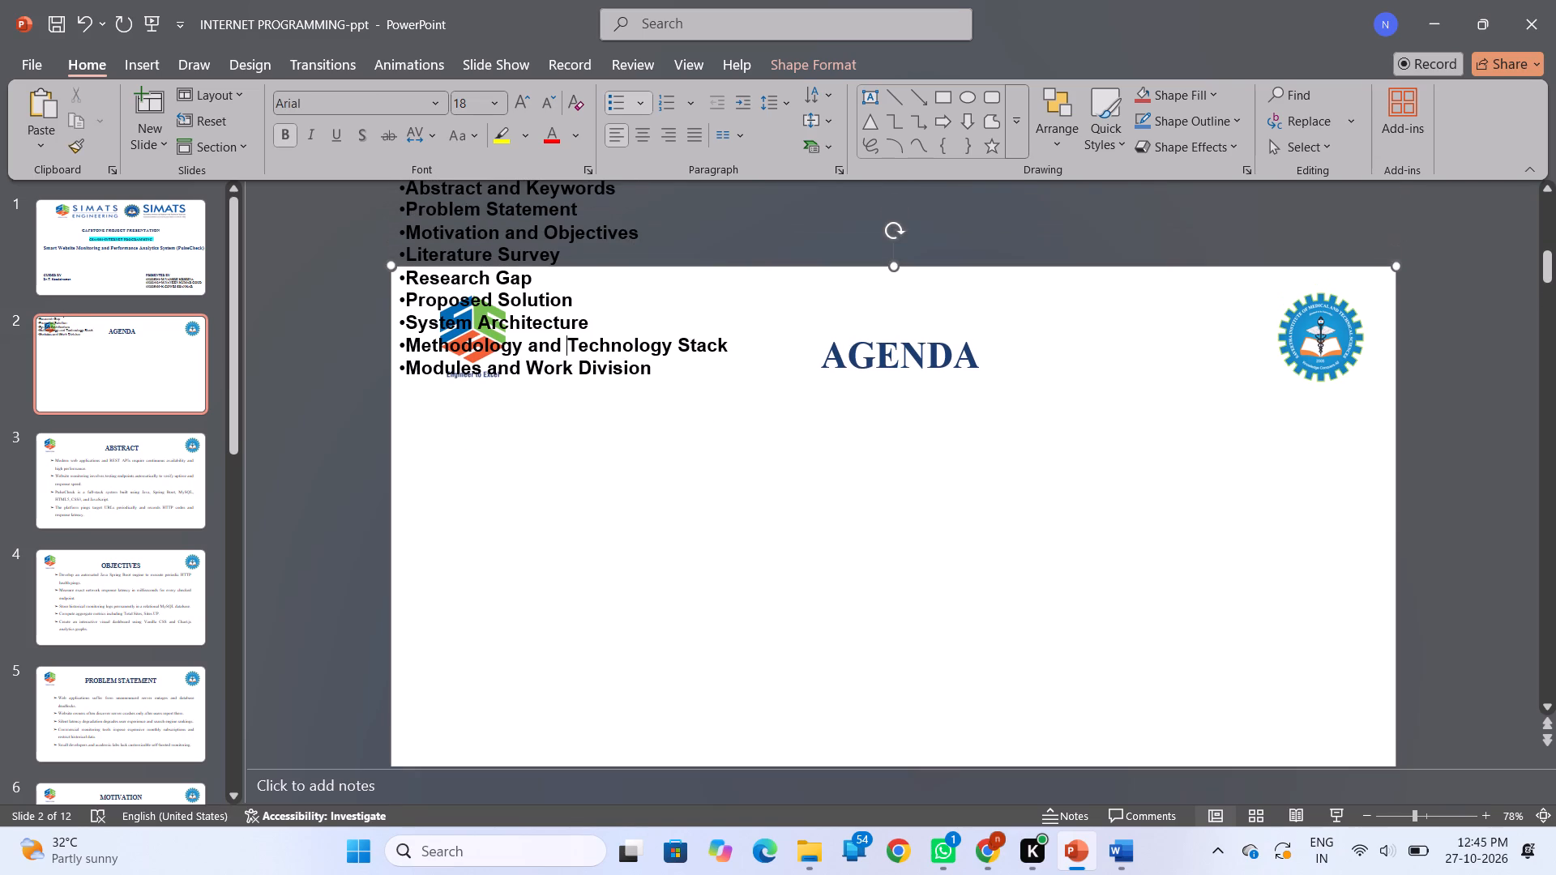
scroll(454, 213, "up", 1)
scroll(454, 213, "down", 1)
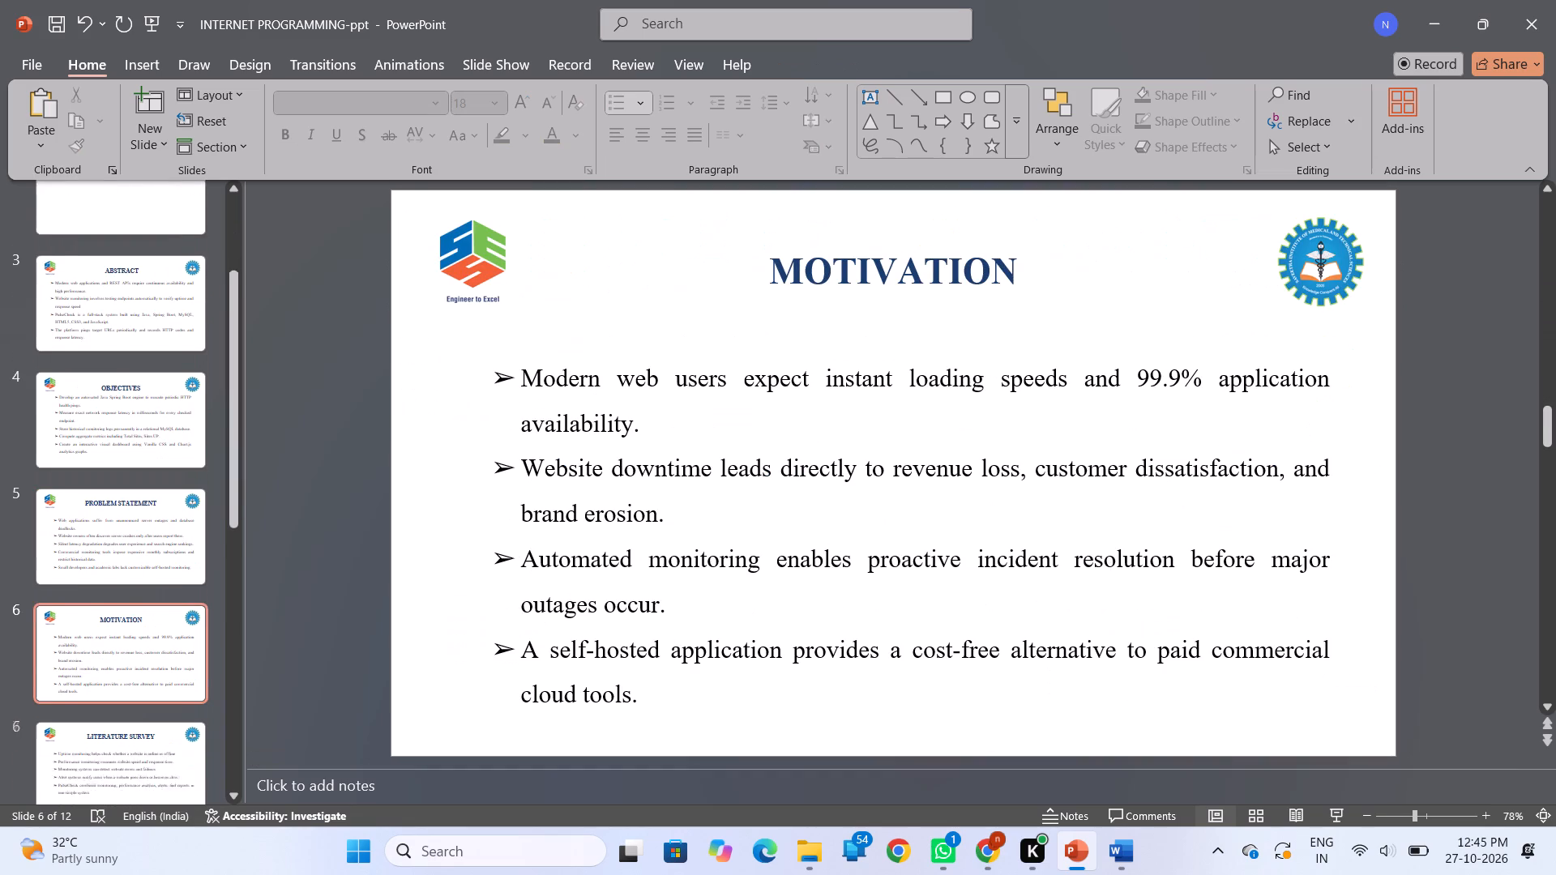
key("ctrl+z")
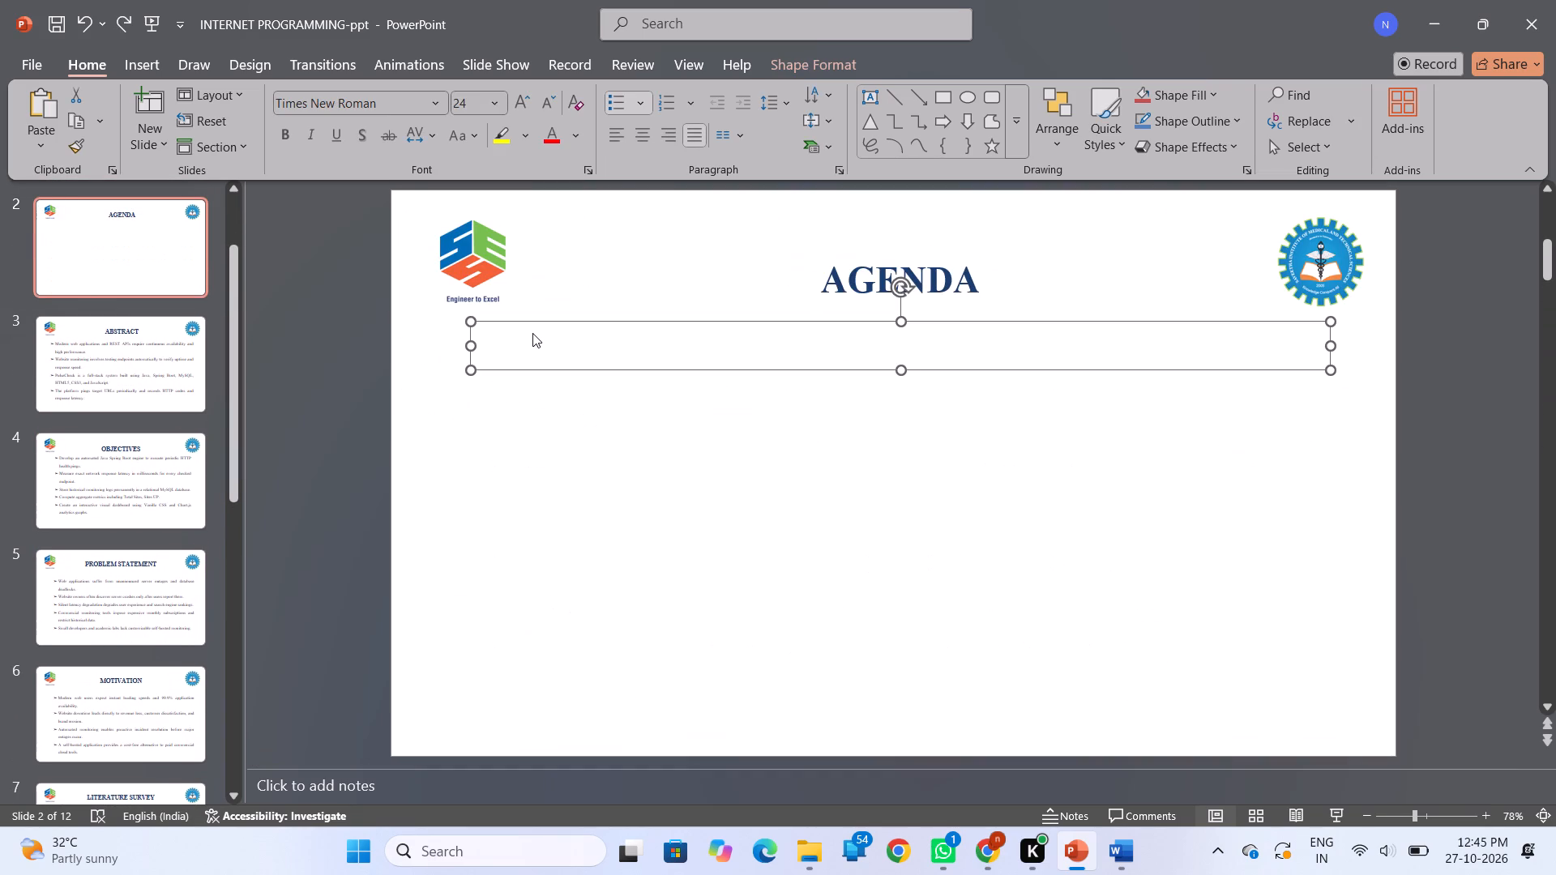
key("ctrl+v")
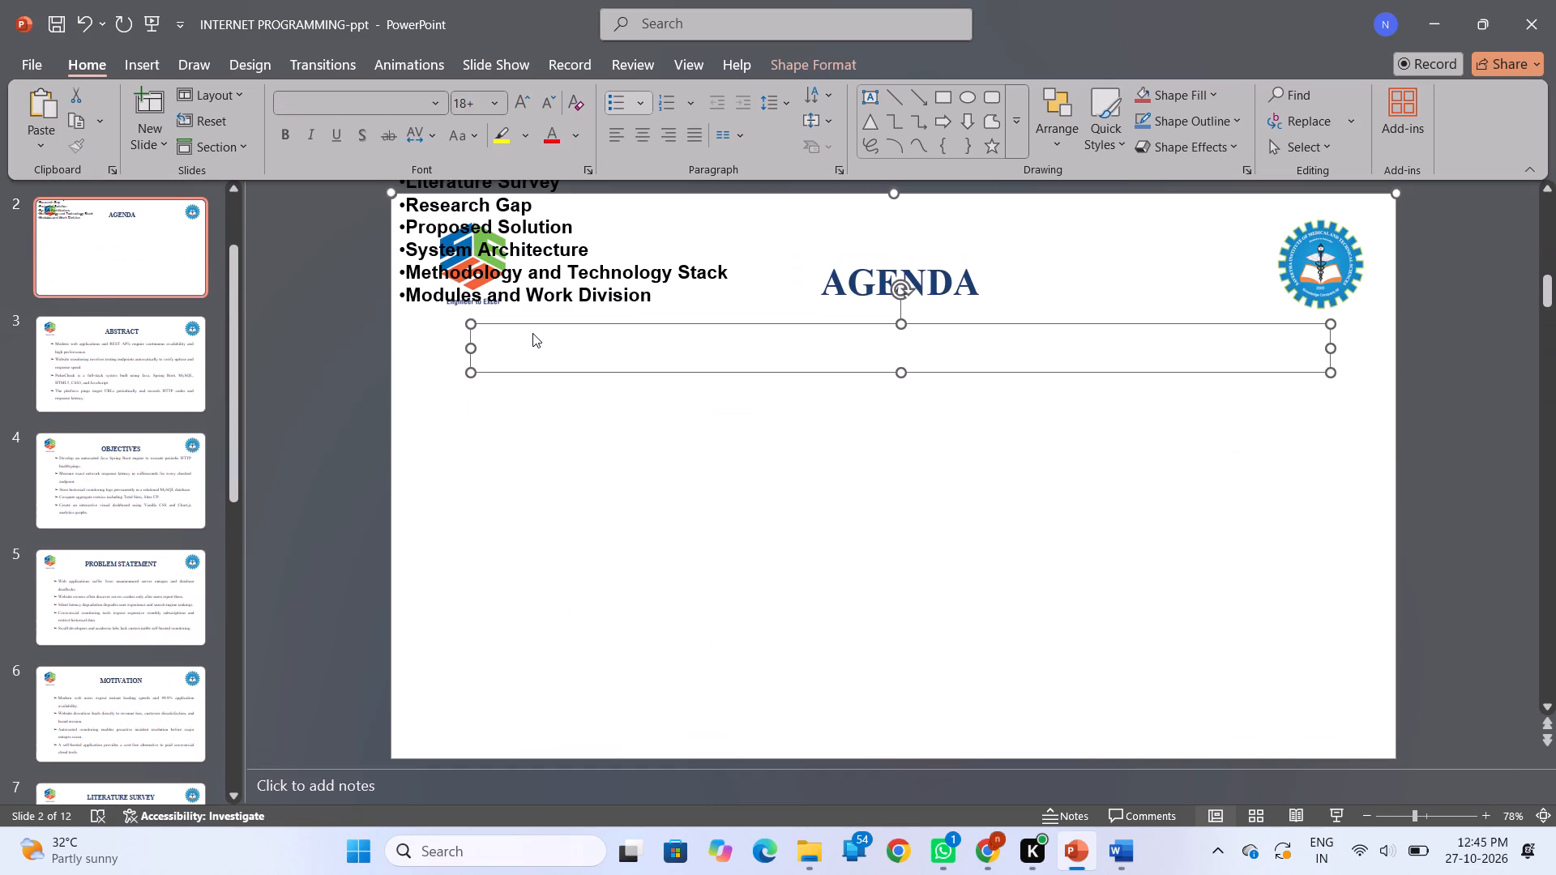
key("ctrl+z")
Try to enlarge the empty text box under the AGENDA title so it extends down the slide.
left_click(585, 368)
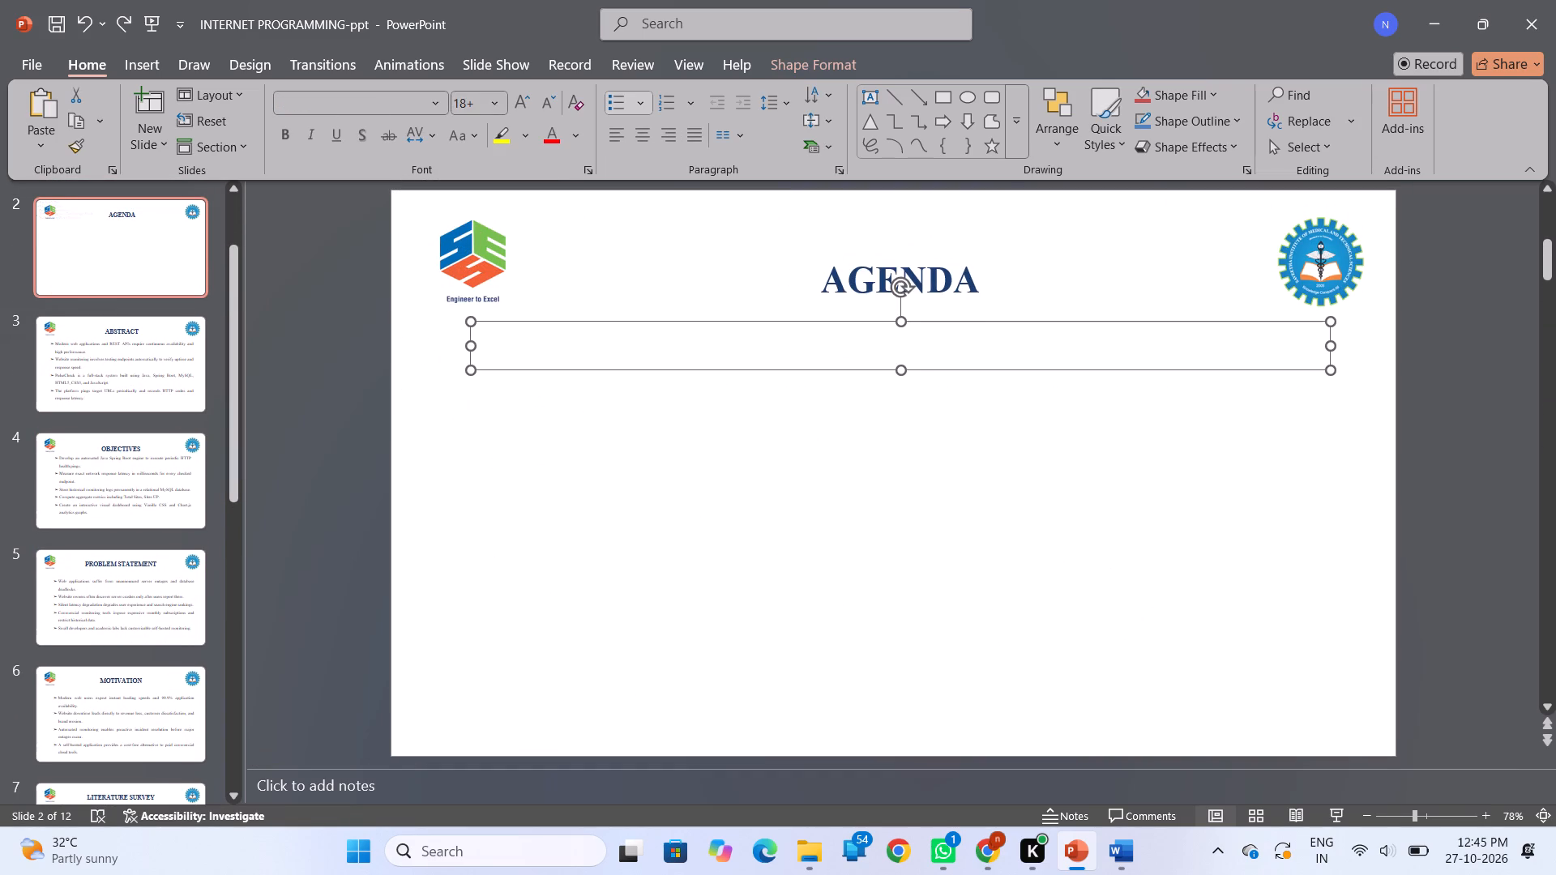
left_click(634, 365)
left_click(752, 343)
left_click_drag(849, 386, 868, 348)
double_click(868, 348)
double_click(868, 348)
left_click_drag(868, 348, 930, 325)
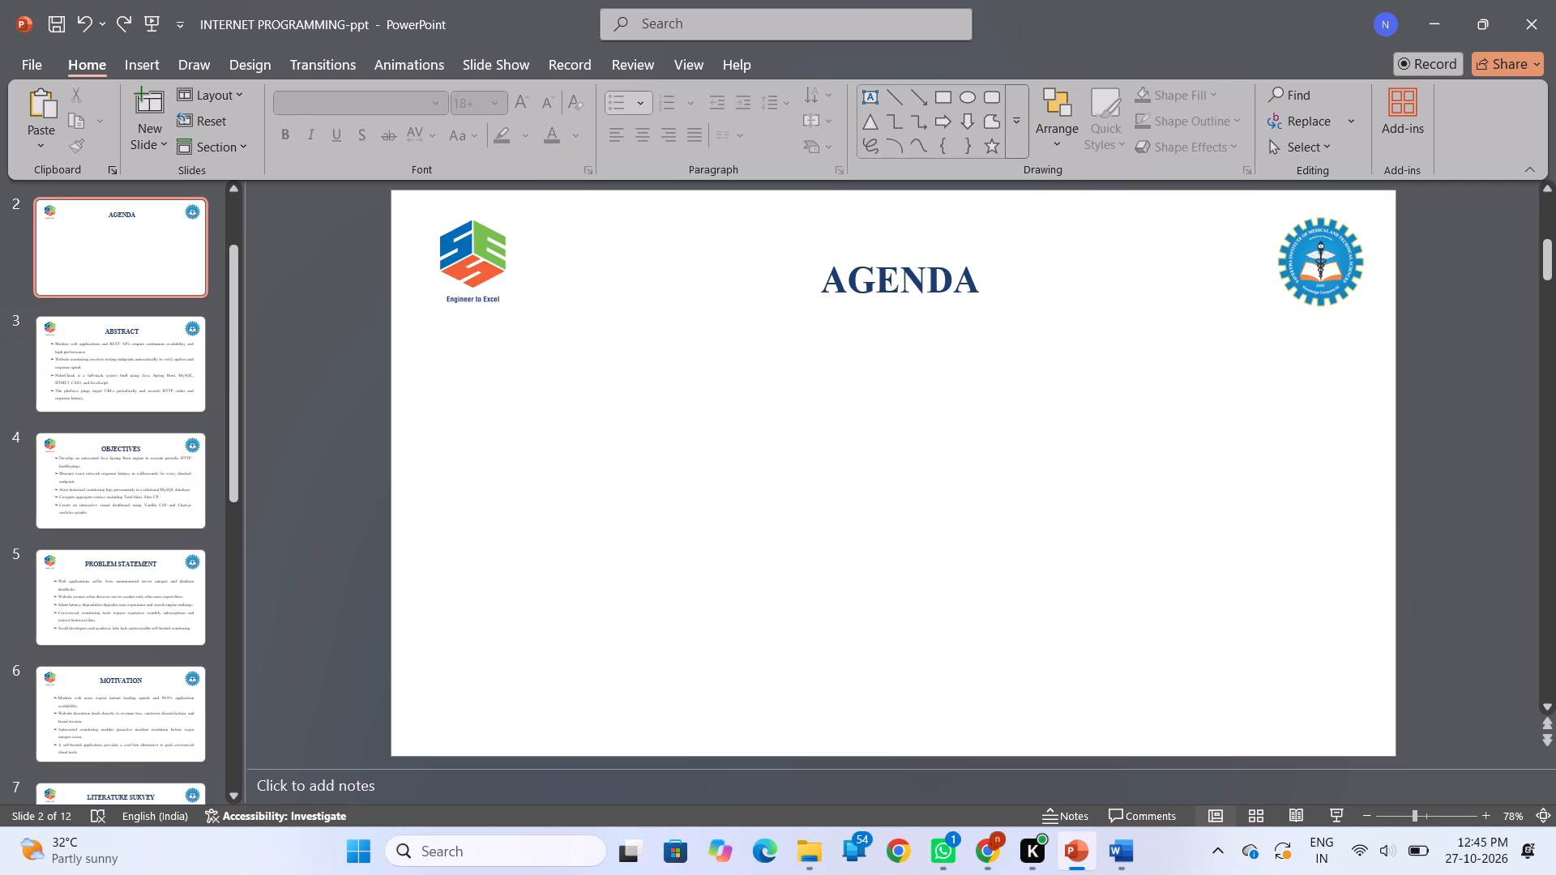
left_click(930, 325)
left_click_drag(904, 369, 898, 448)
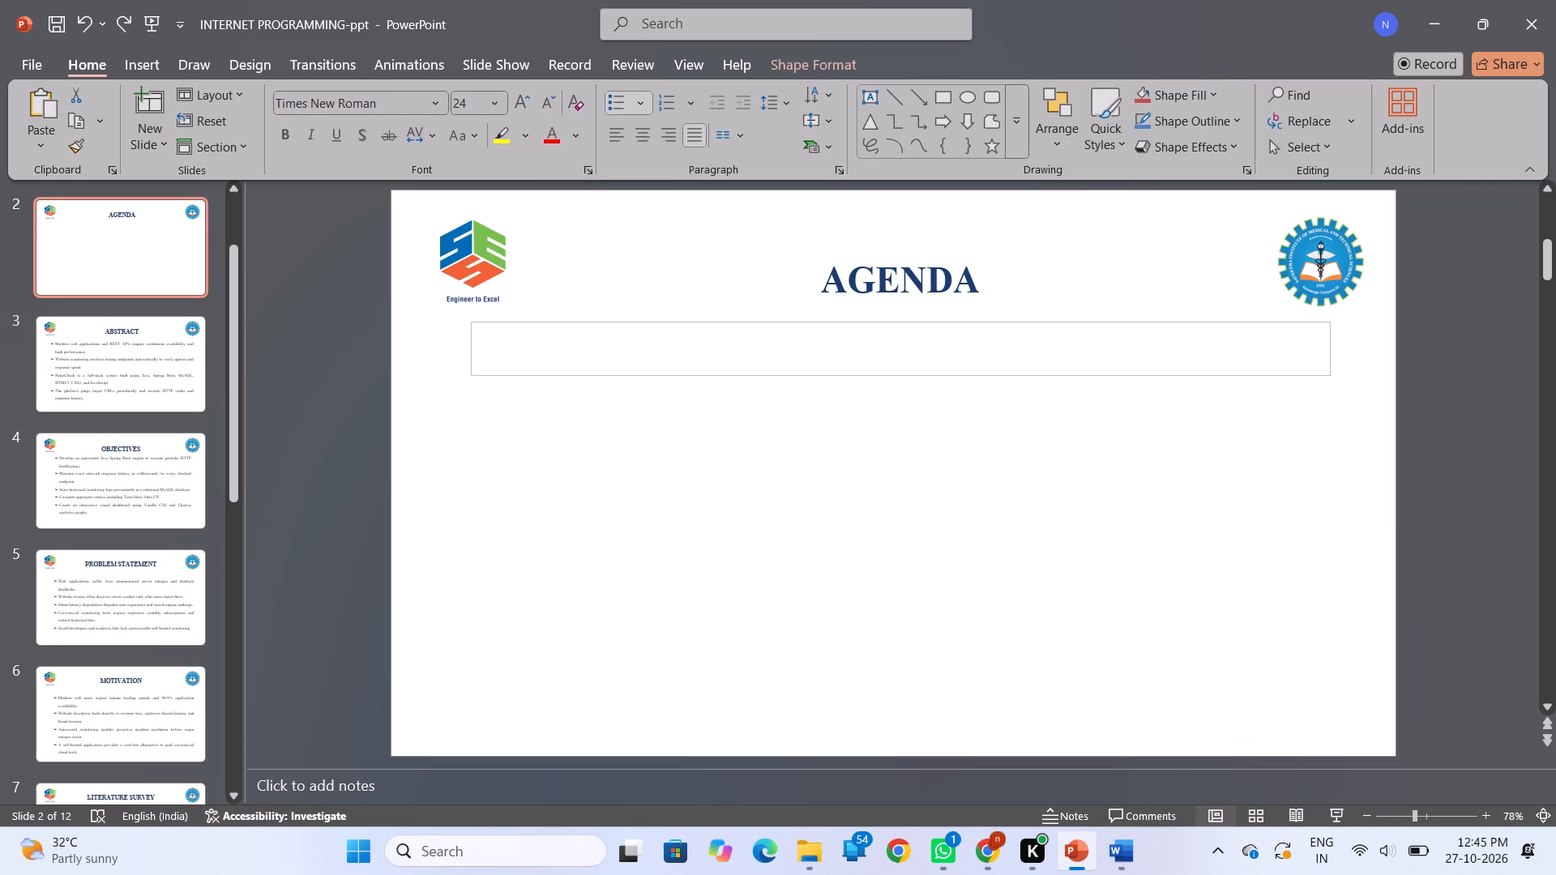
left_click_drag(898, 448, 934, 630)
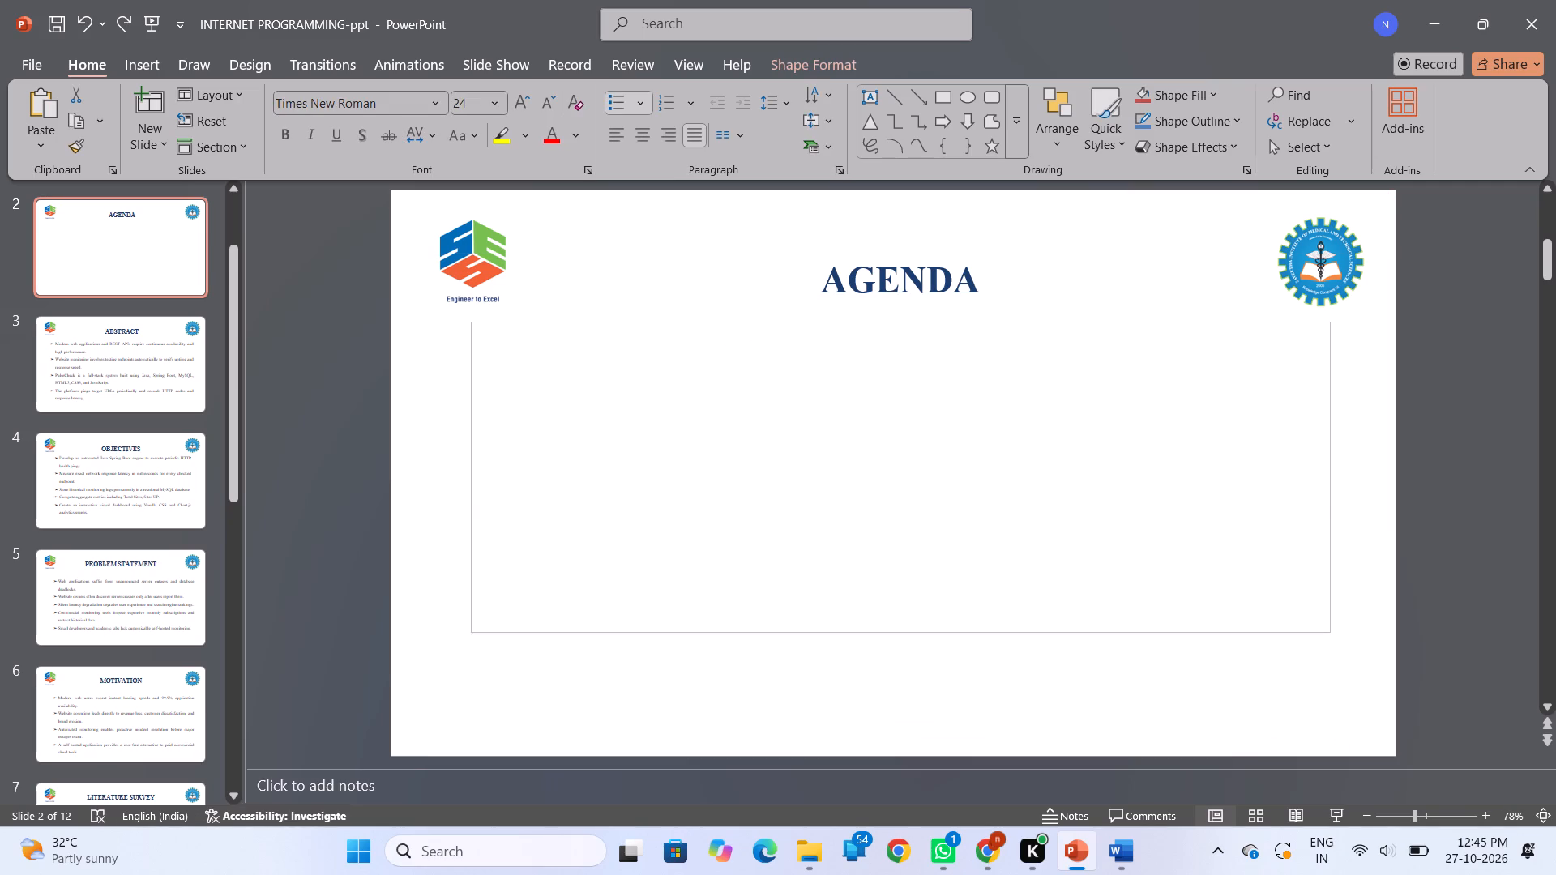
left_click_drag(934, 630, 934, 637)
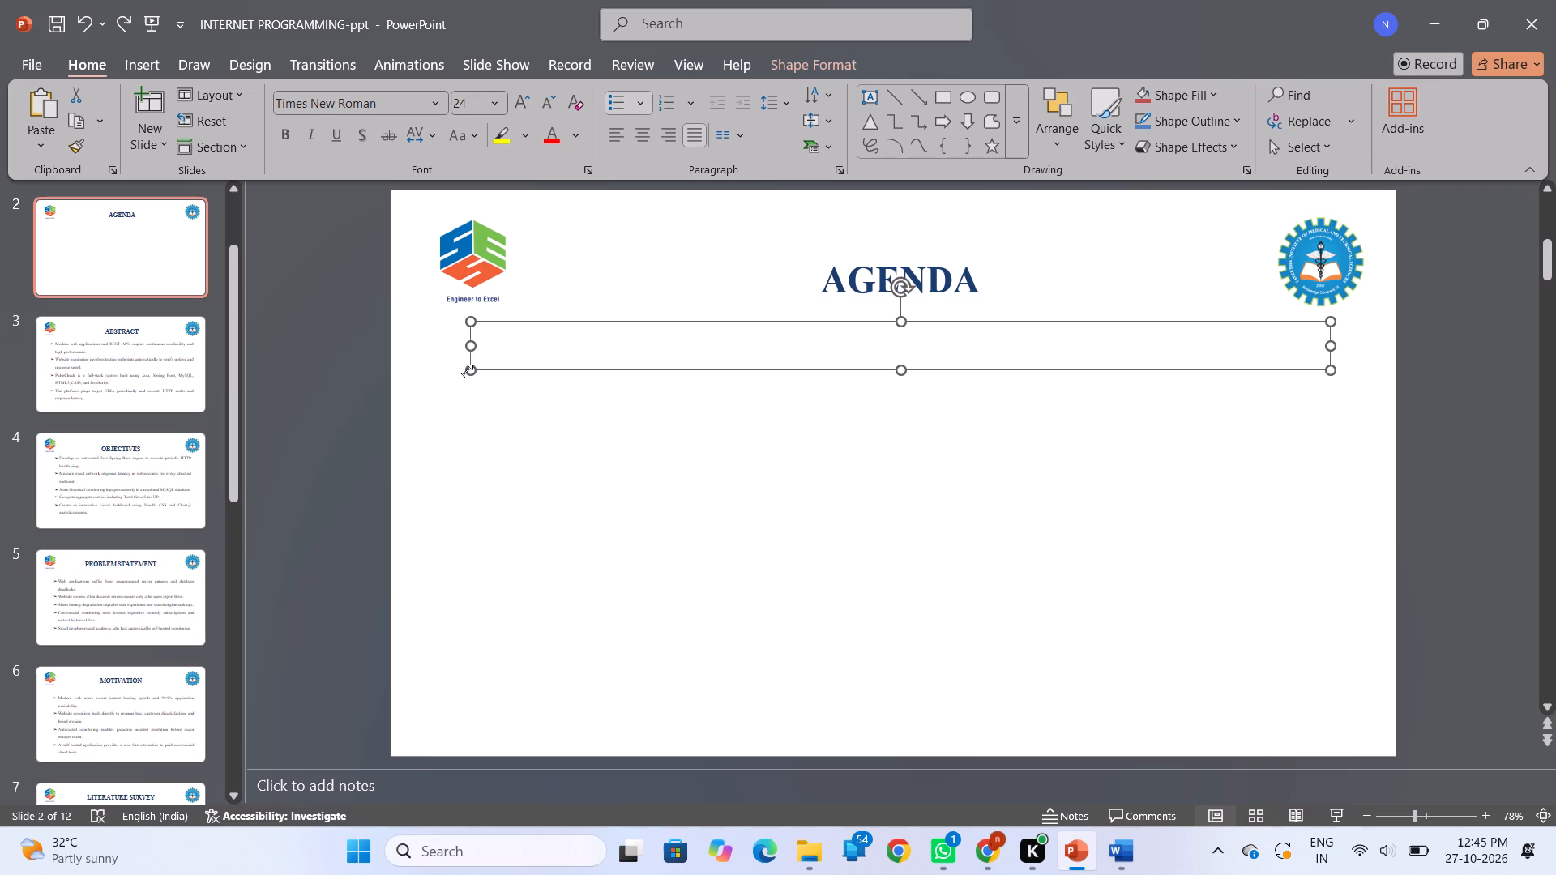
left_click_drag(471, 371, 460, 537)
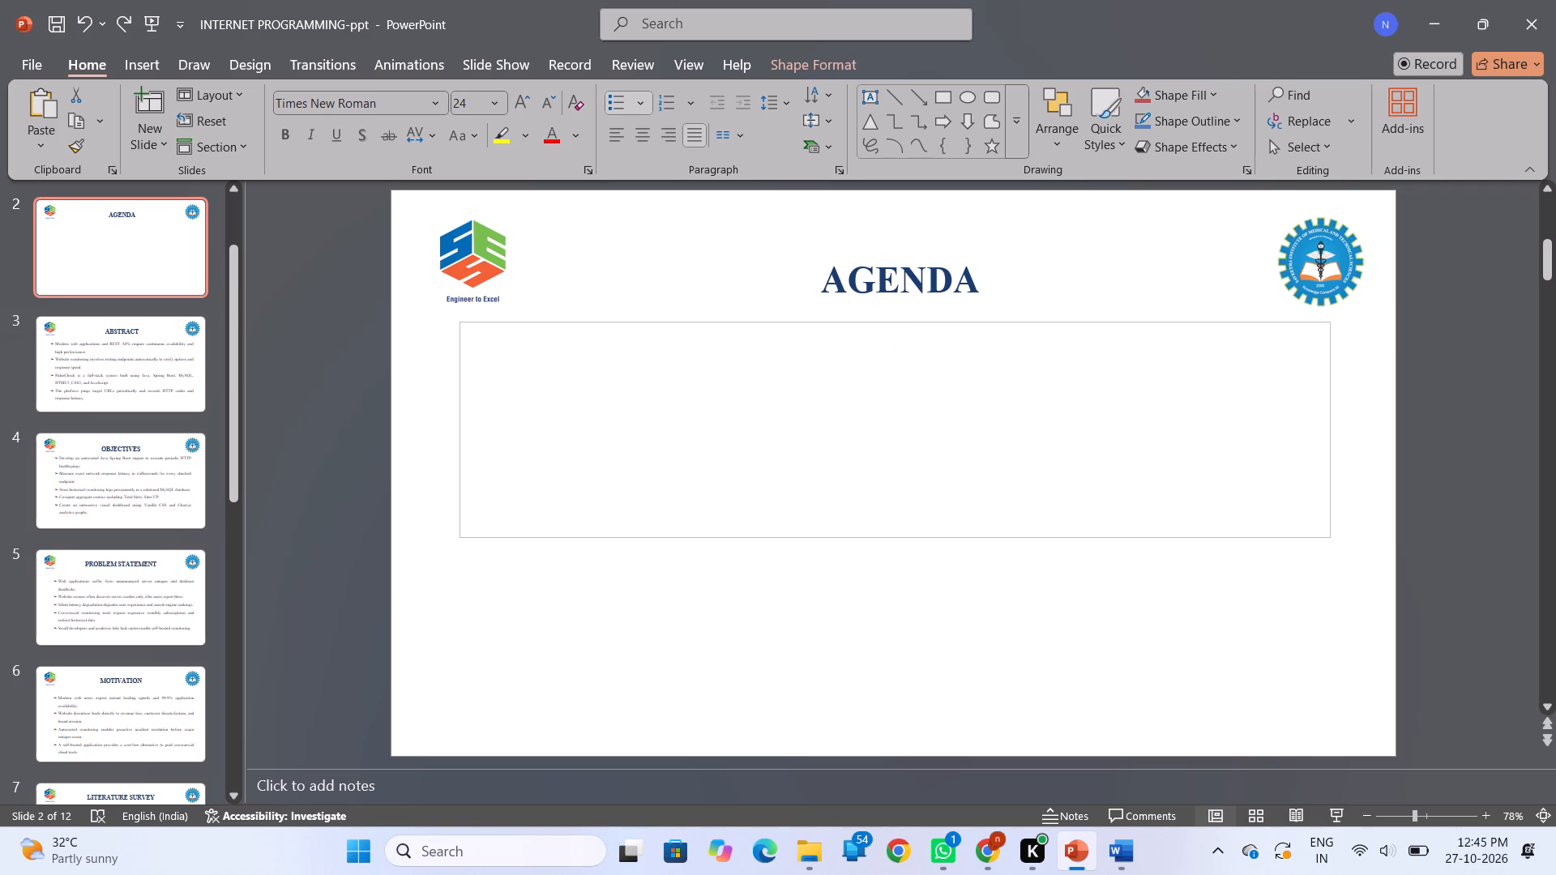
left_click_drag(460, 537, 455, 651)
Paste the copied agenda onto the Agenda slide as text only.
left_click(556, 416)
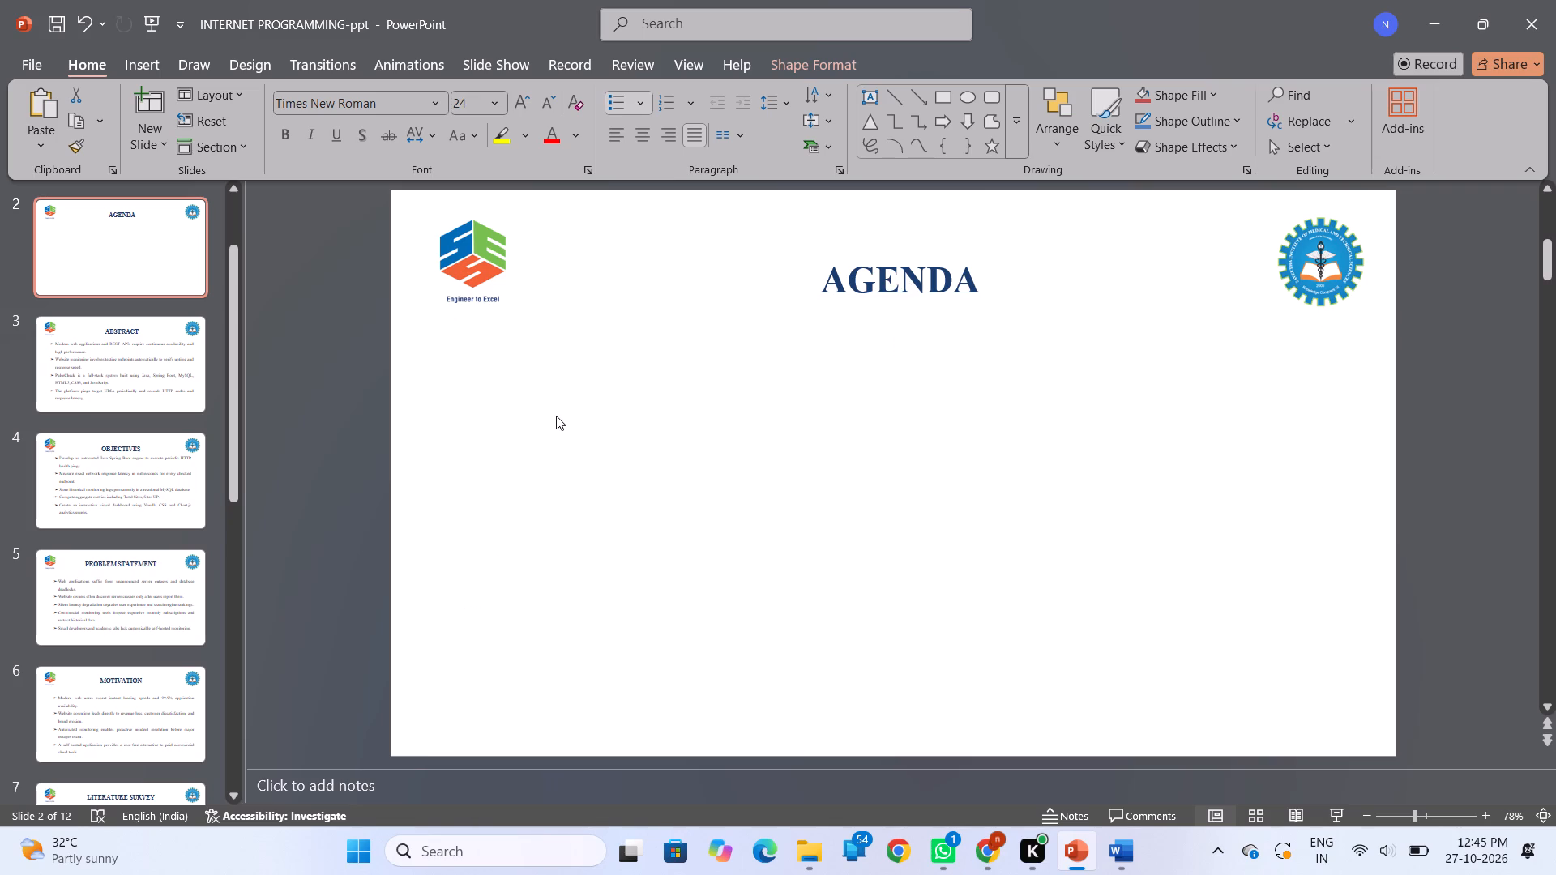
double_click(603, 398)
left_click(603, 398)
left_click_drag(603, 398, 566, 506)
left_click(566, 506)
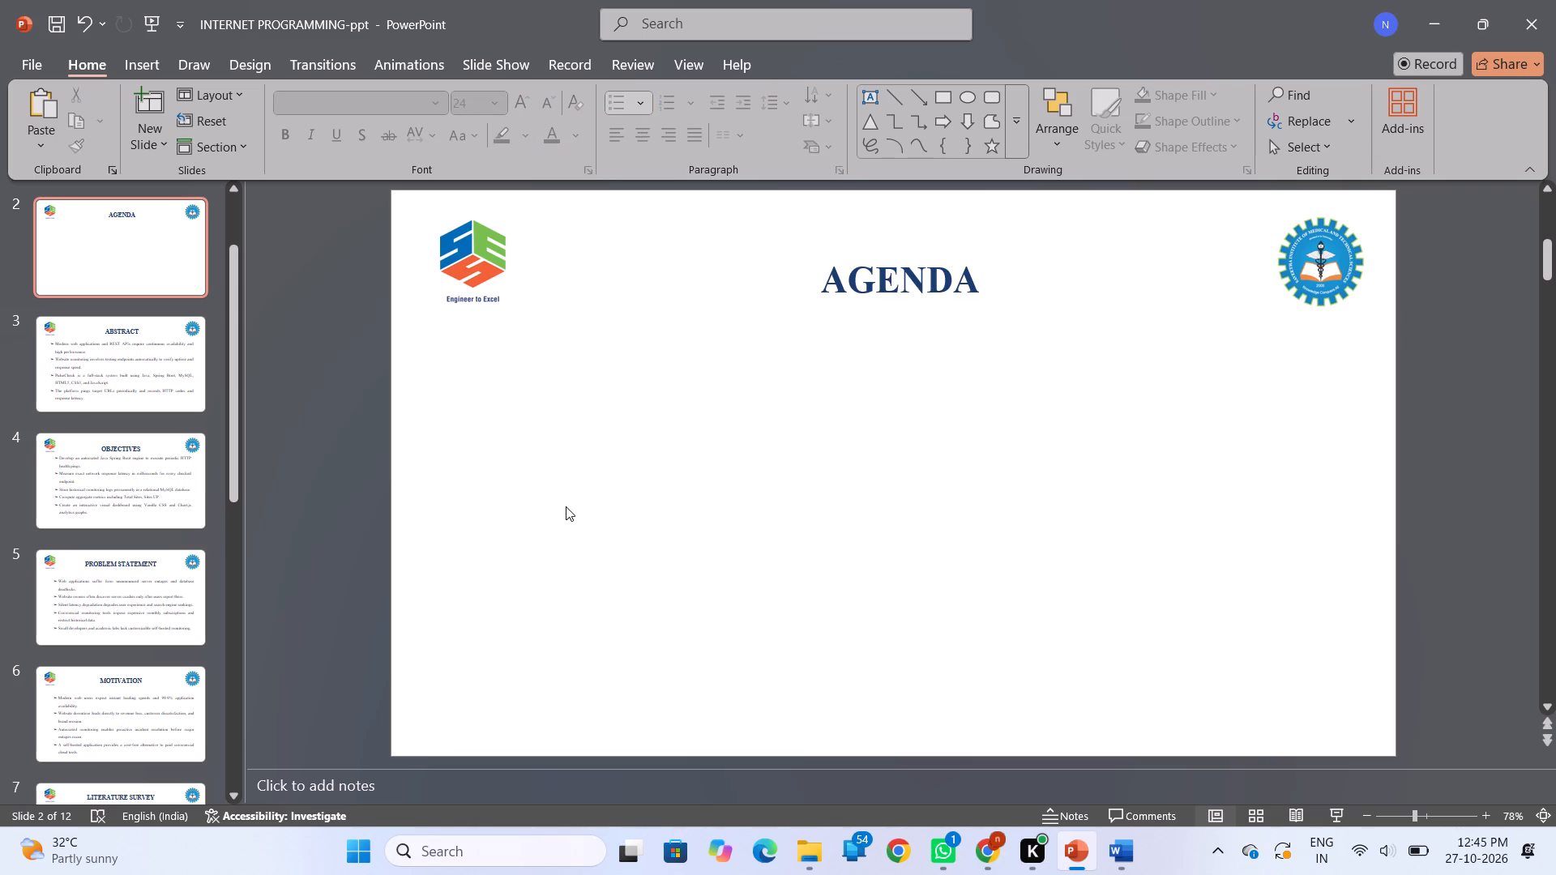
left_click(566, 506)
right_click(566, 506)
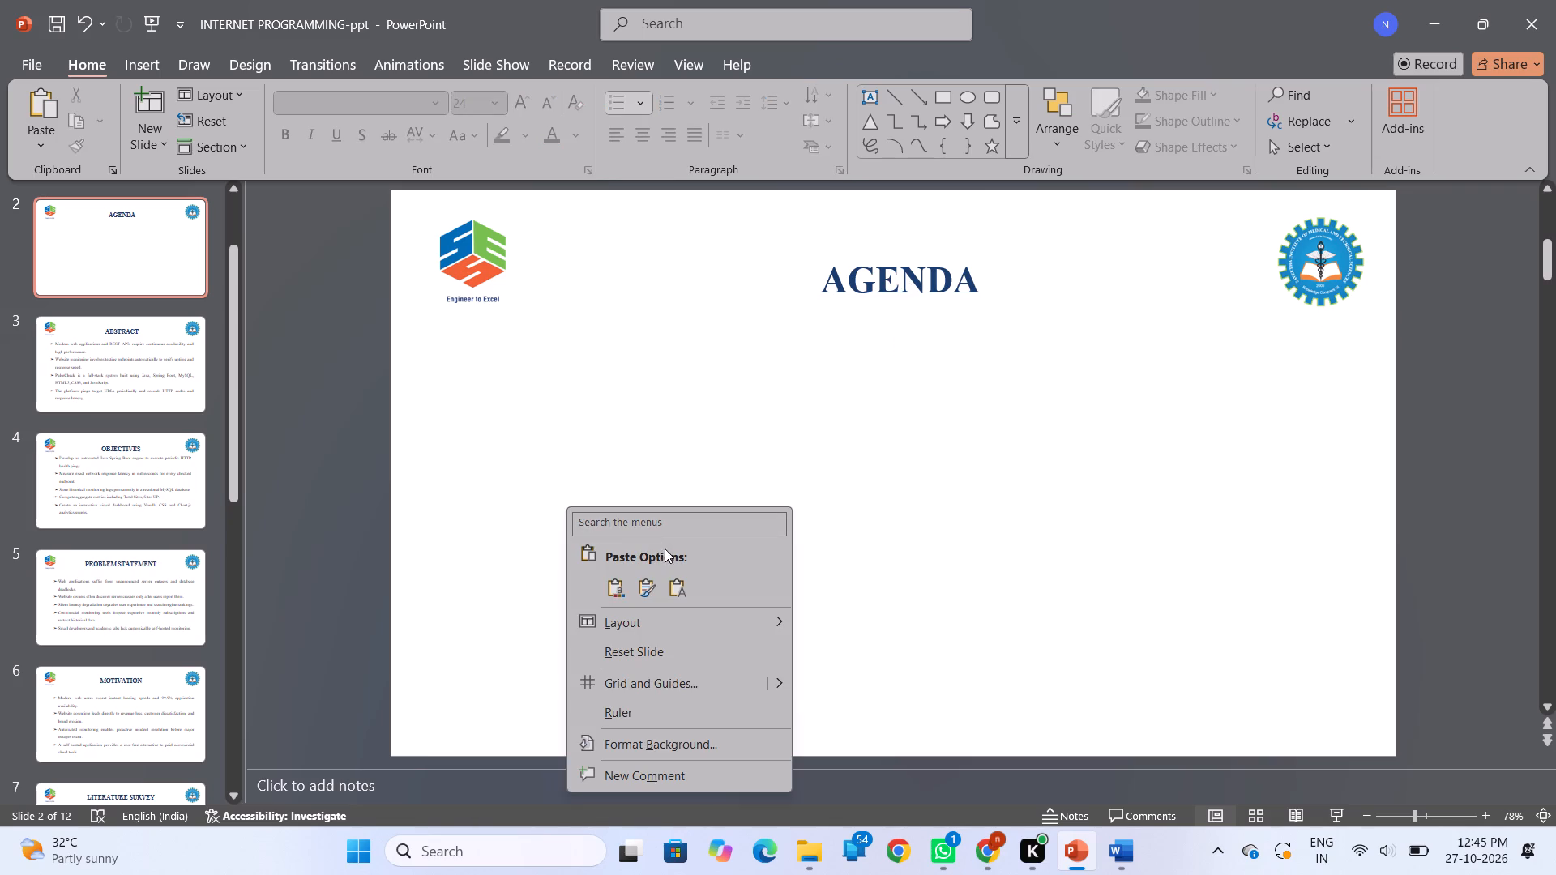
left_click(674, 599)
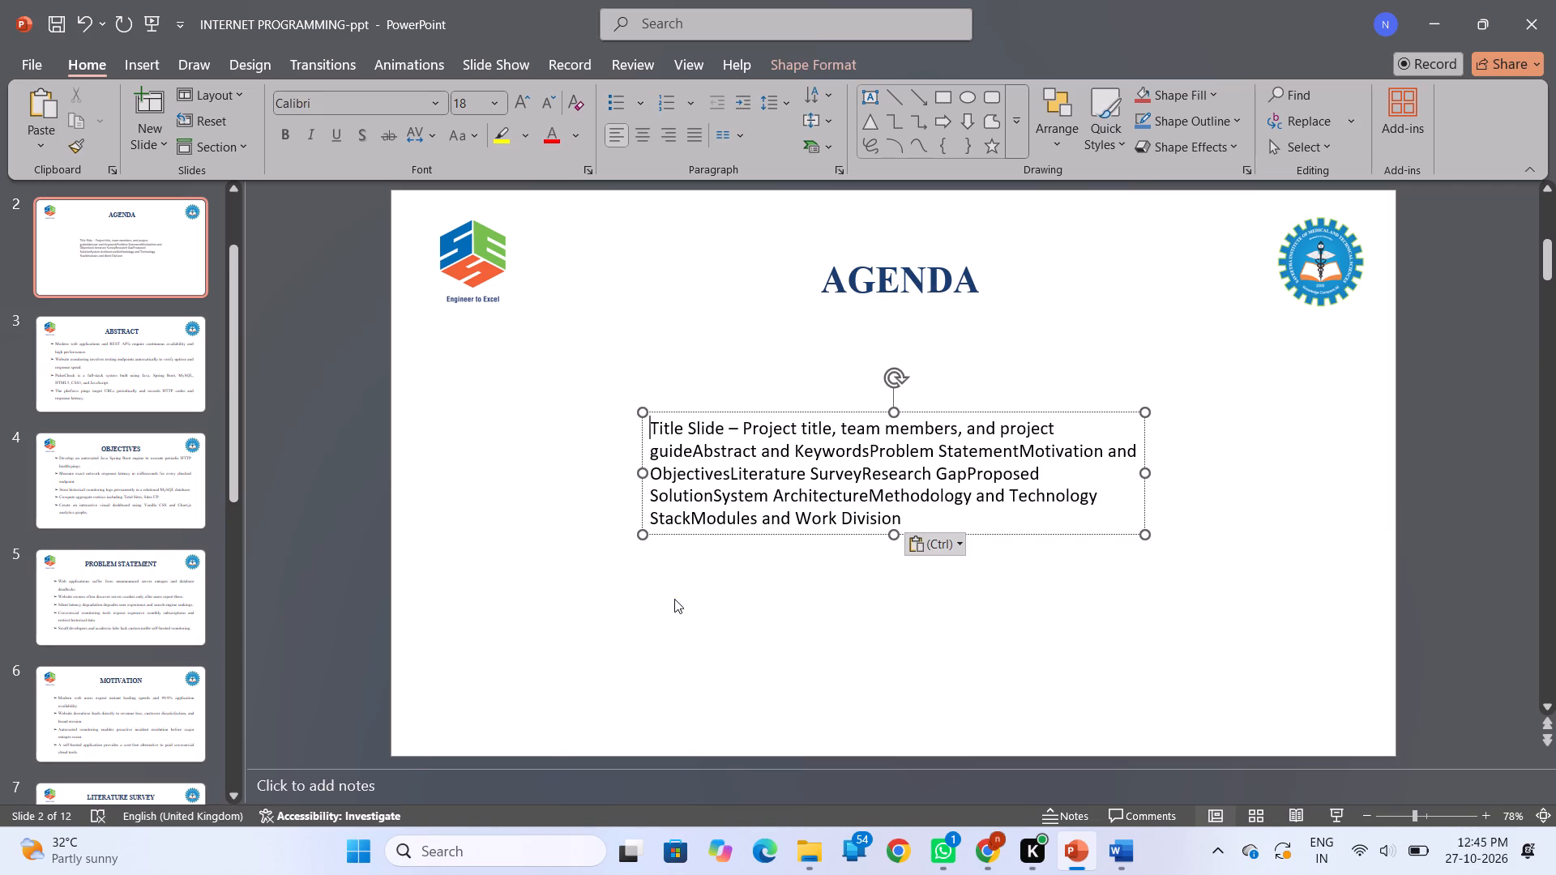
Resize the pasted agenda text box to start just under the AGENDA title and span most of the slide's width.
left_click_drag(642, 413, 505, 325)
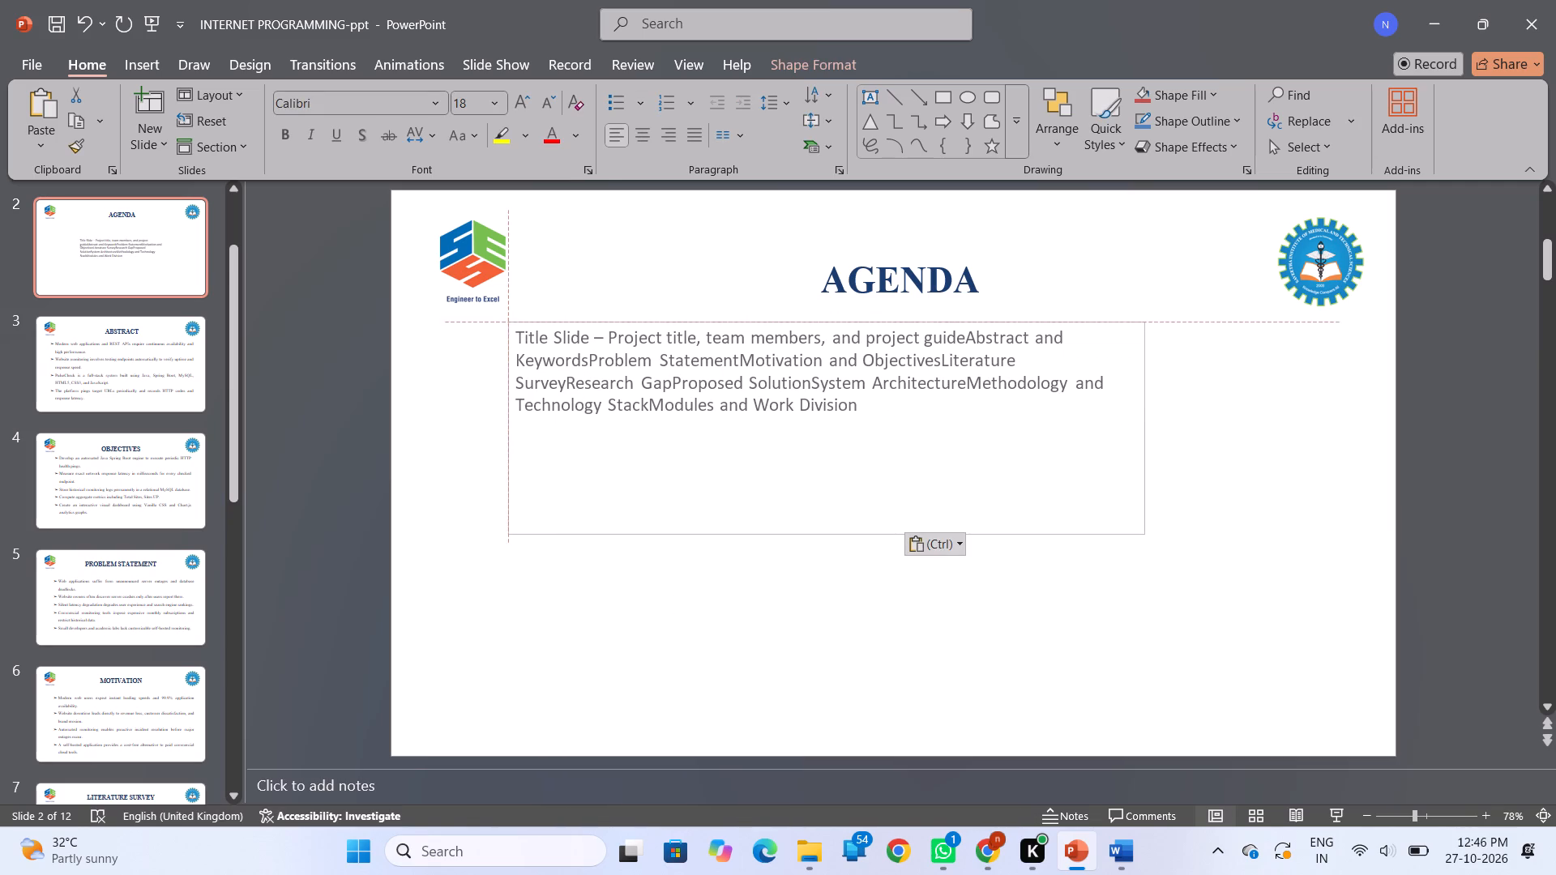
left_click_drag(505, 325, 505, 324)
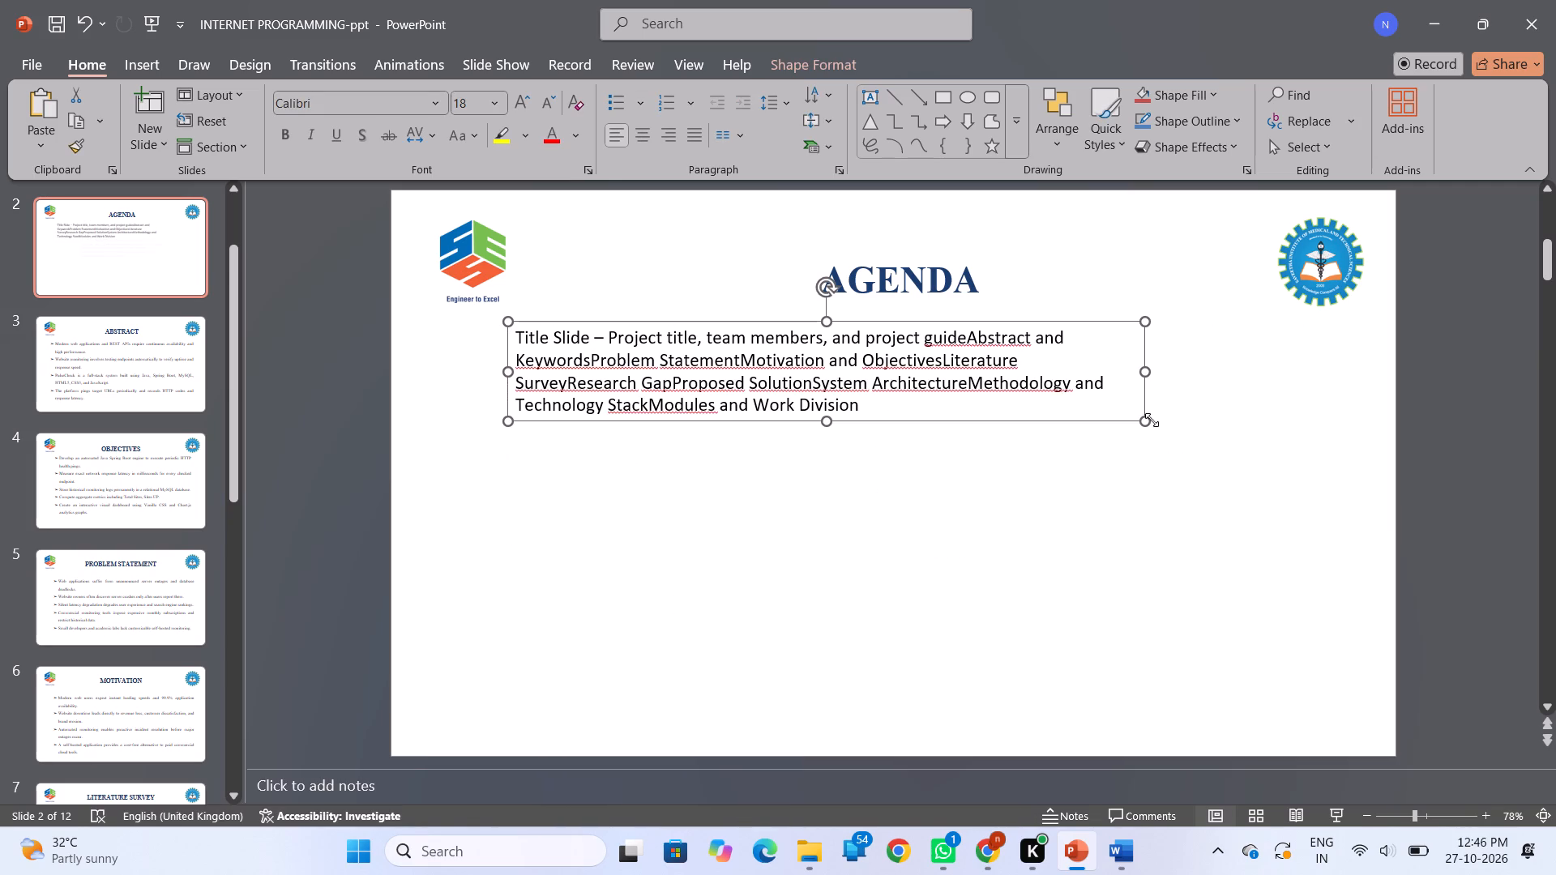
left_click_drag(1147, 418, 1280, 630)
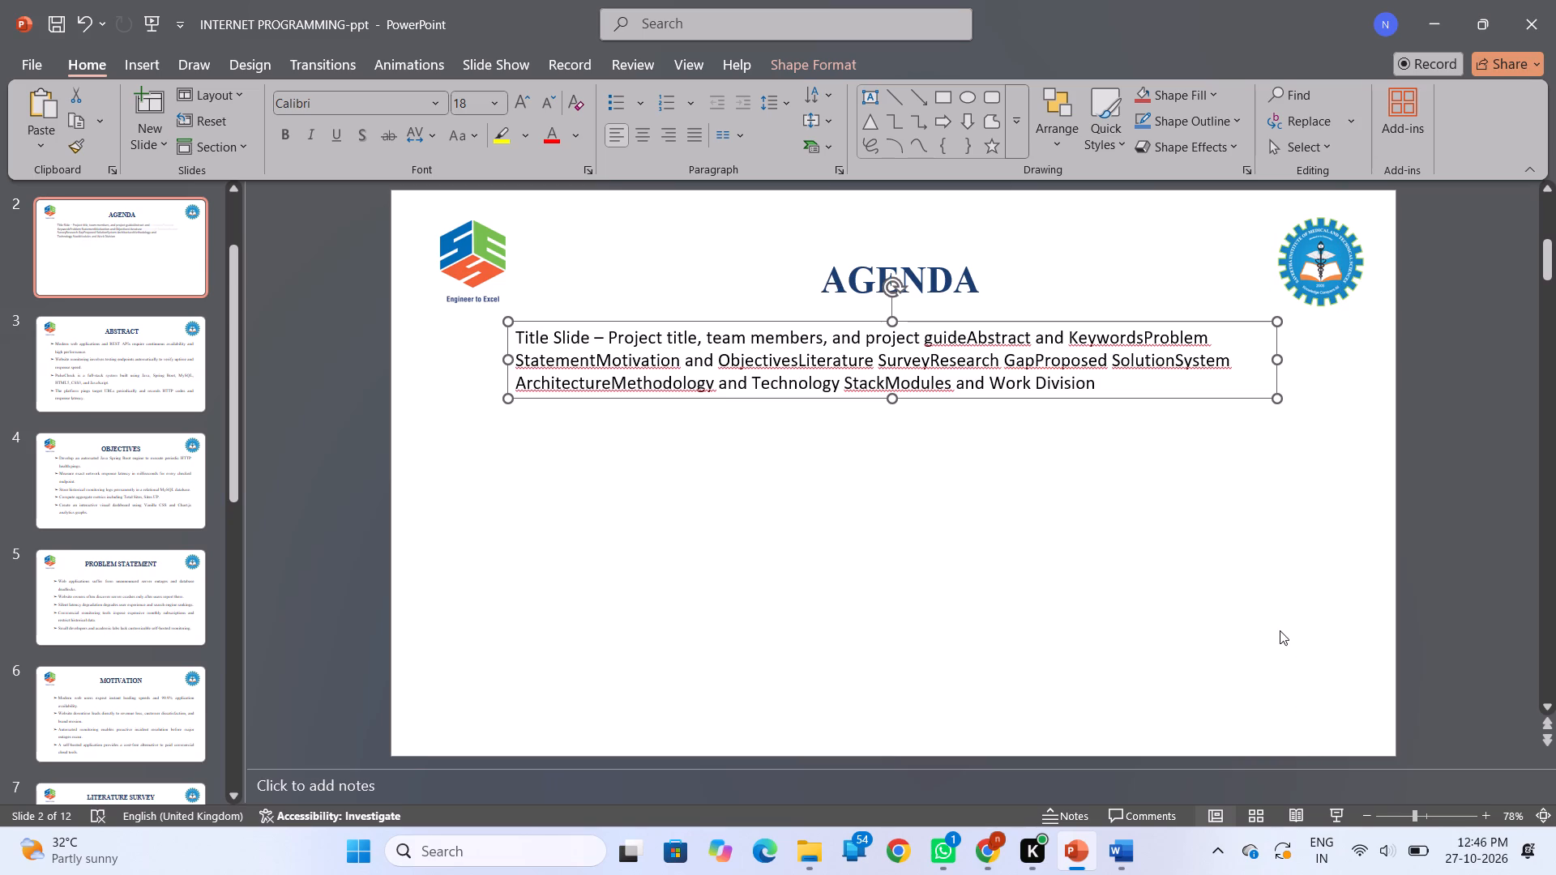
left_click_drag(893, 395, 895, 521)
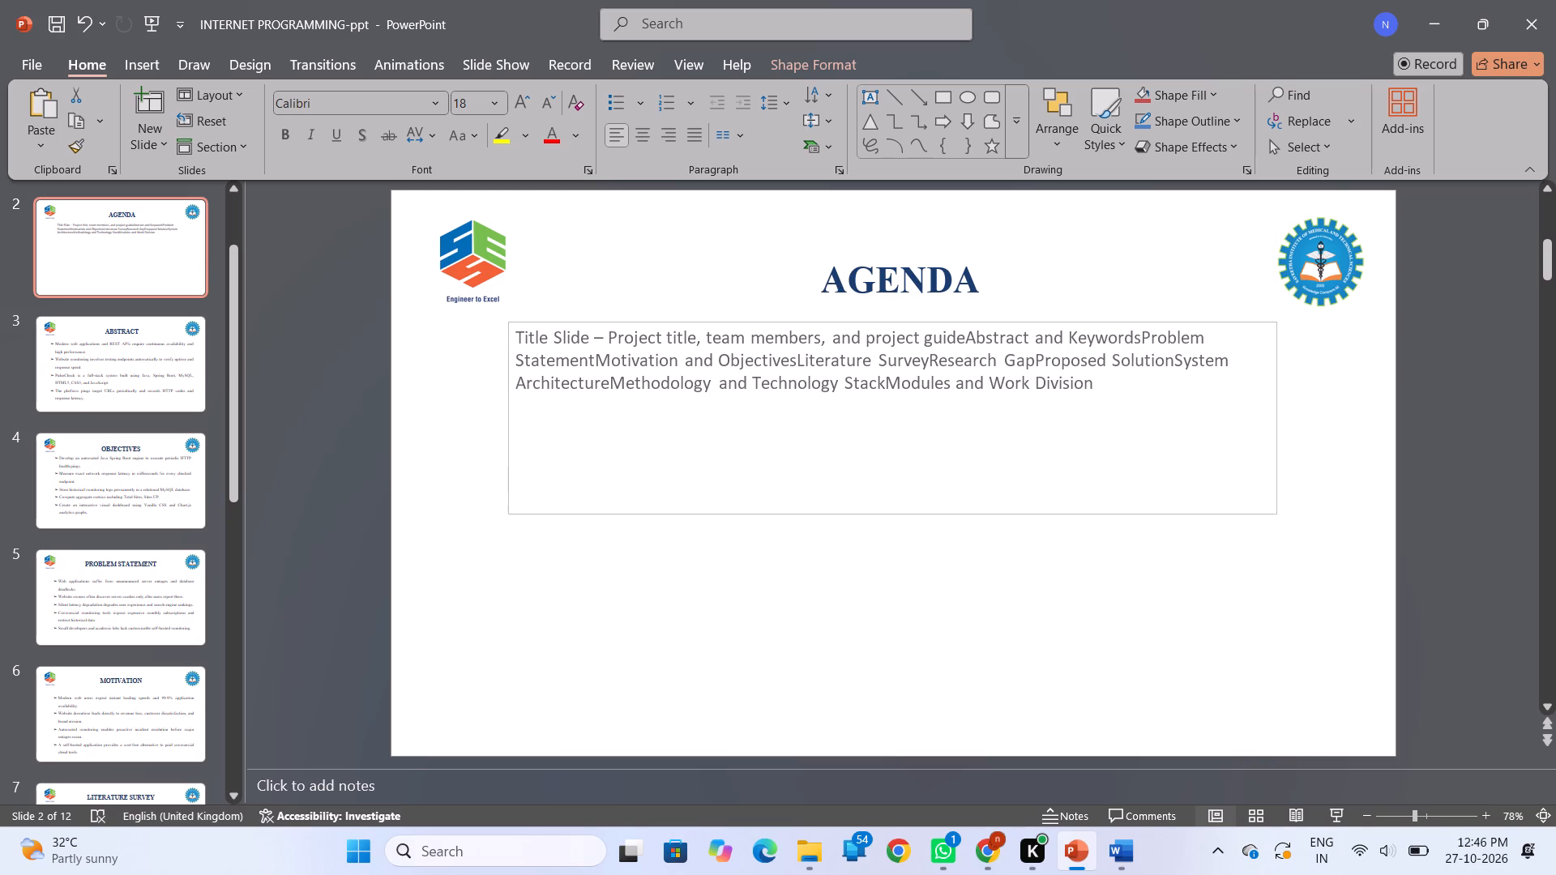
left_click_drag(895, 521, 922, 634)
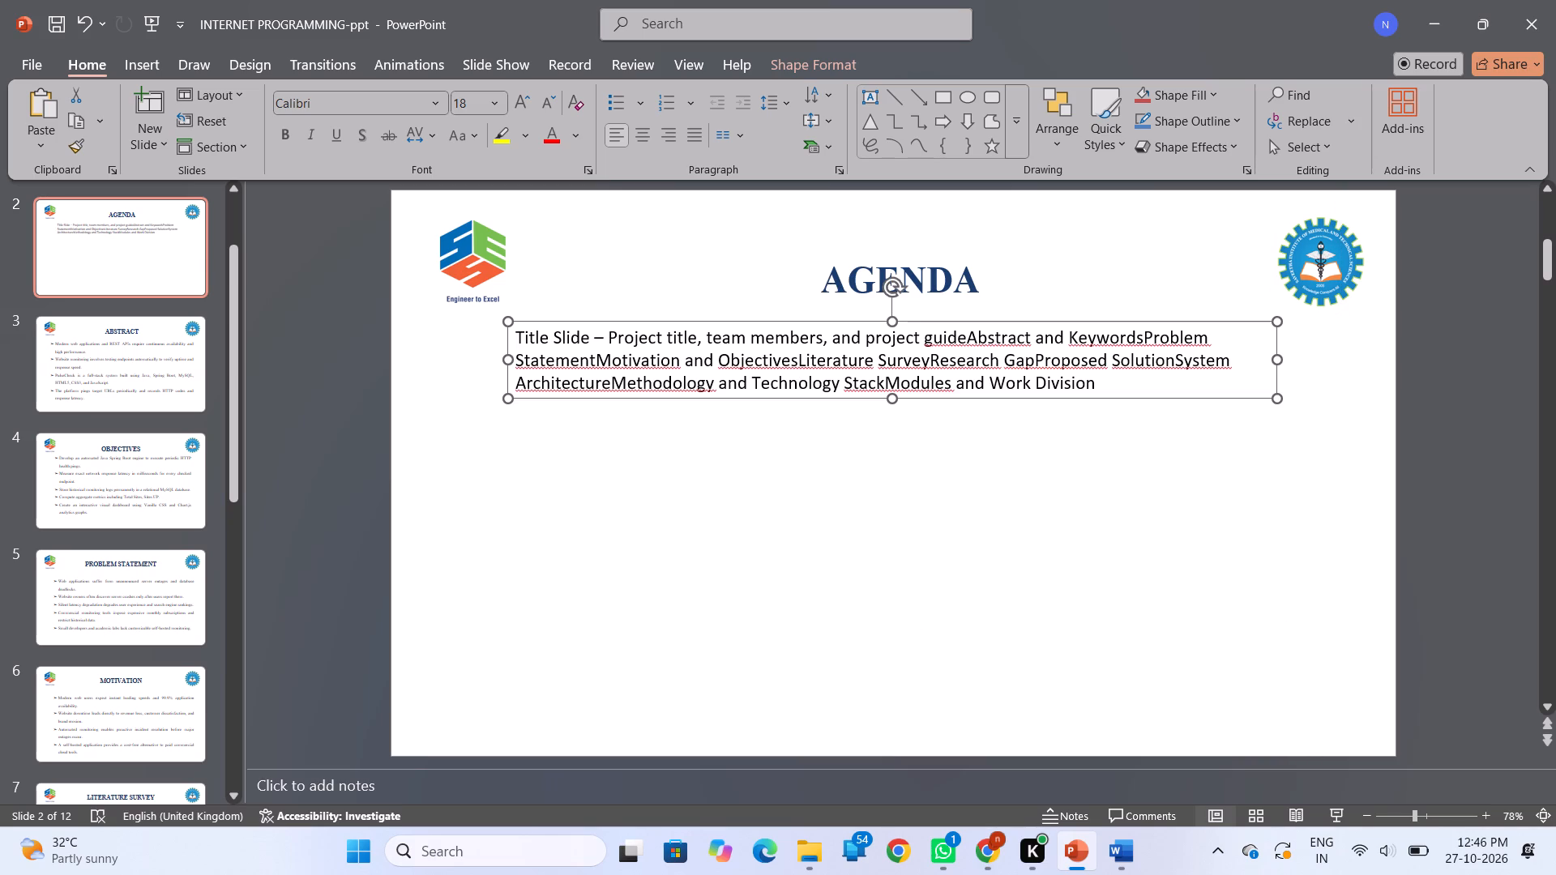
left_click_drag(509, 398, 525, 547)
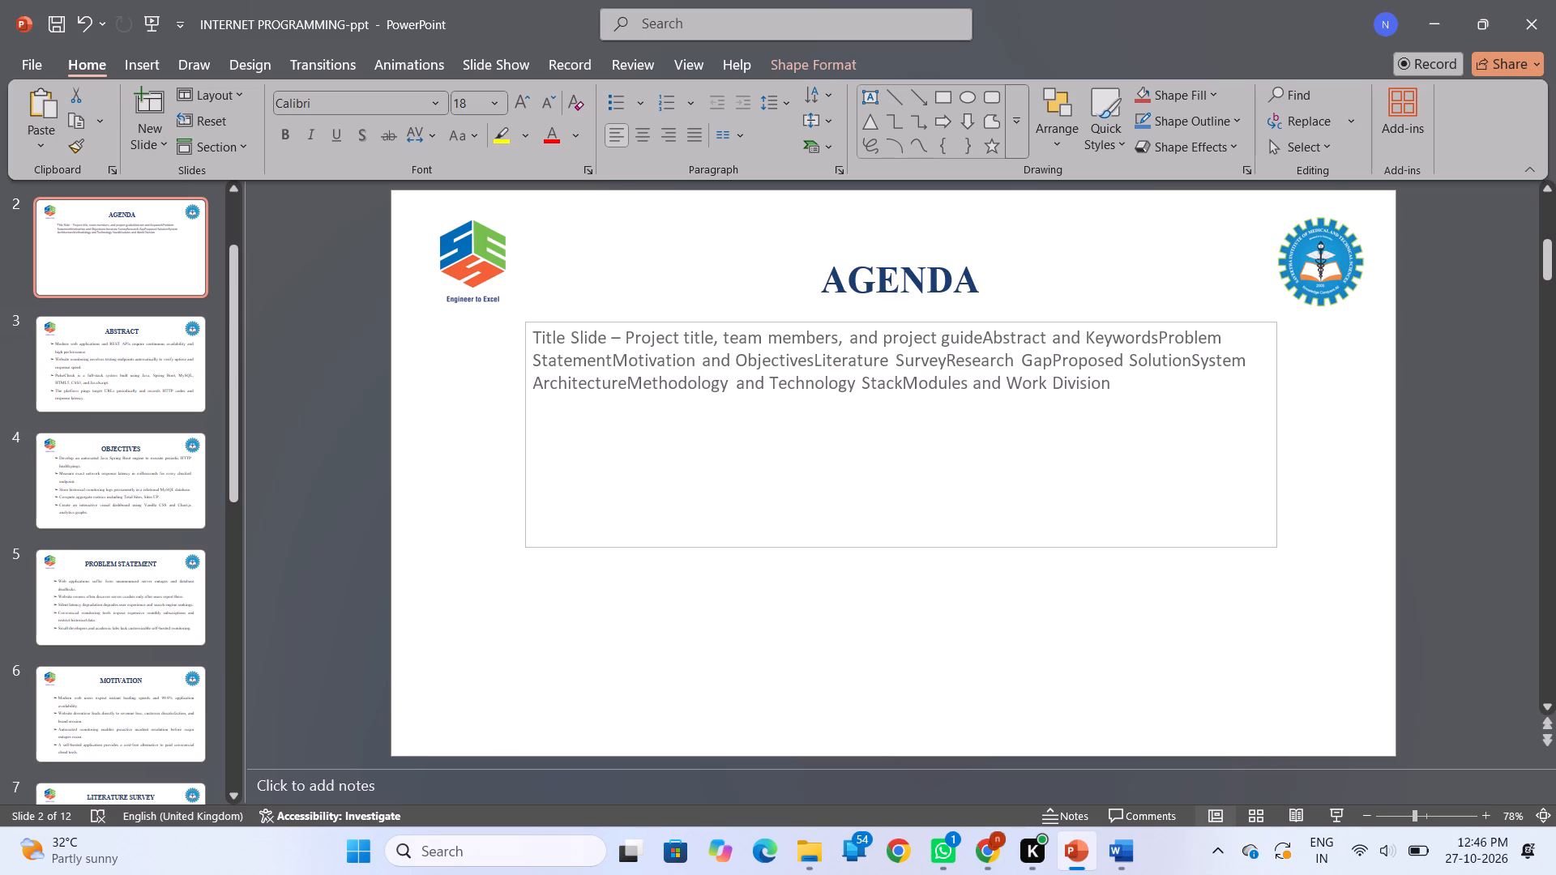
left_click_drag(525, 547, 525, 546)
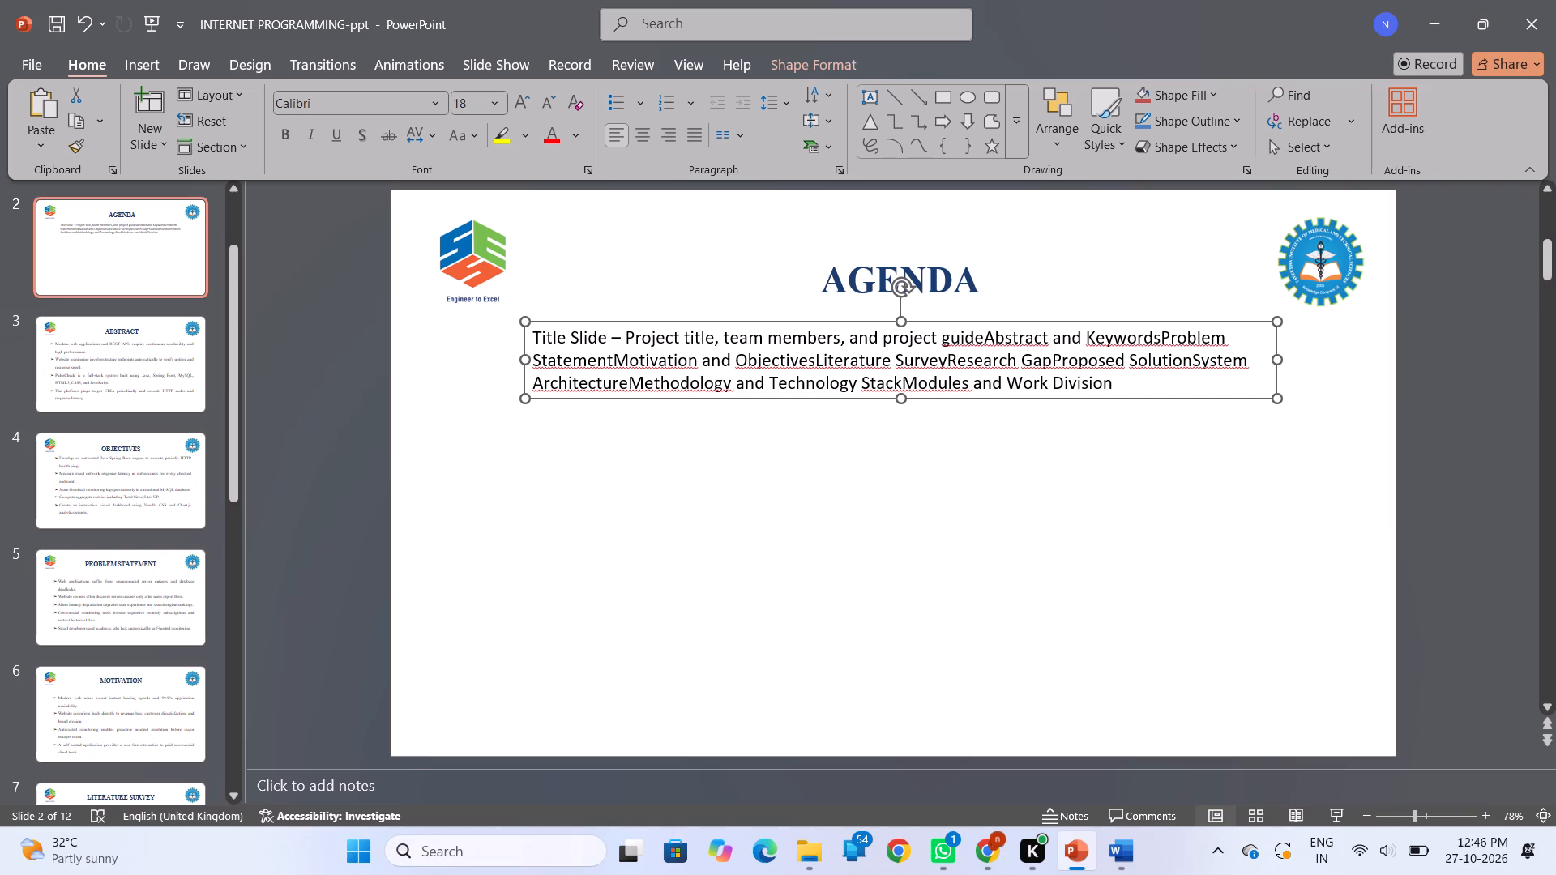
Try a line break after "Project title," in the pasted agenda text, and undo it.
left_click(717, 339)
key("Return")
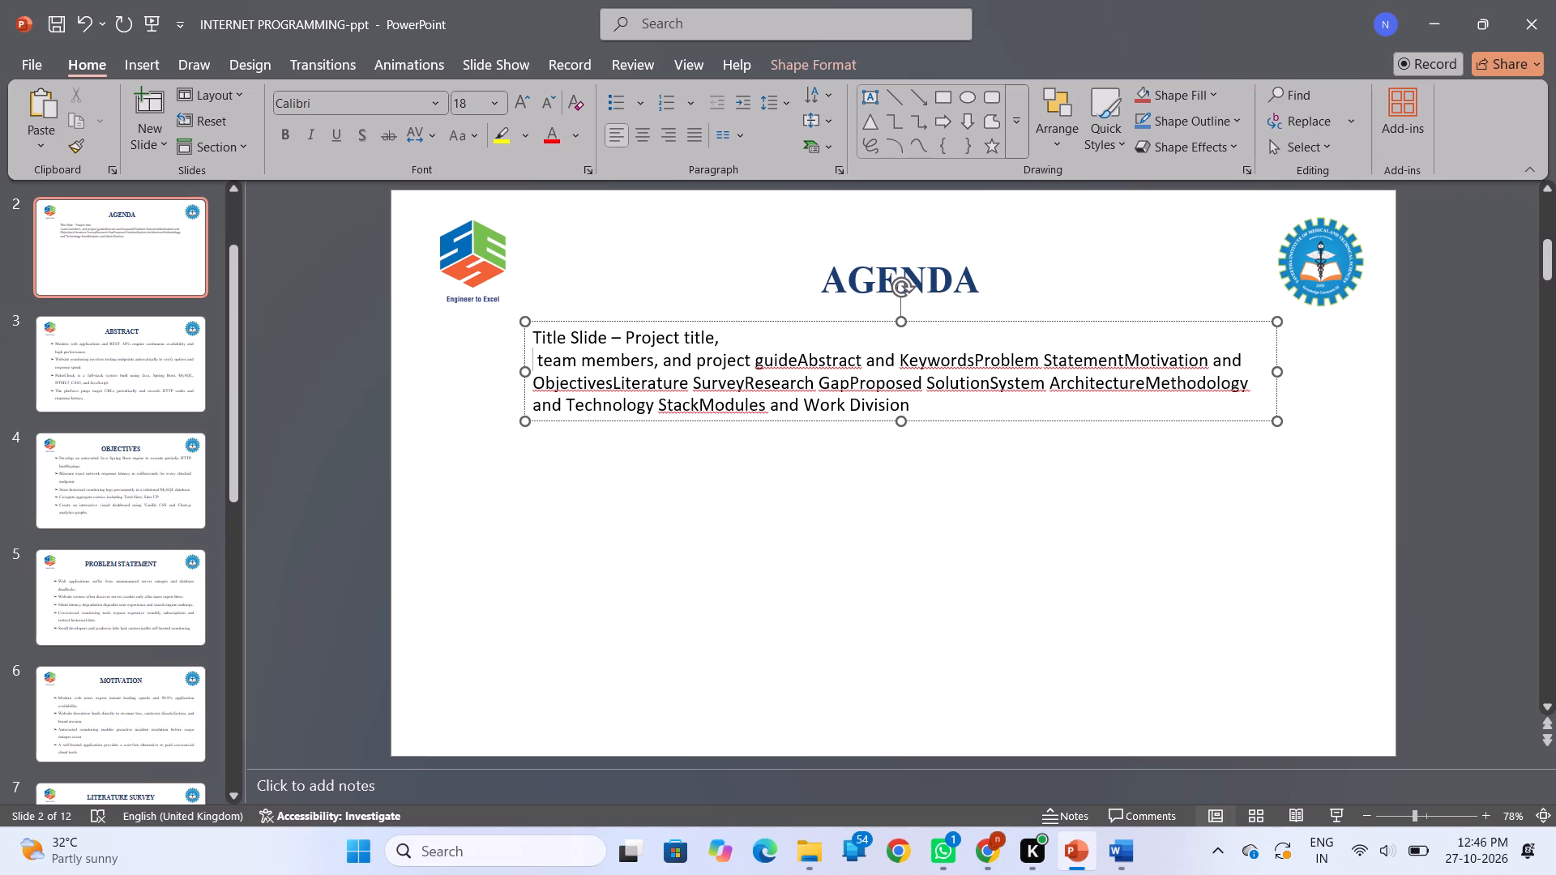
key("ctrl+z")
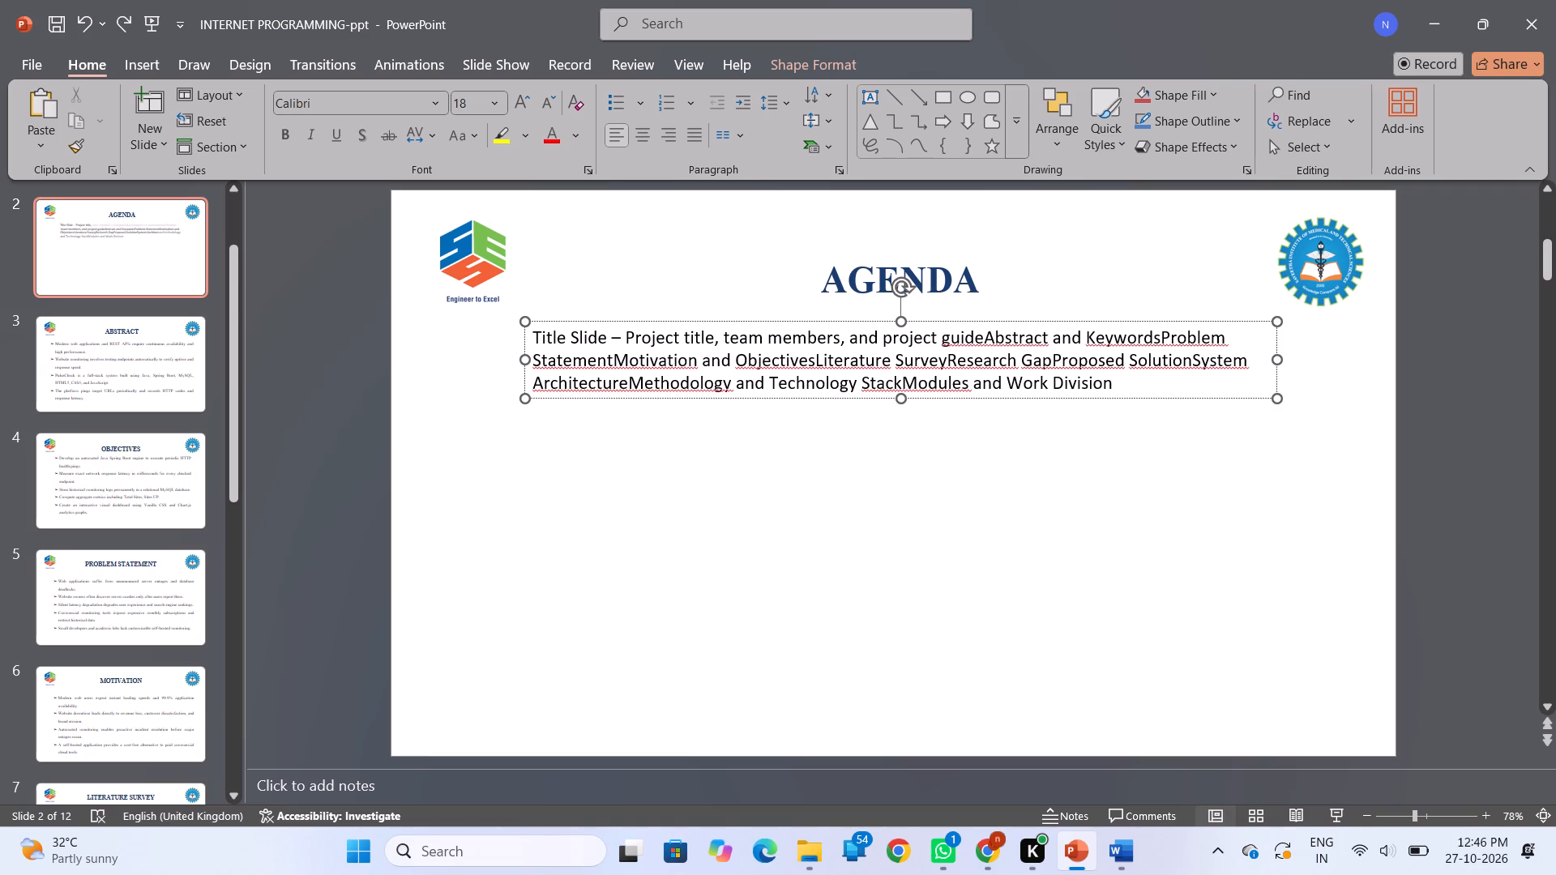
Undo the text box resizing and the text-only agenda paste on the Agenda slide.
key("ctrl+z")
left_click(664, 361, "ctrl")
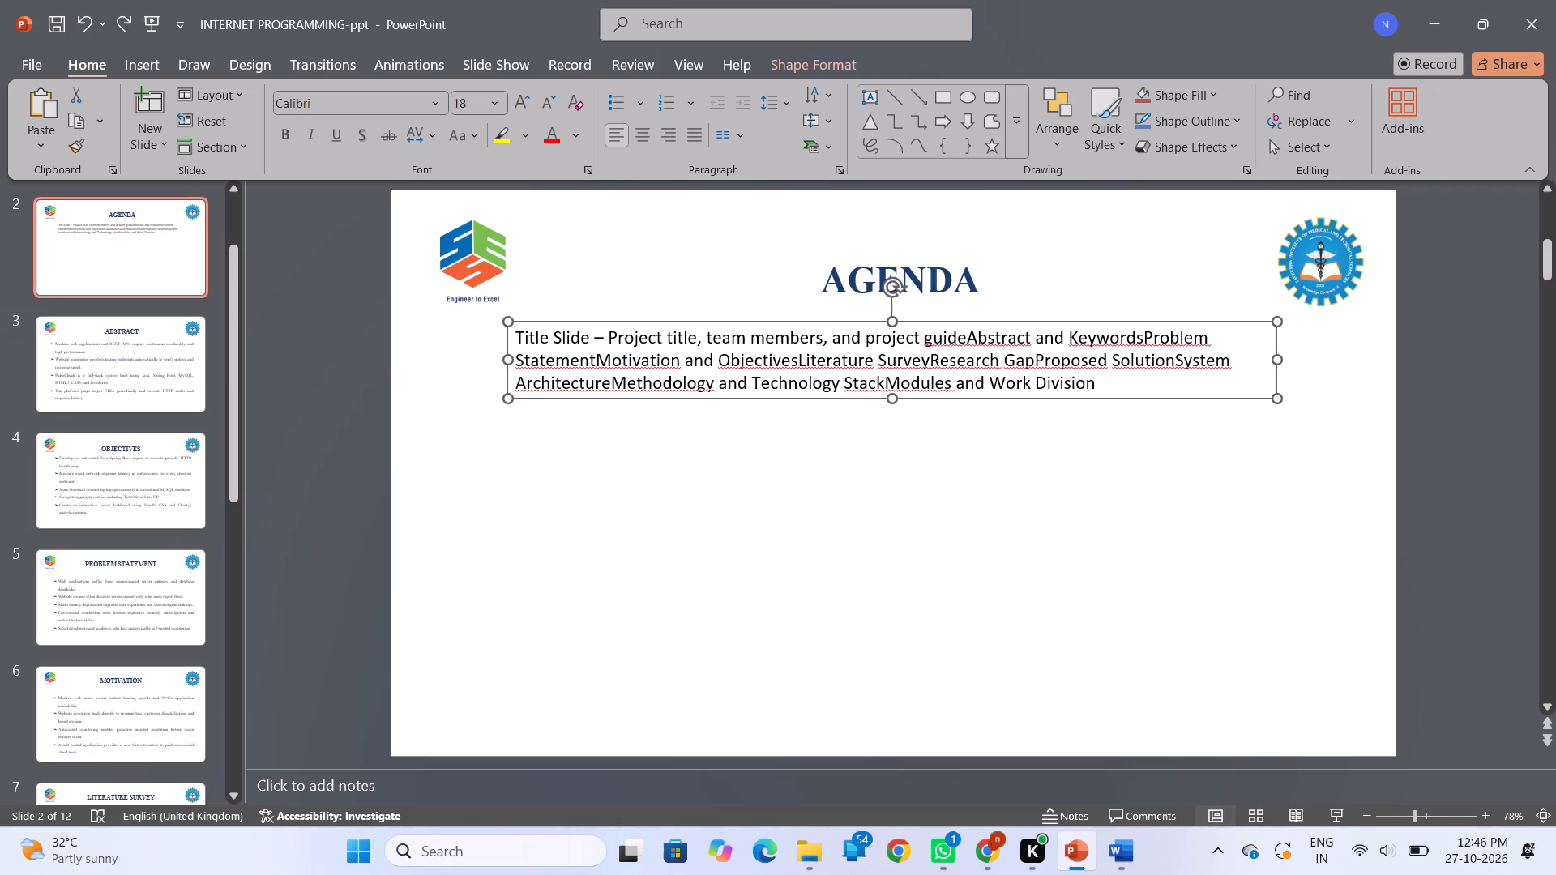
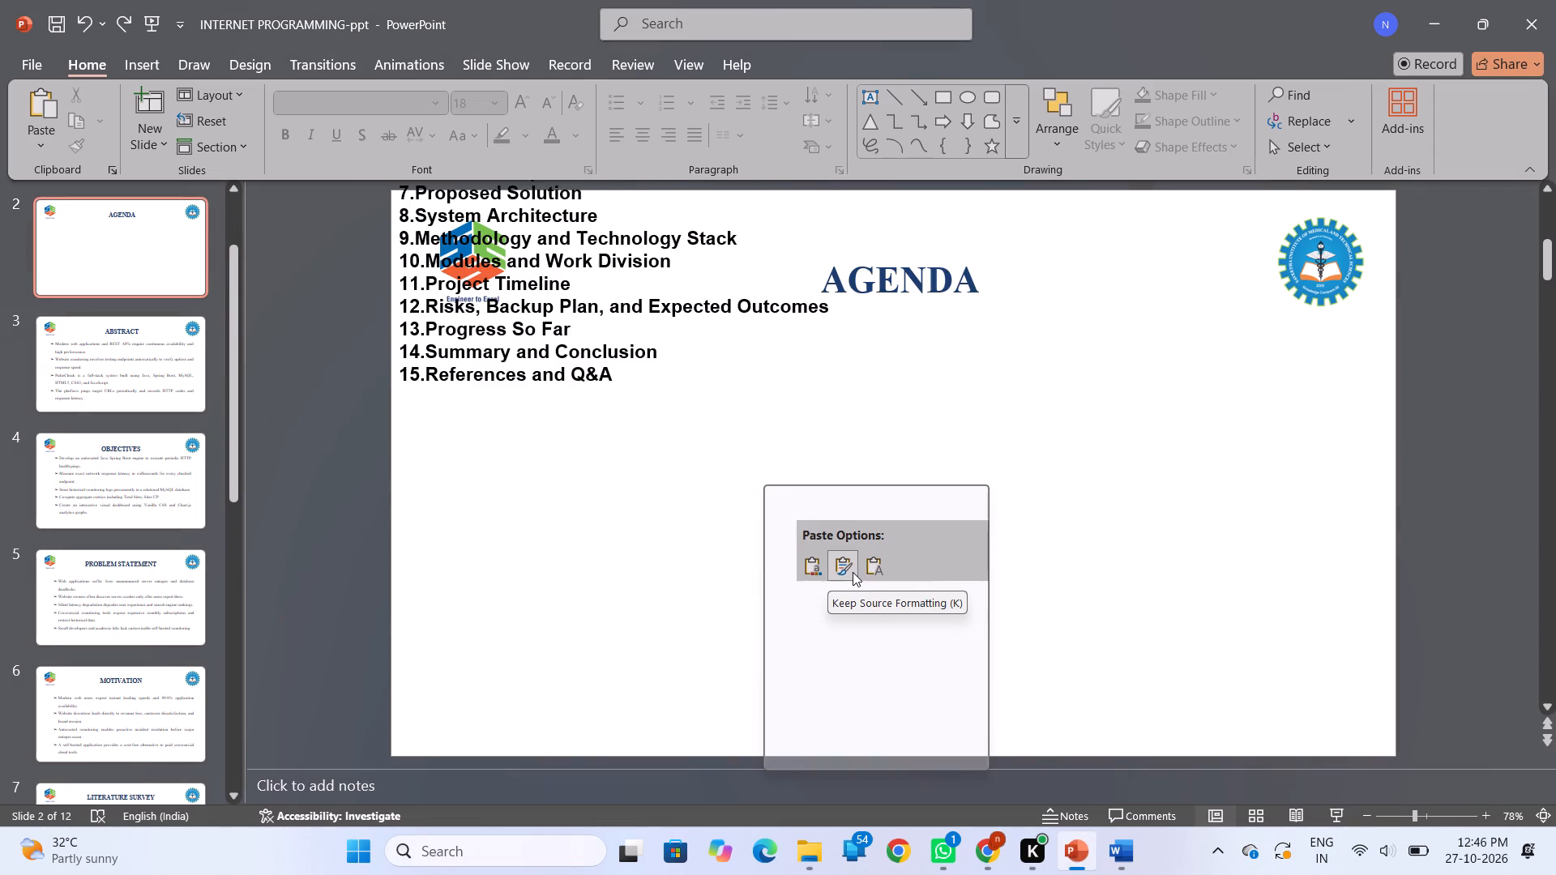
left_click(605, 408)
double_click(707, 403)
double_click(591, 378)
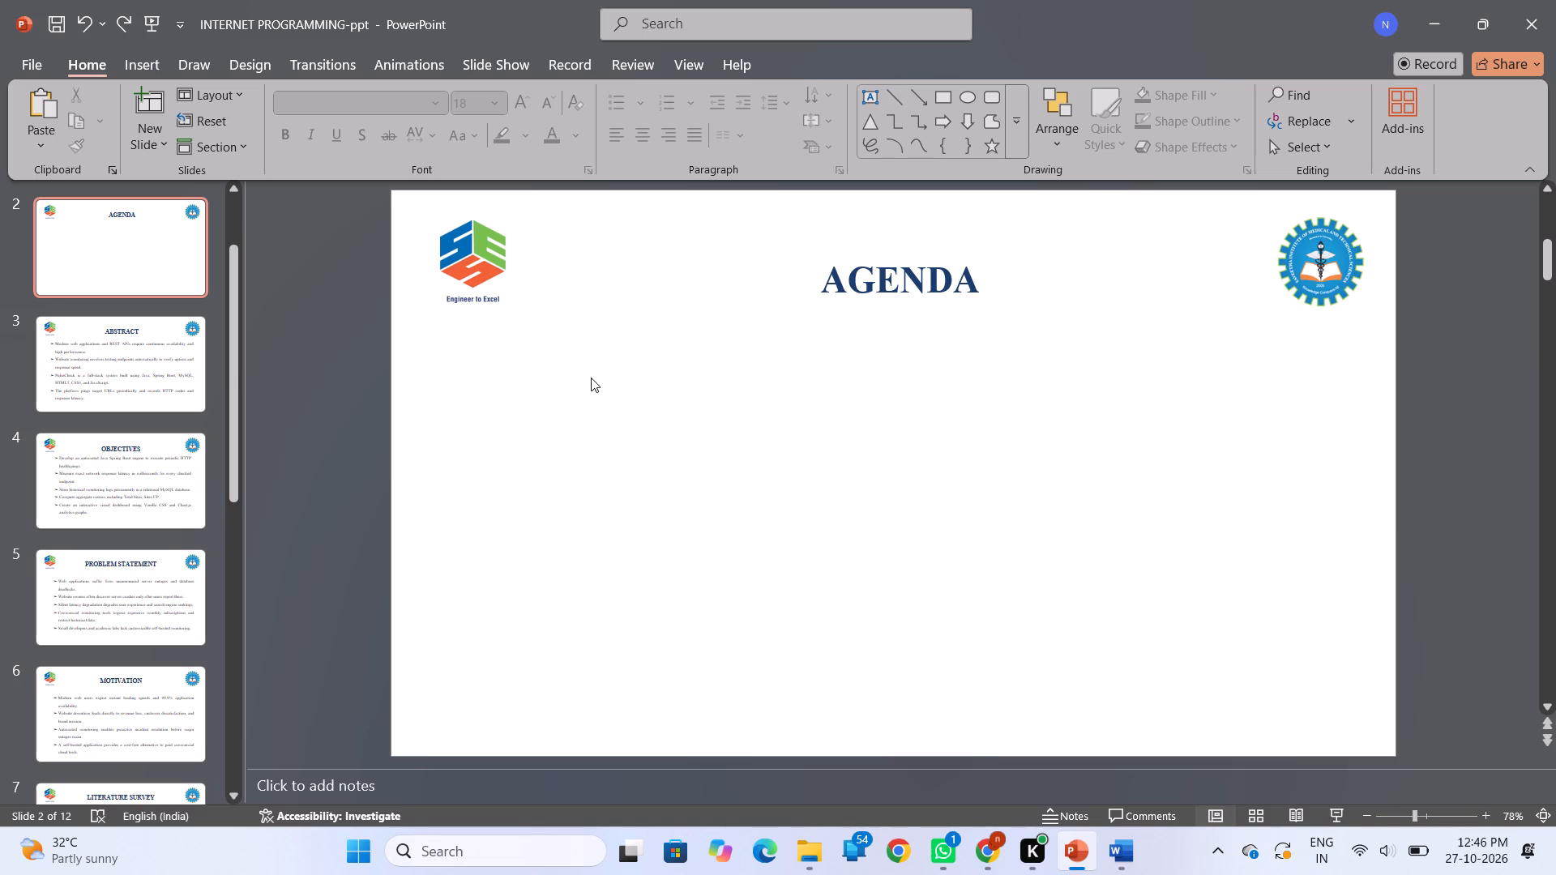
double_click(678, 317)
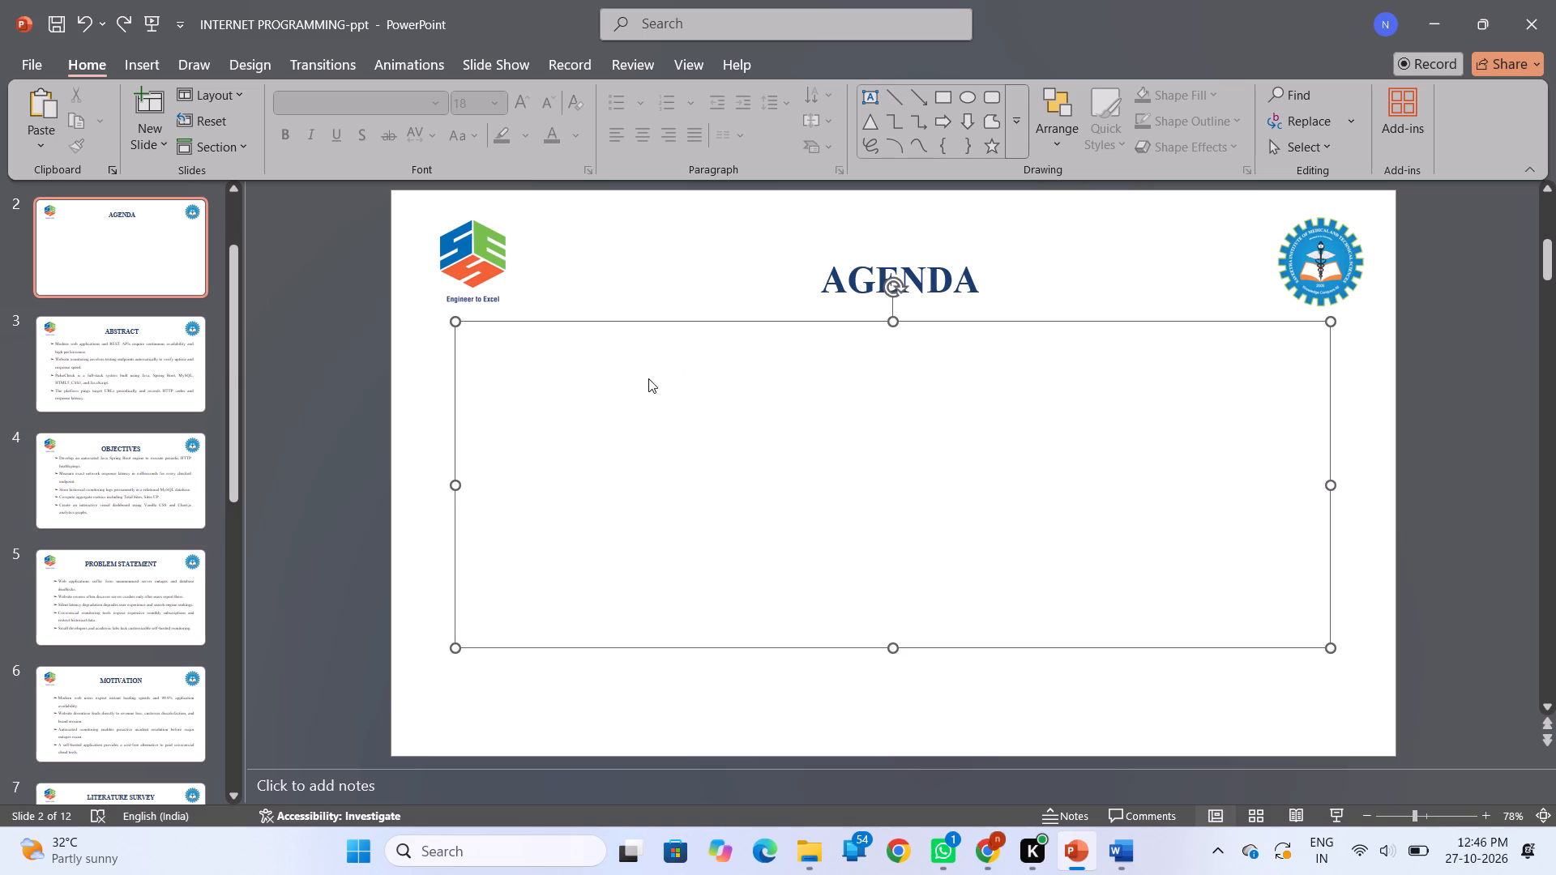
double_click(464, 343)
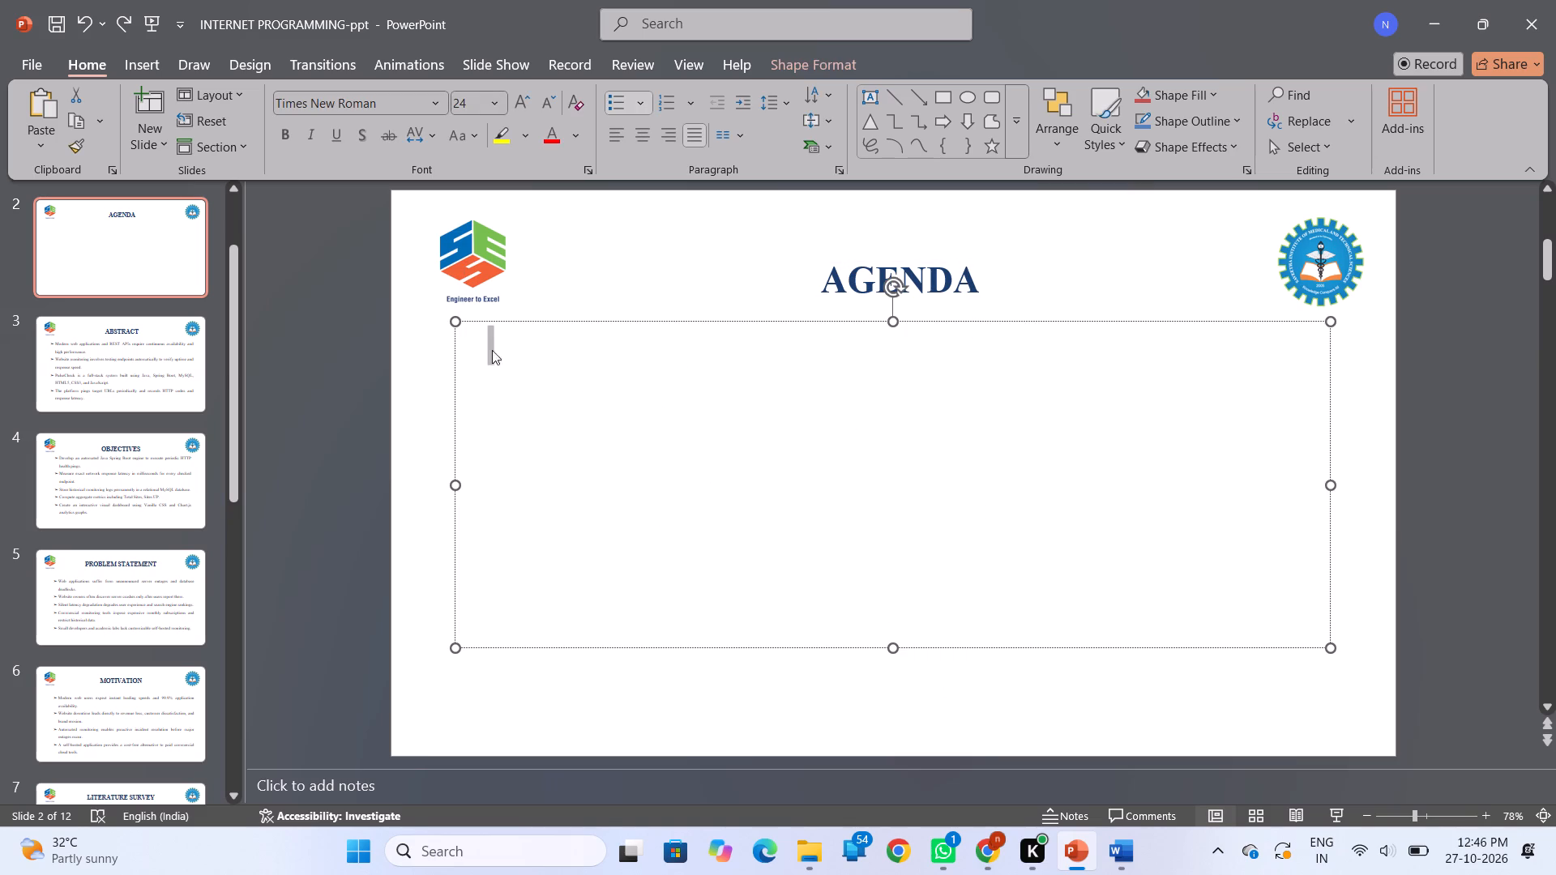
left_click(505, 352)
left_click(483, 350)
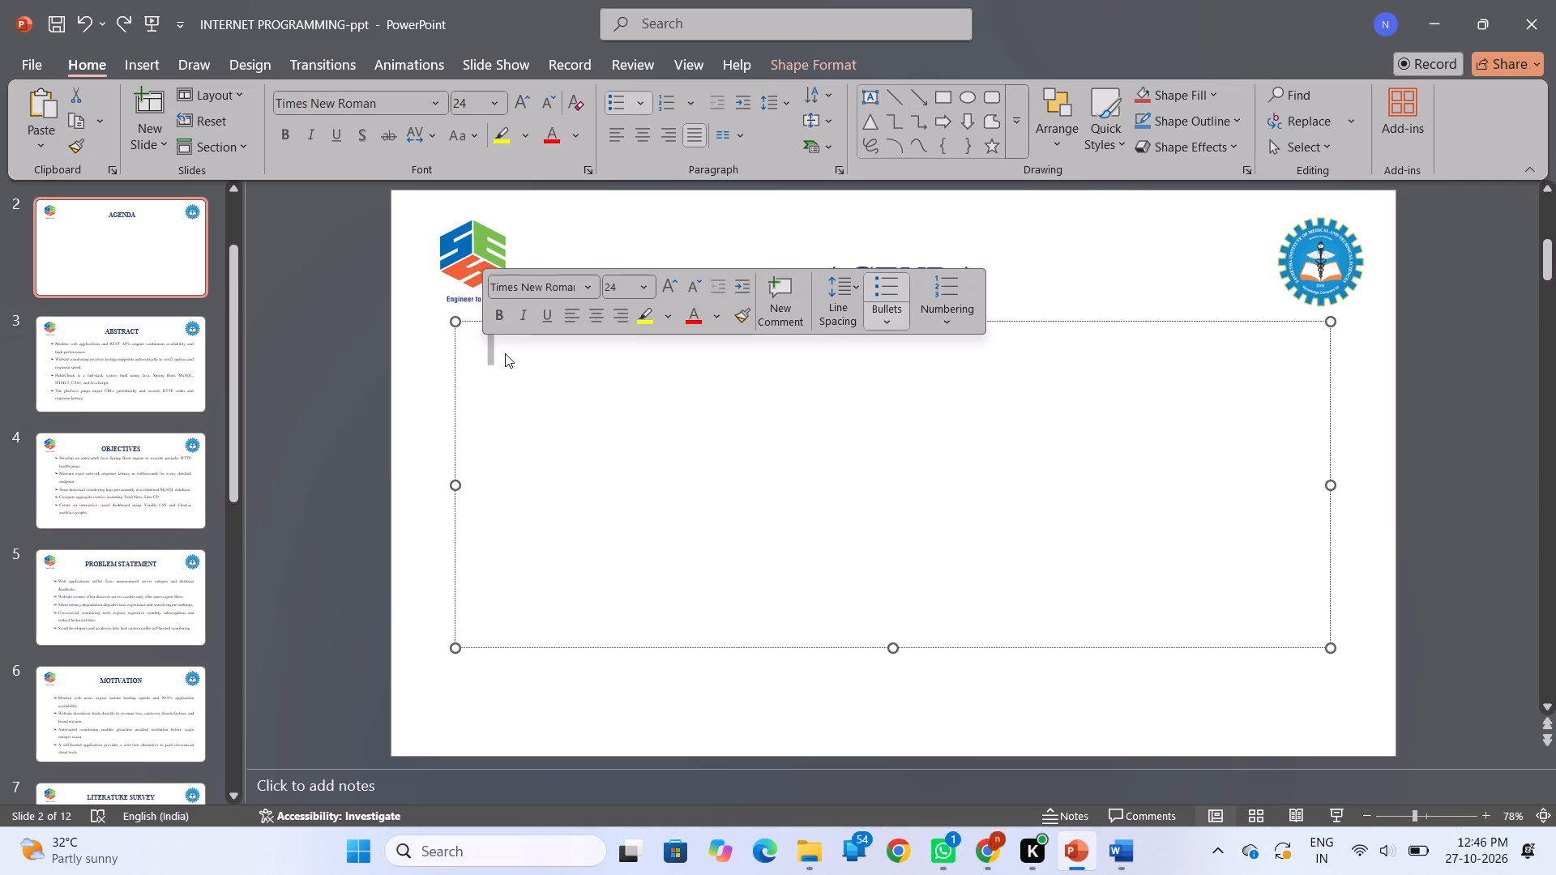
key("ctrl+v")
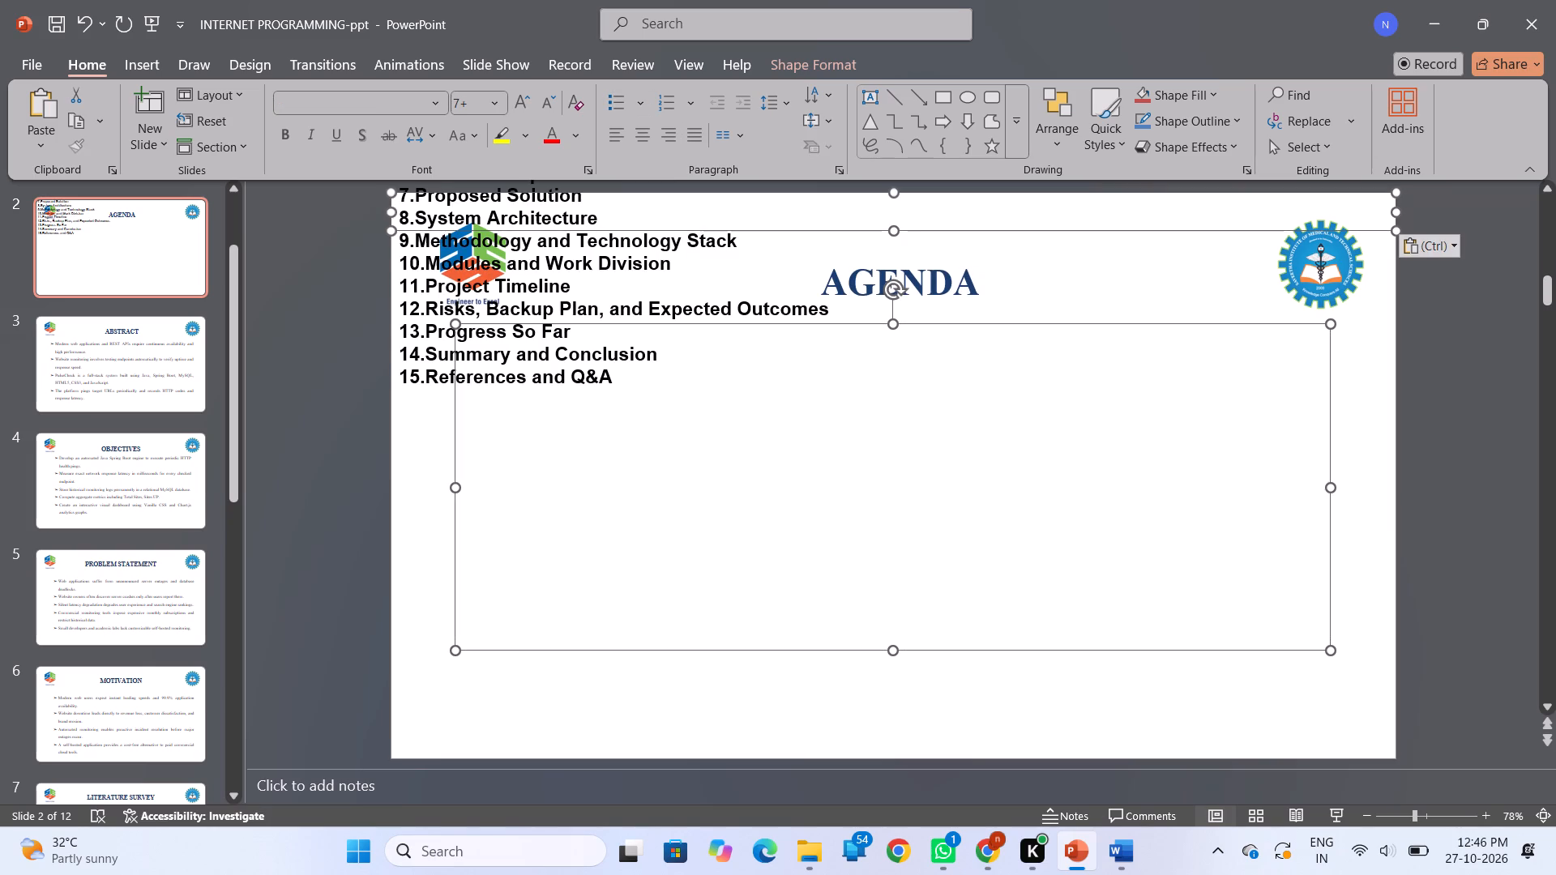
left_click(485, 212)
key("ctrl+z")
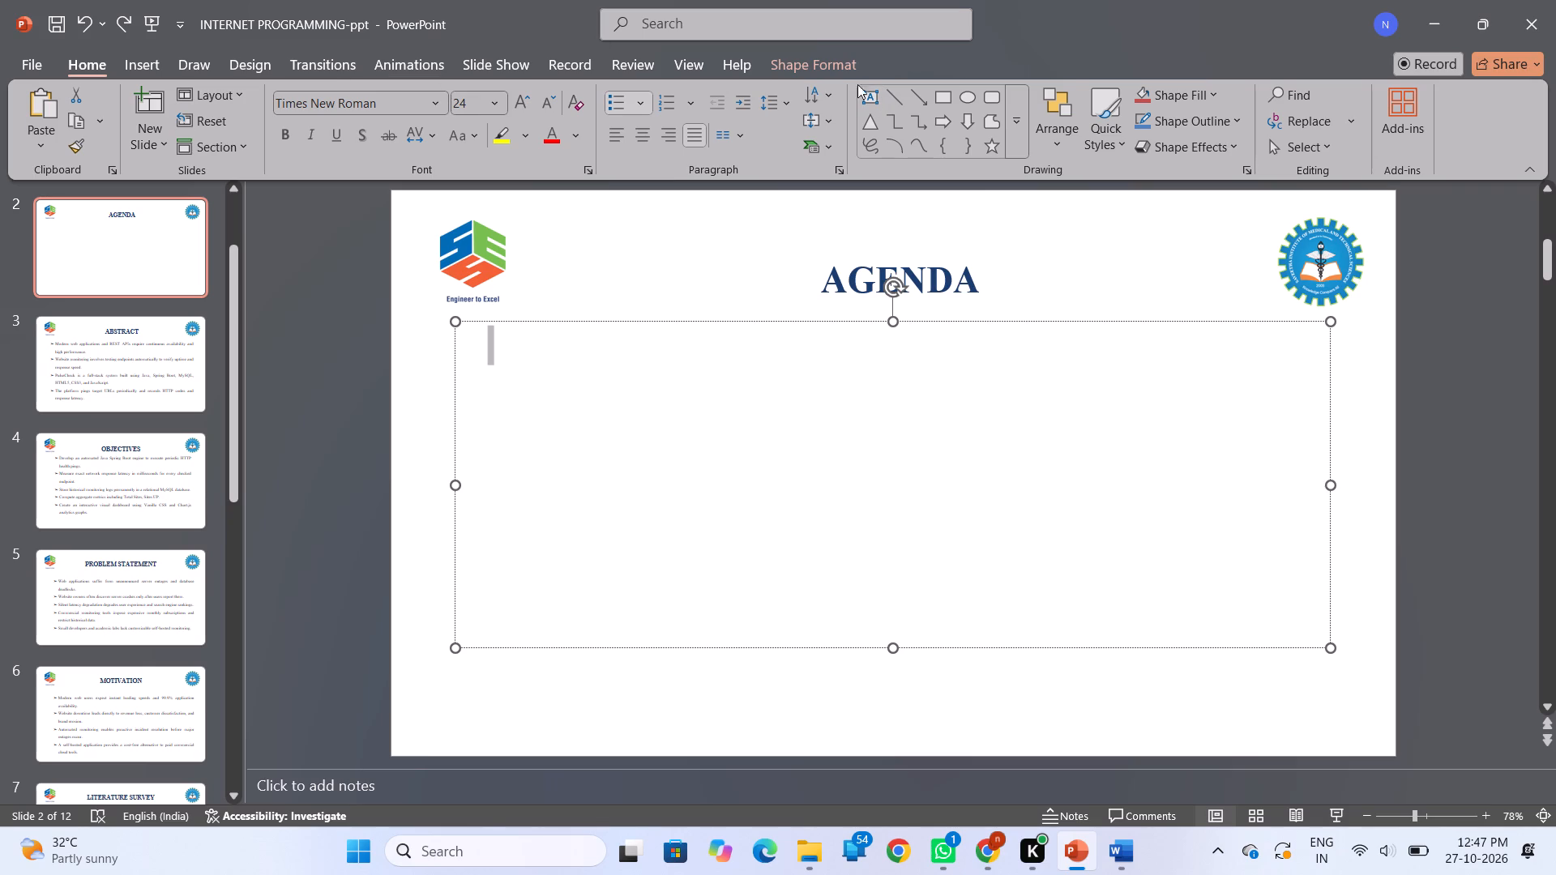
Insert an empty horizontal text box below the AGENDA title and enlarge it to span most of the slide's width.
left_click(826, 85)
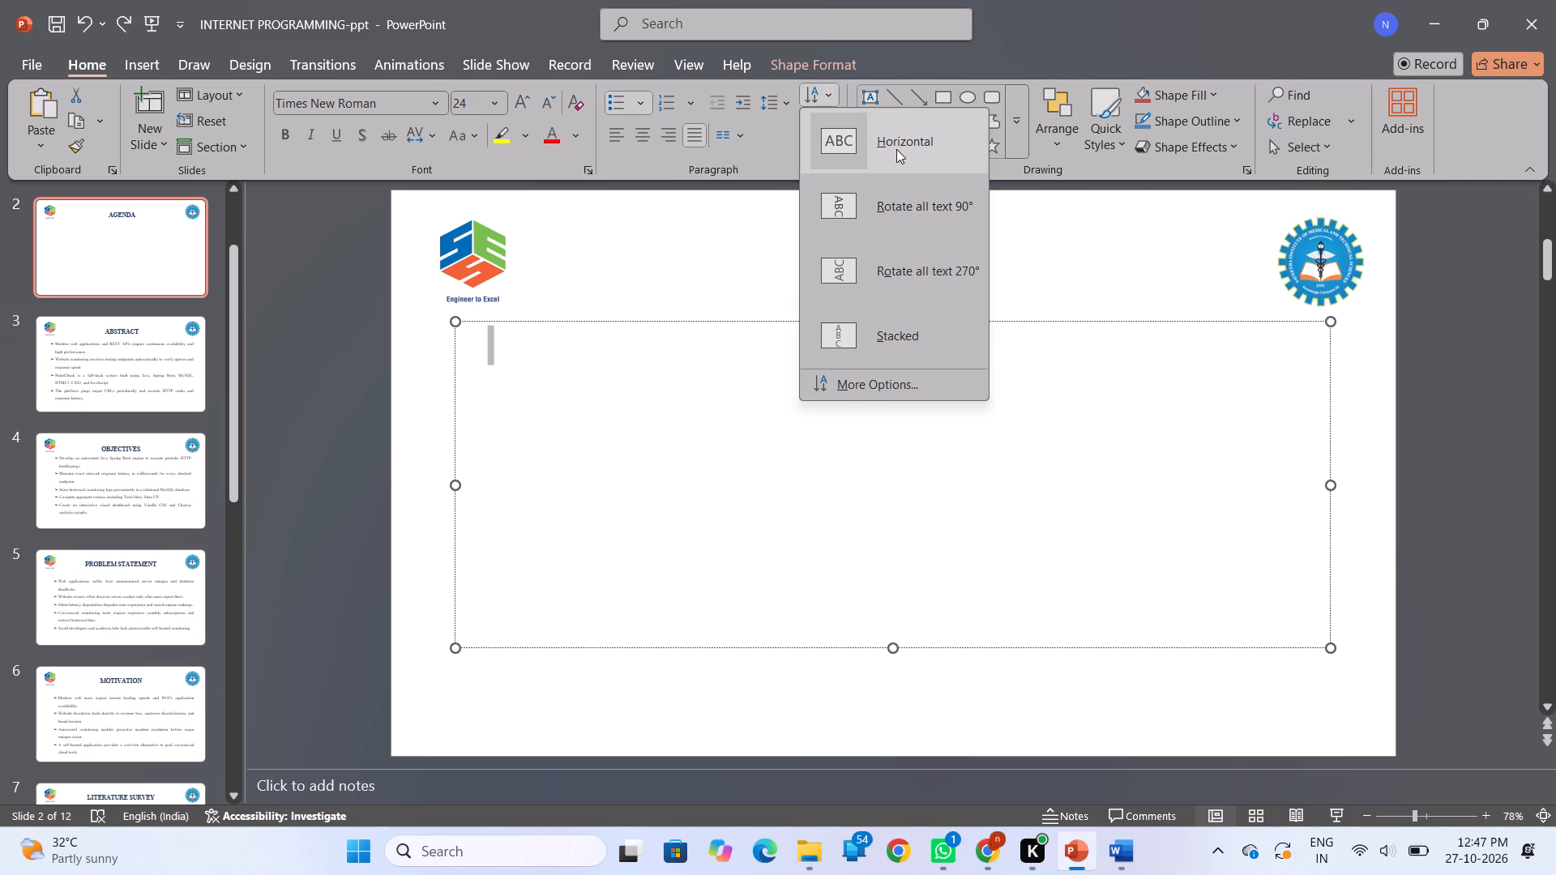
left_click(652, 463)
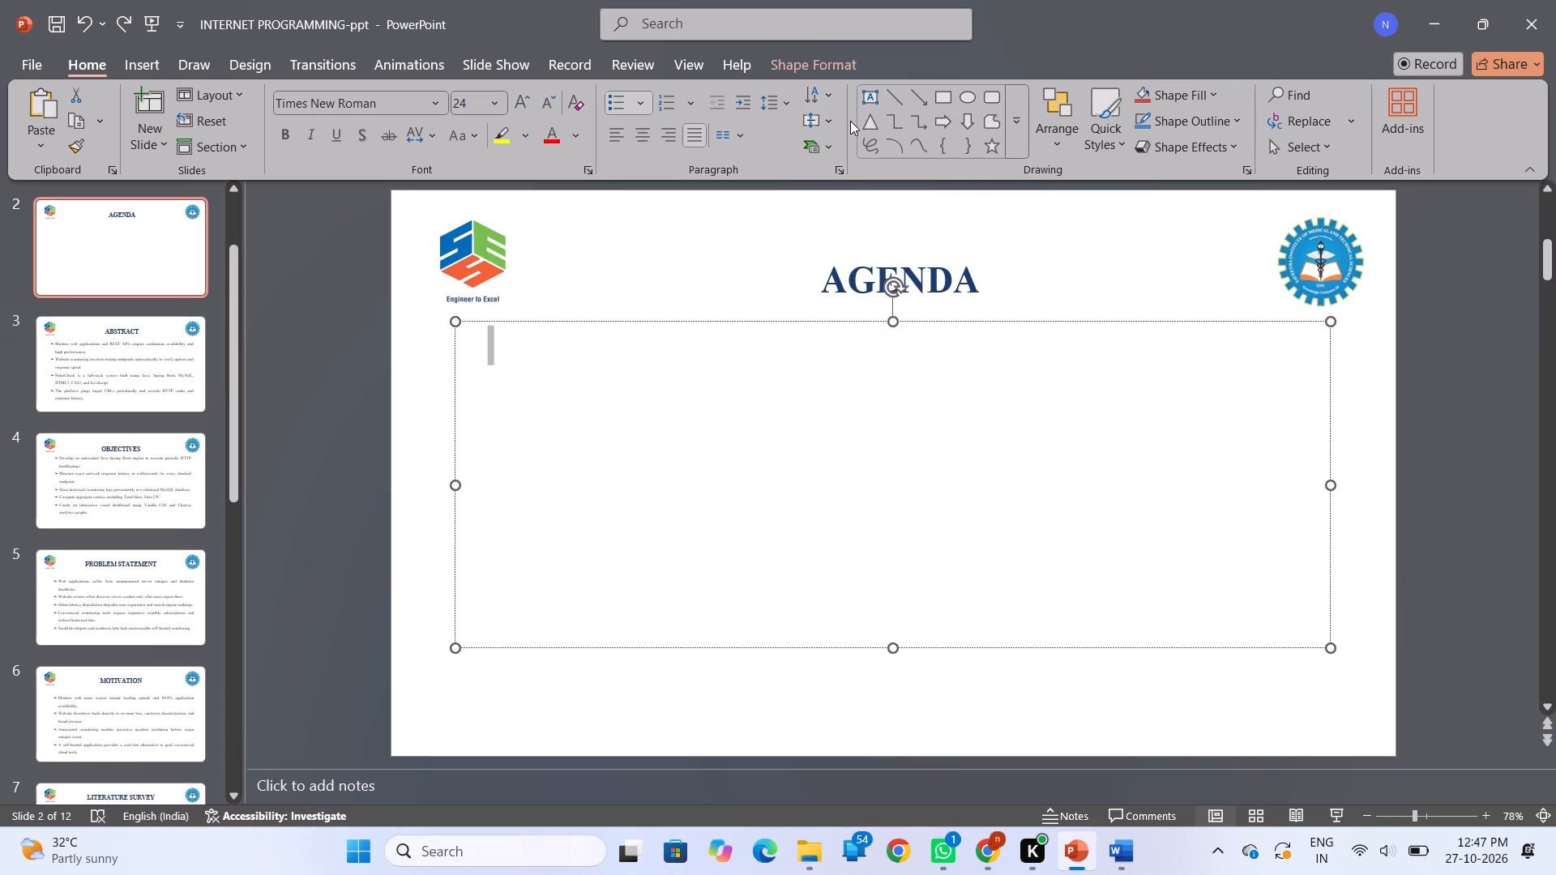
left_click(870, 94)
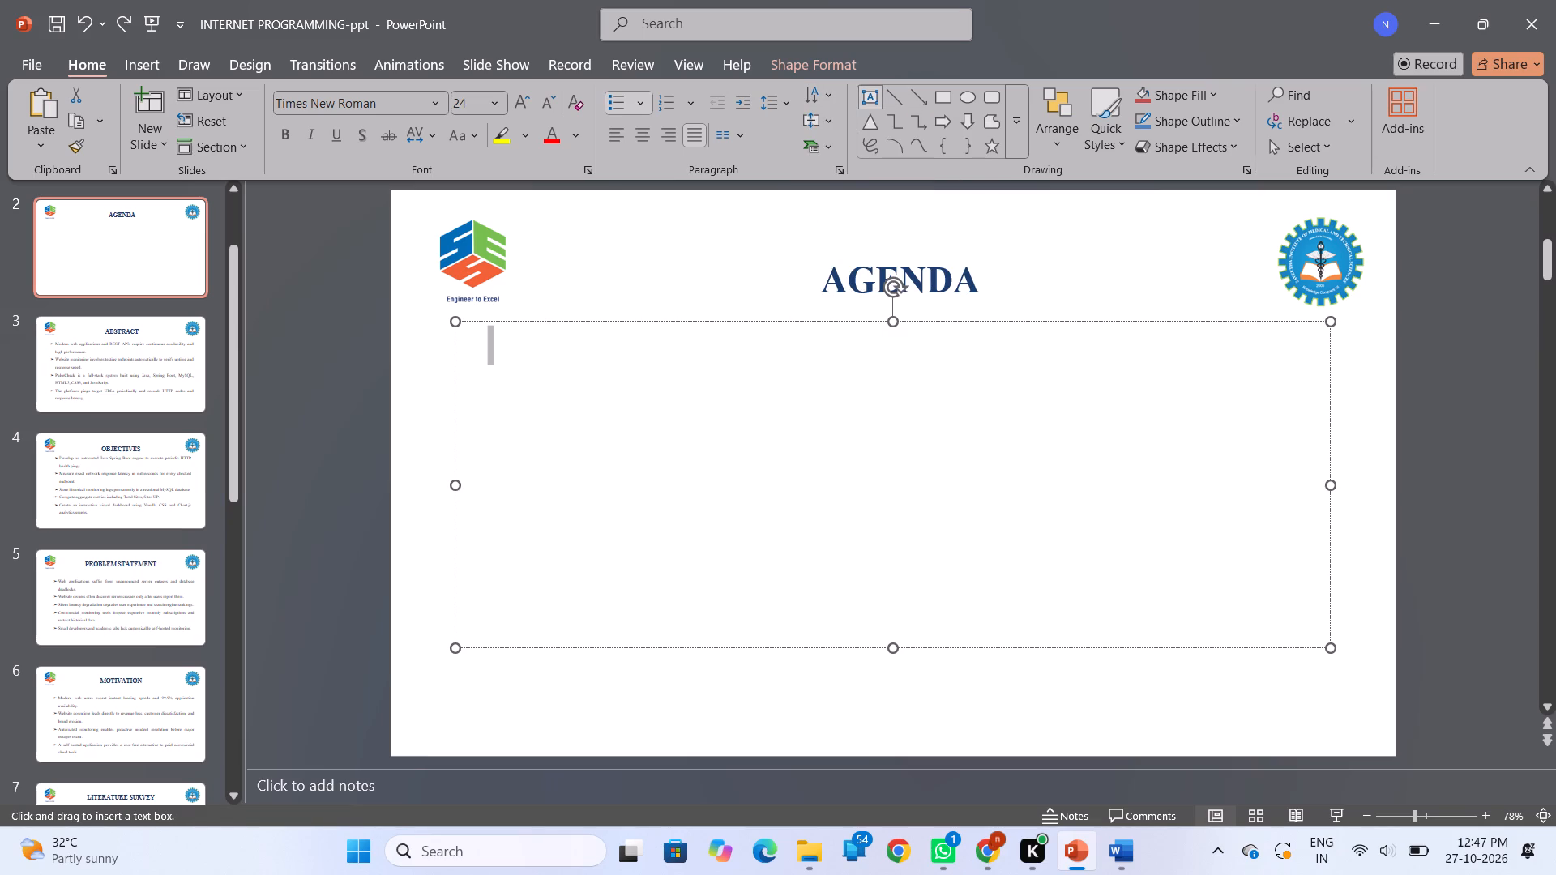
left_click_drag(489, 336, 502, 325)
left_click_drag(482, 356, 583, 390)
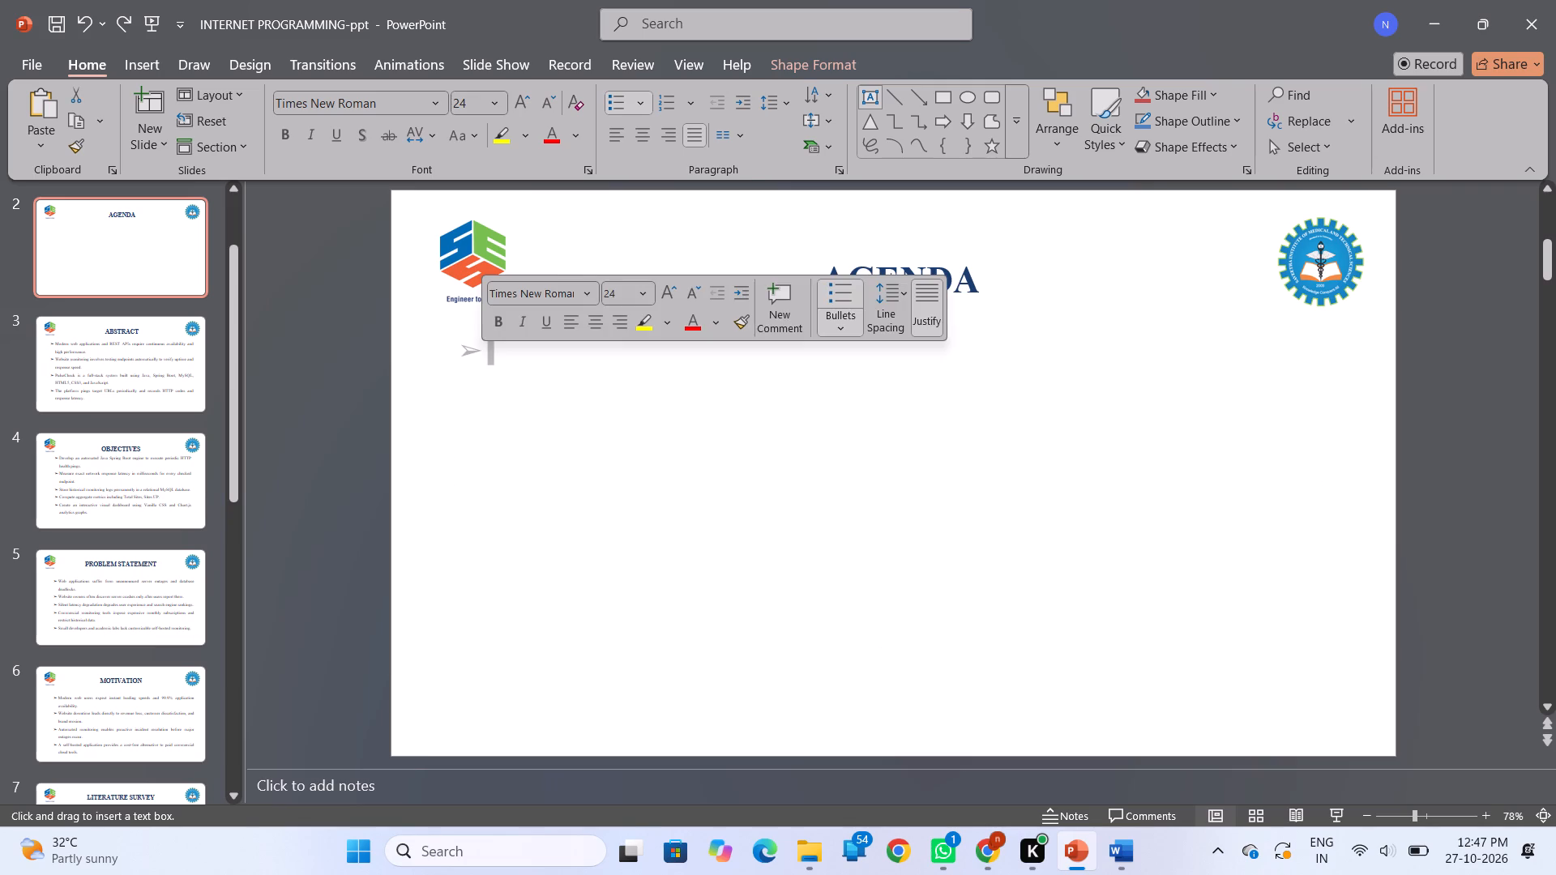
left_click_drag(583, 390, 564, 379)
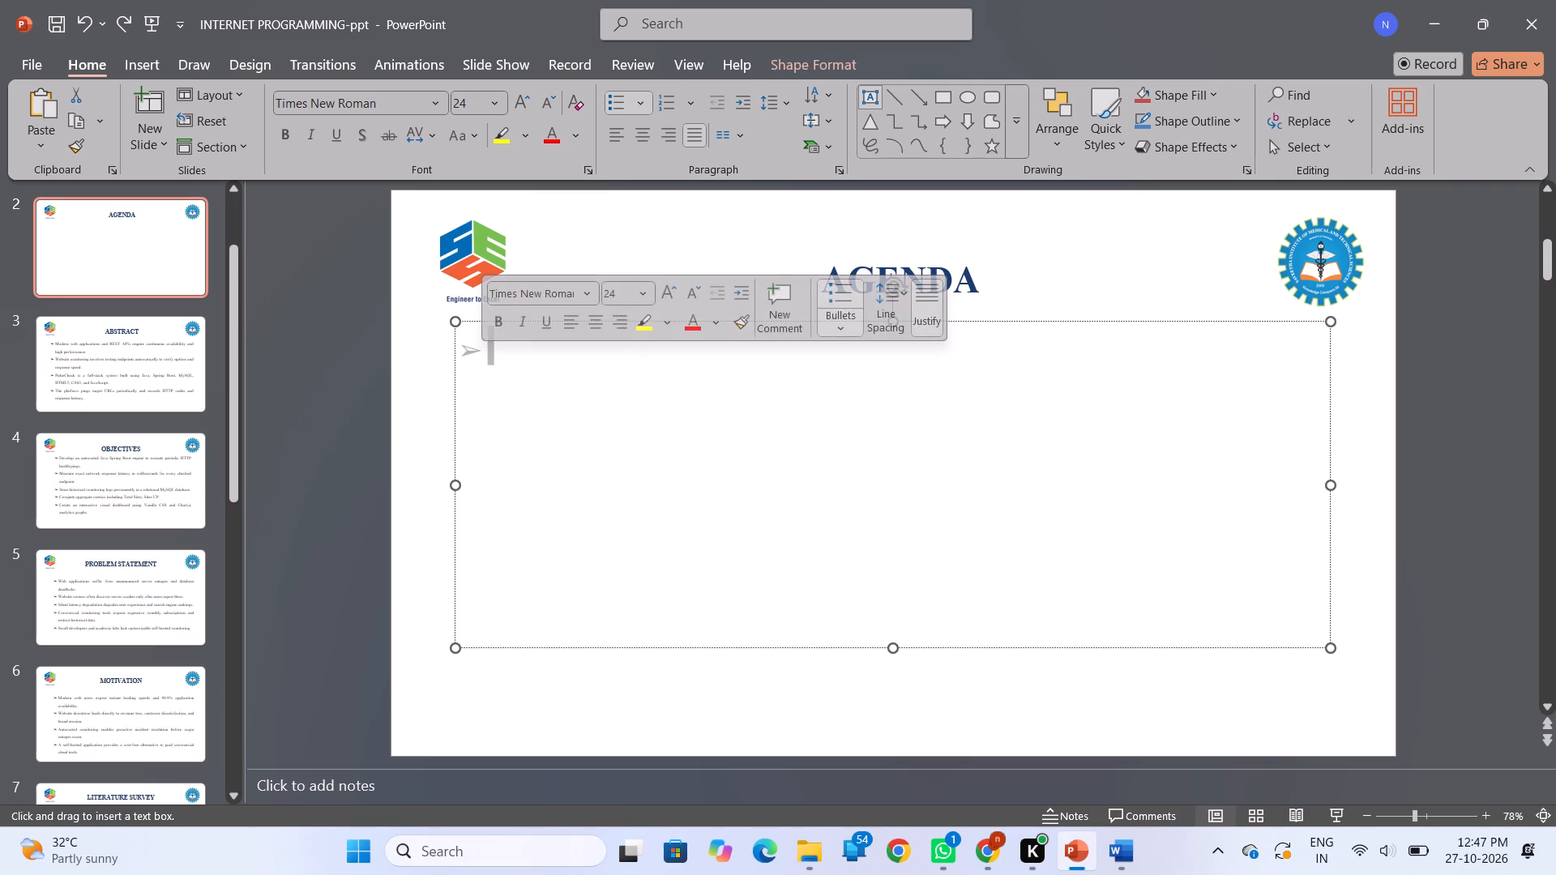
left_click(507, 366)
left_click(514, 361)
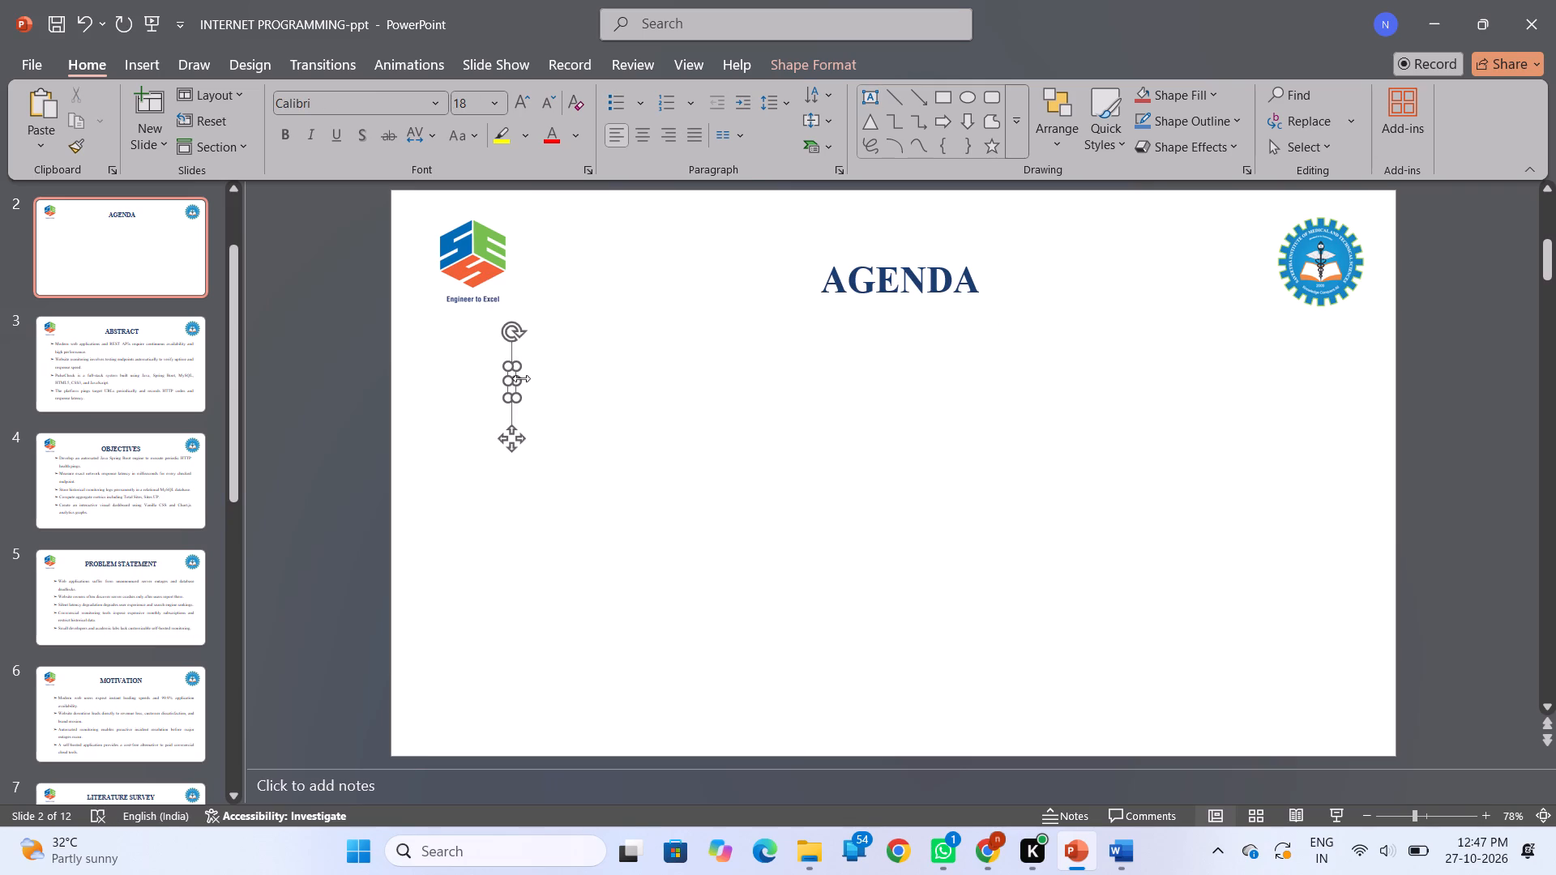
left_click_drag(515, 396, 1118, 613)
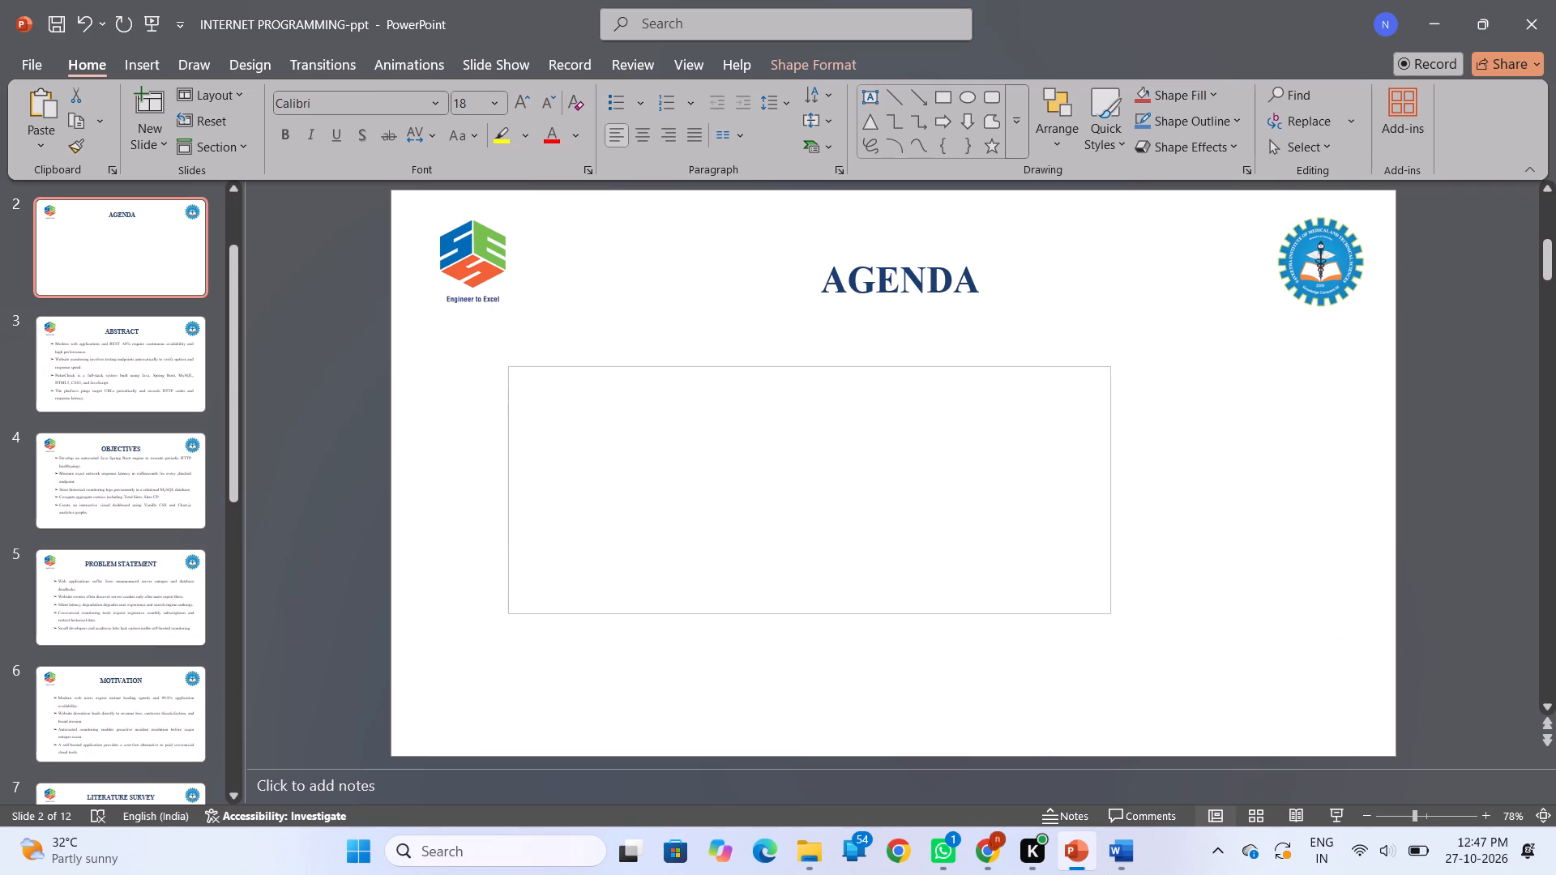
left_click_drag(1118, 613, 1280, 633)
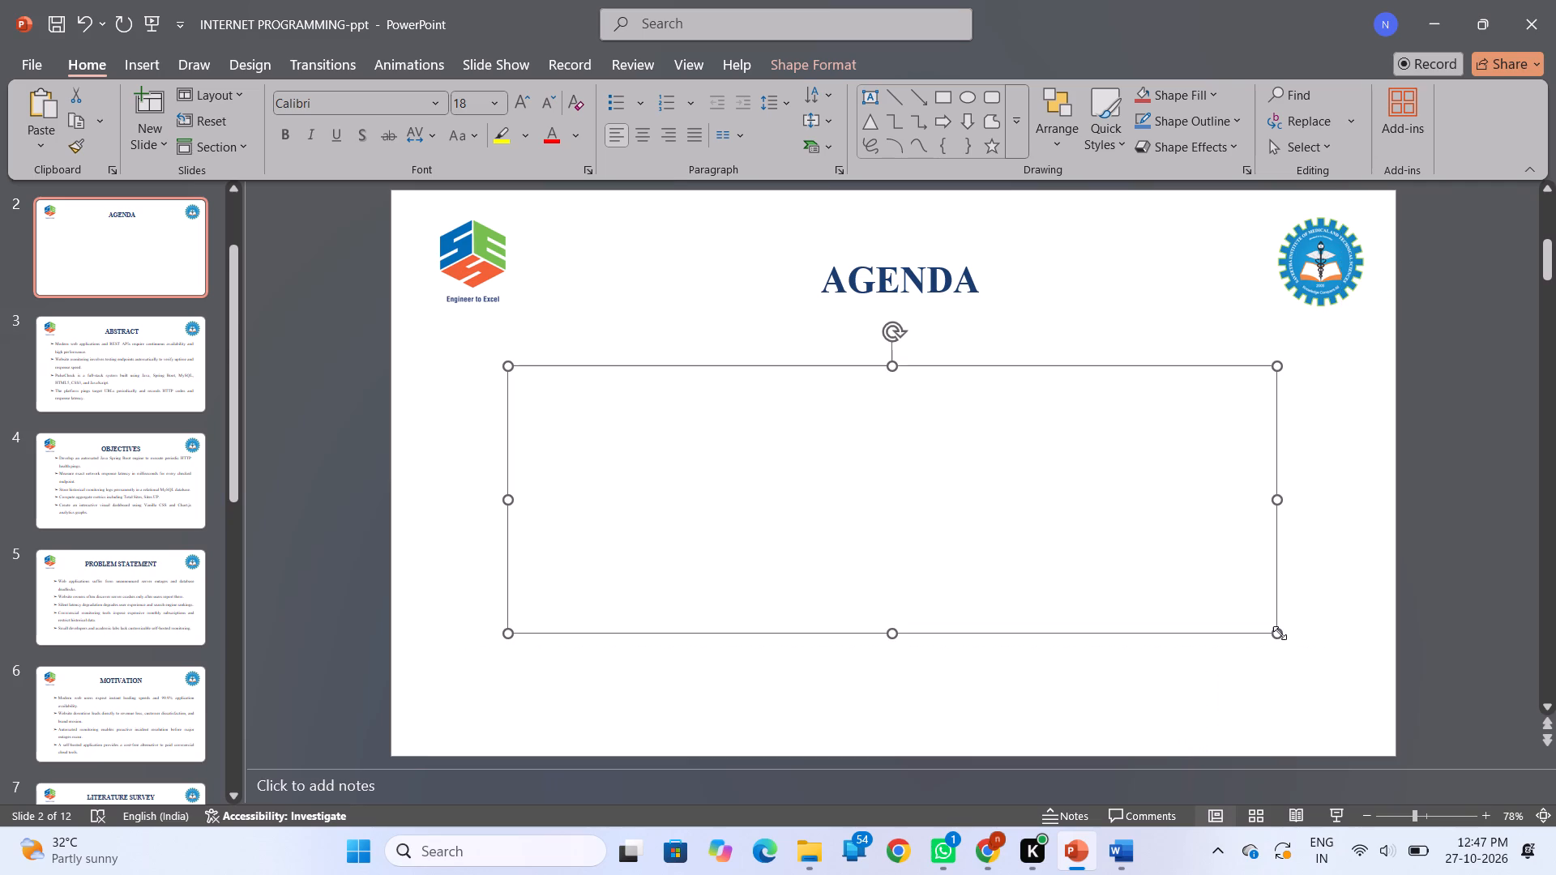
Paste the copied agenda onto the Agenda slide.
left_click(896, 478)
left_click(580, 394)
left_click(551, 388)
key("ctrl+v")
key("ctrl+z")
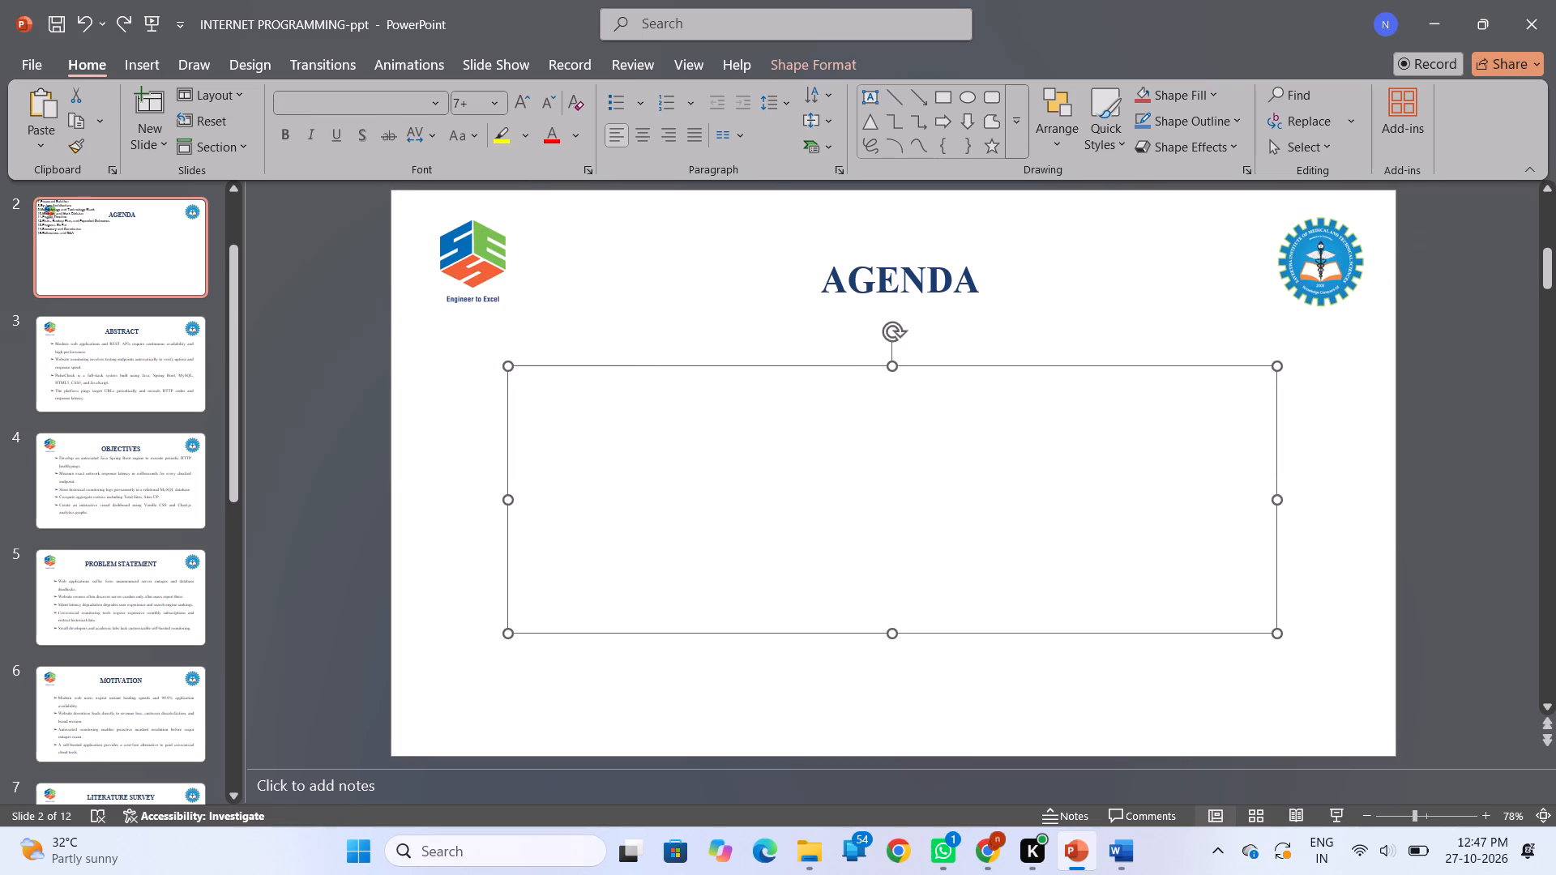
key("ctrl+v")
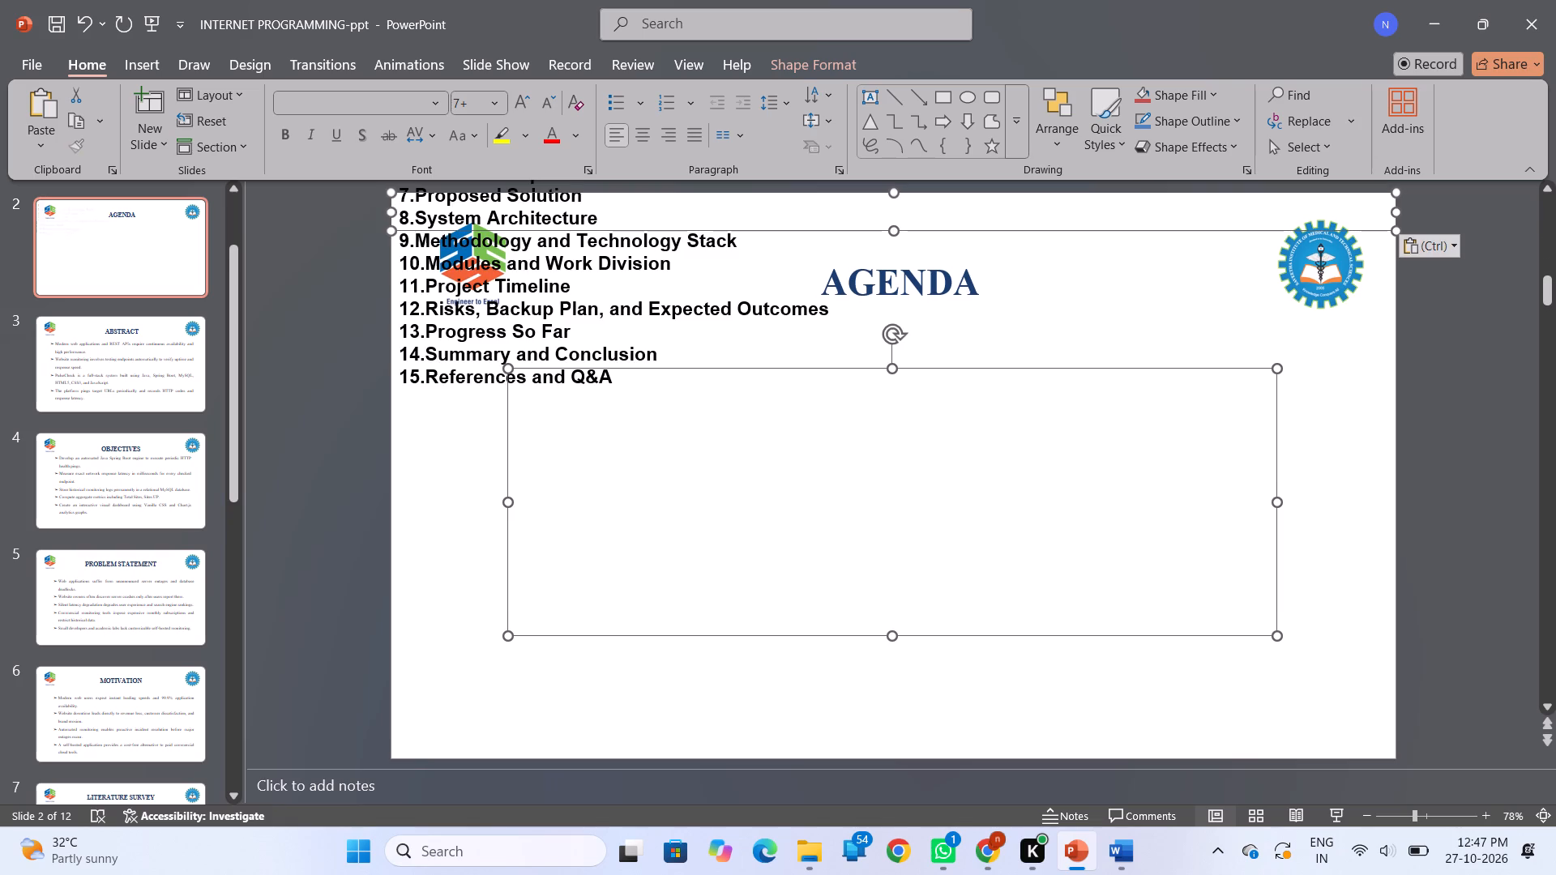
Move and resize the pasted agenda text box so it starts just under the AGENDA title and ends at the slide's right edge.
left_click(396, 191)
left_click_drag(410, 187, 517, 269)
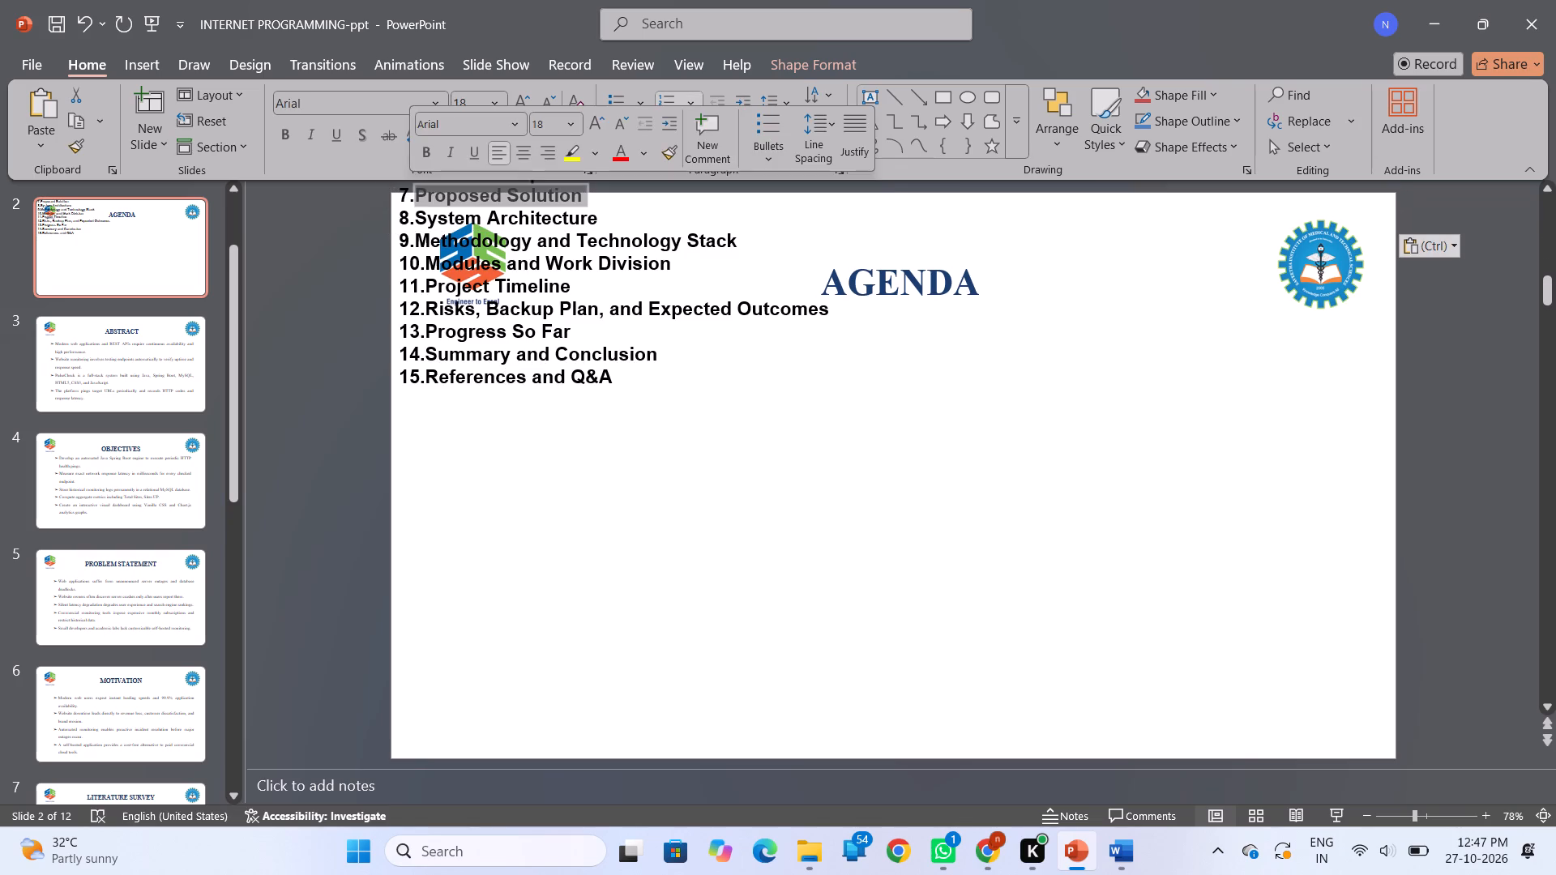
left_click_drag(517, 269, 518, 271)
left_click(456, 226)
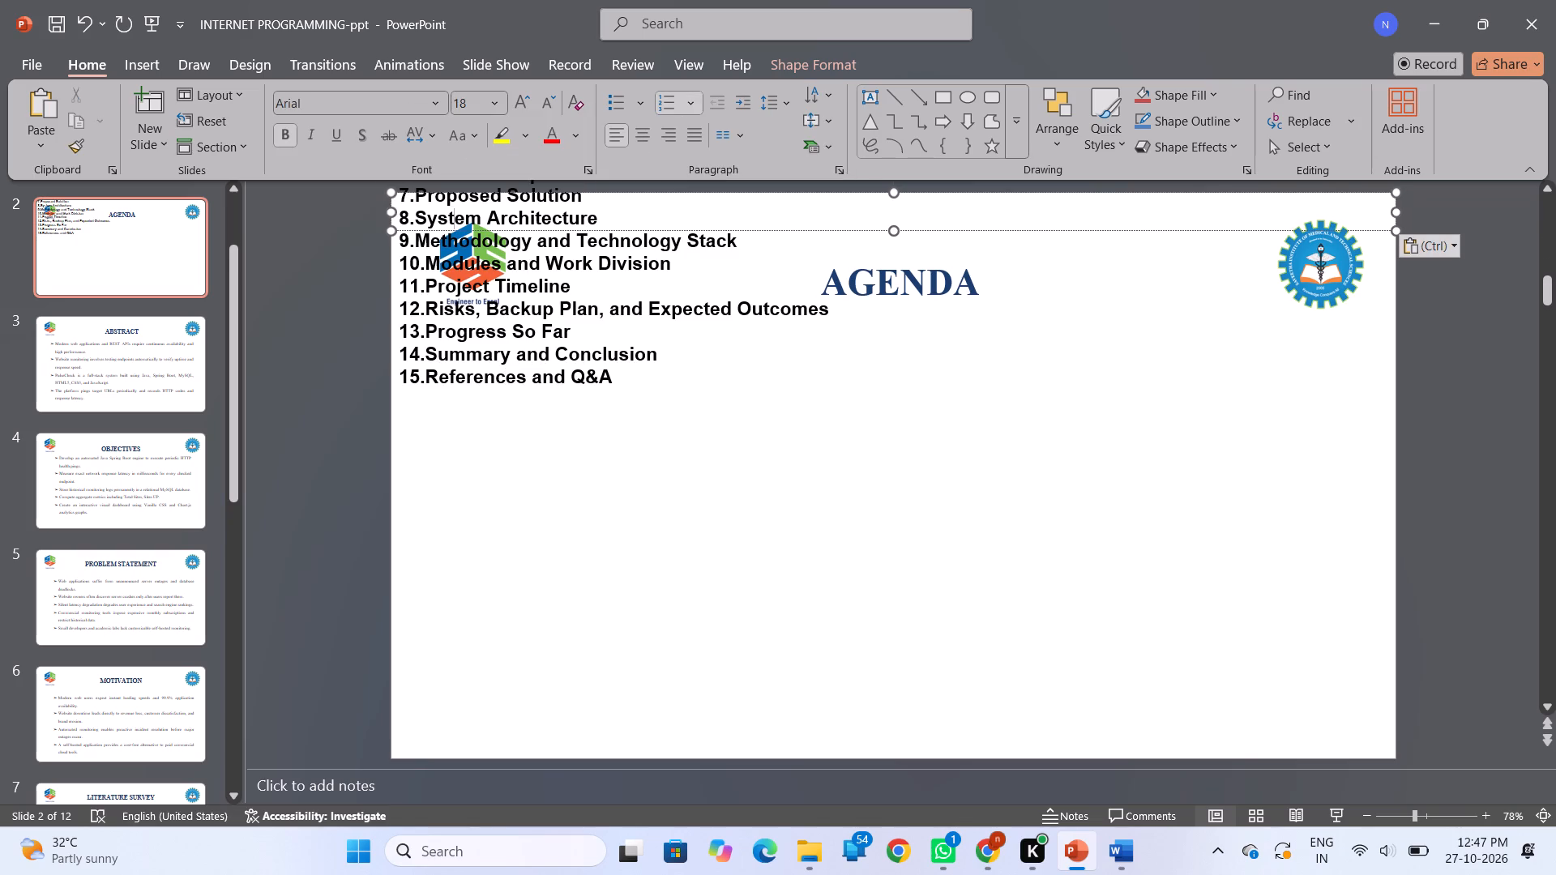
left_click_drag(427, 198, 542, 436)
double_click(463, 321)
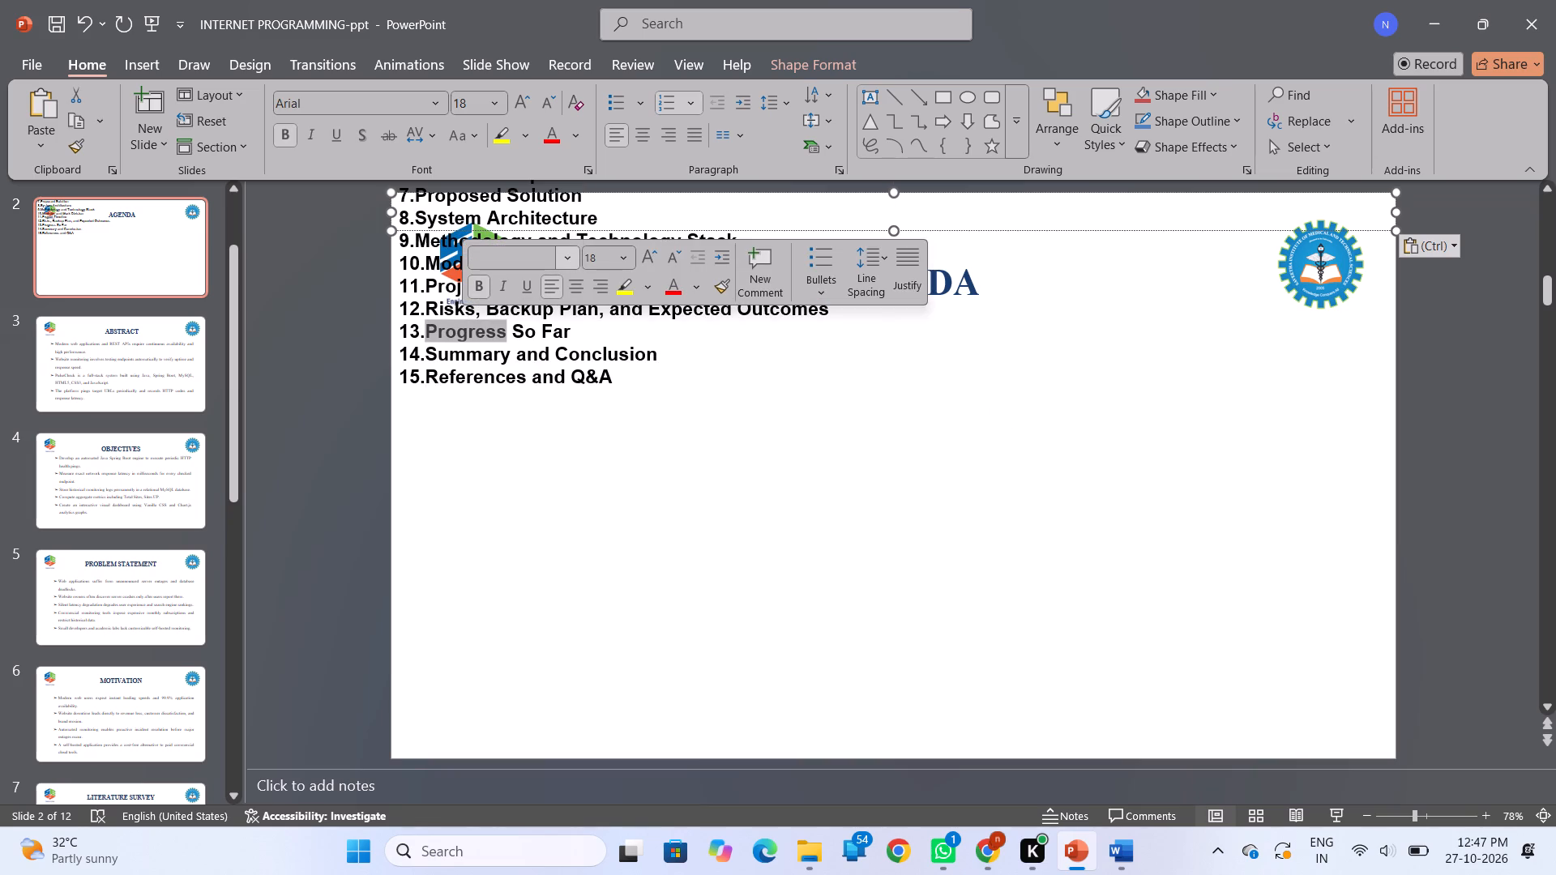
left_click_drag(866, 190, 916, 517)
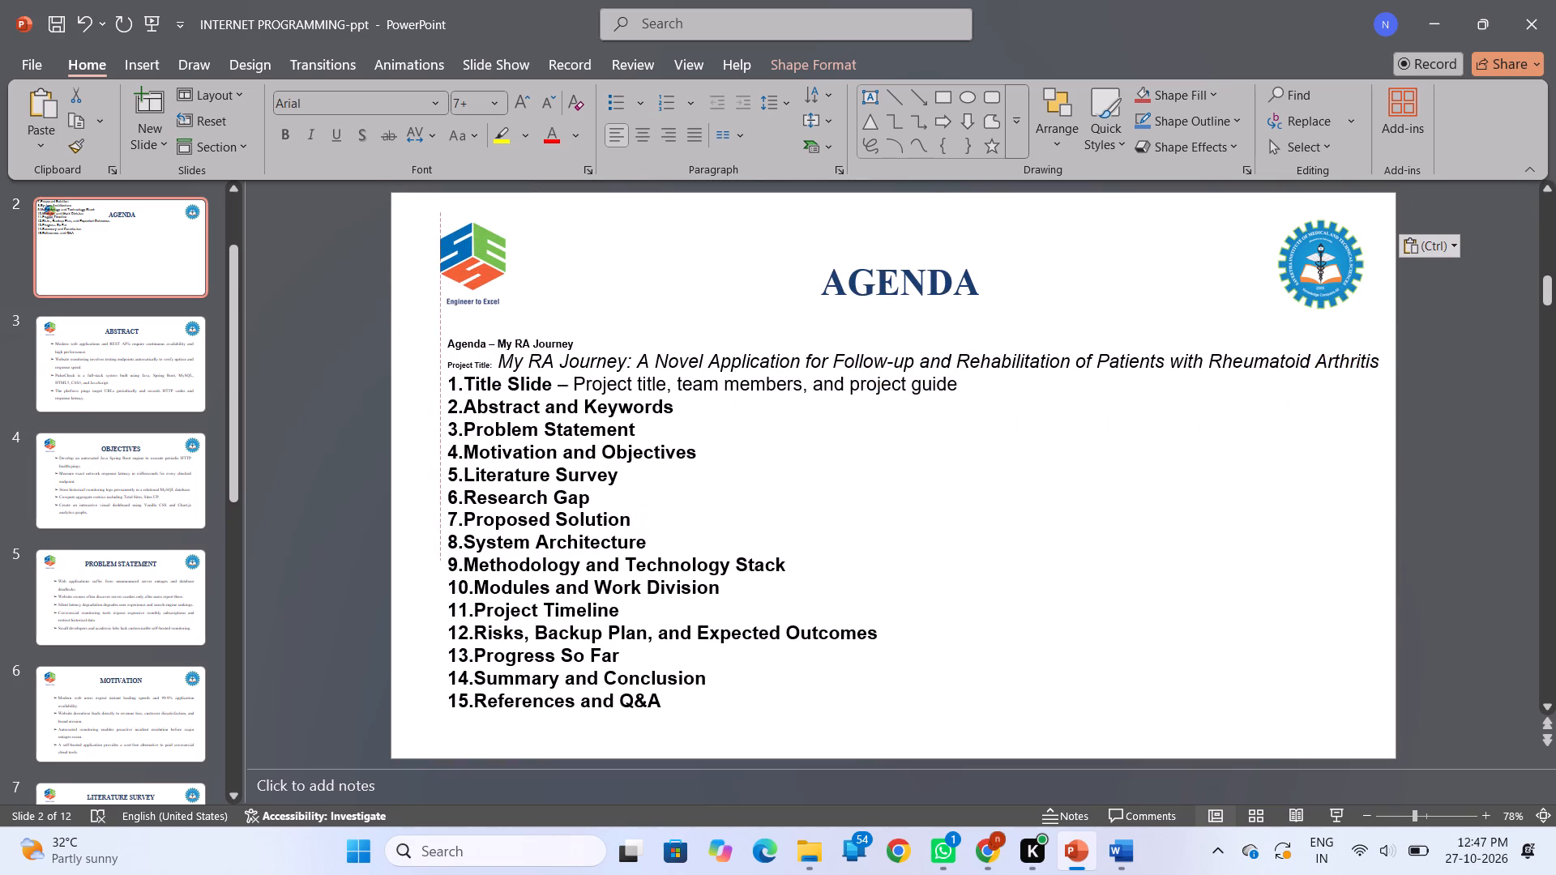
left_click_drag(916, 517, 924, 489)
left_click(728, 474)
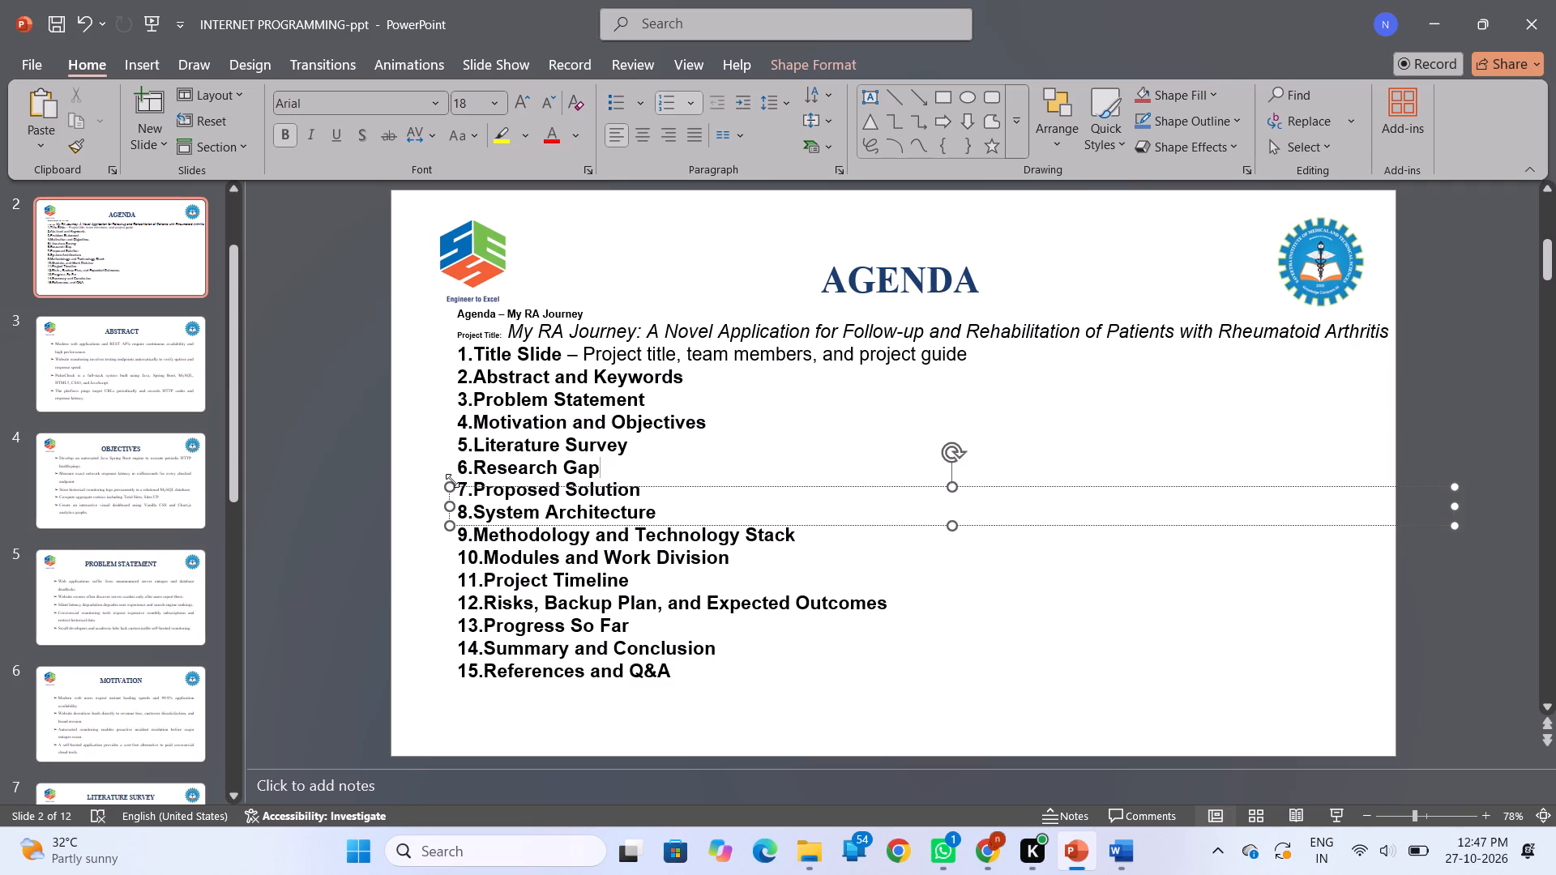
left_click_drag(452, 480, 509, 448)
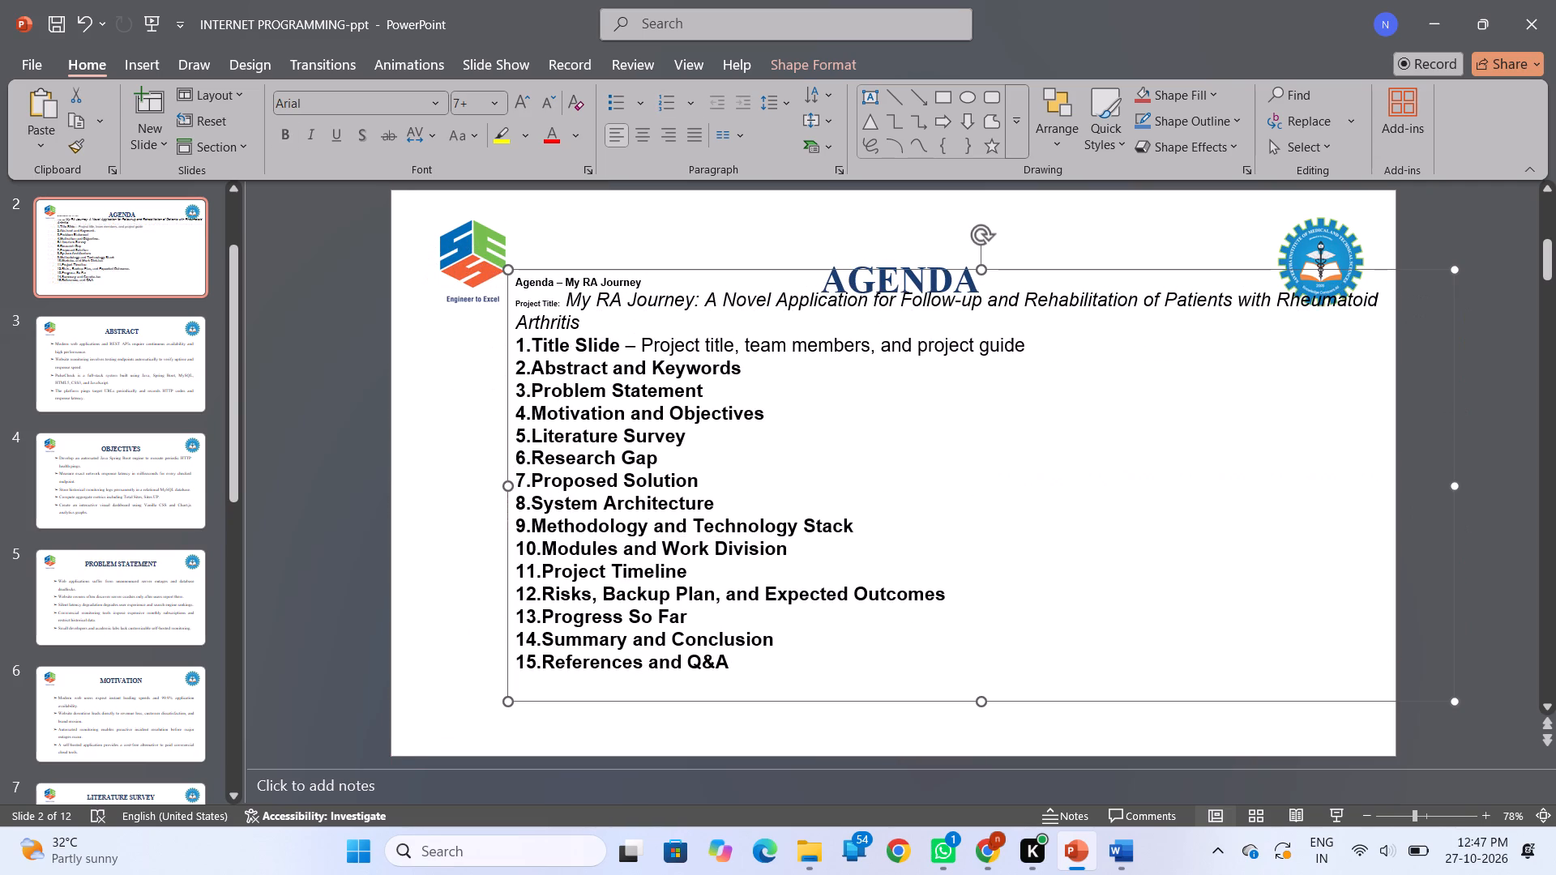
left_click_drag(518, 273, 477, 334)
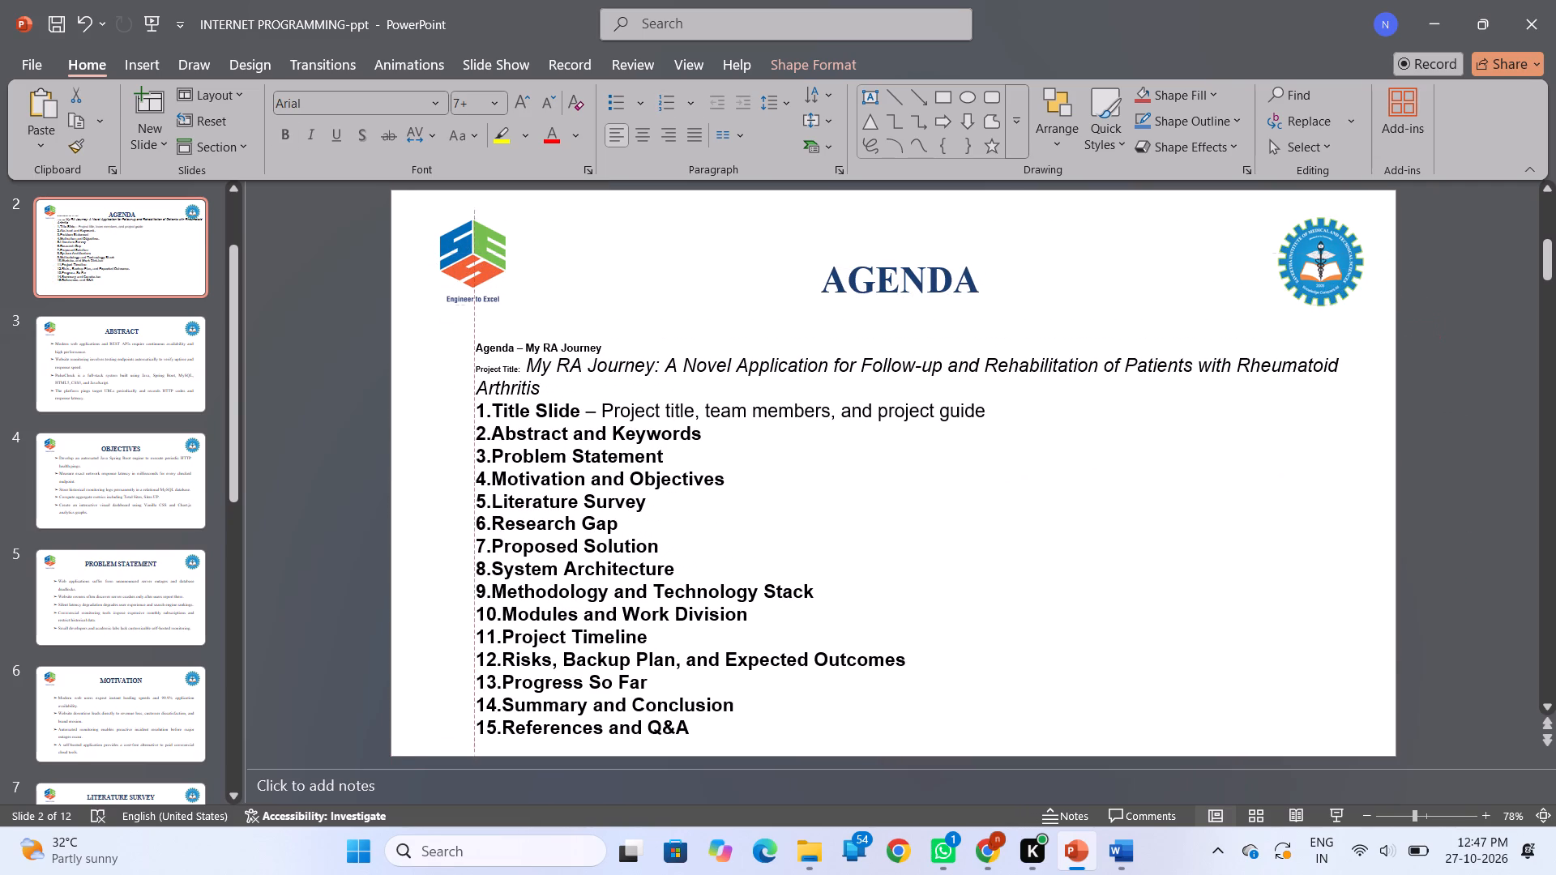
left_click_drag(477, 334, 462, 322)
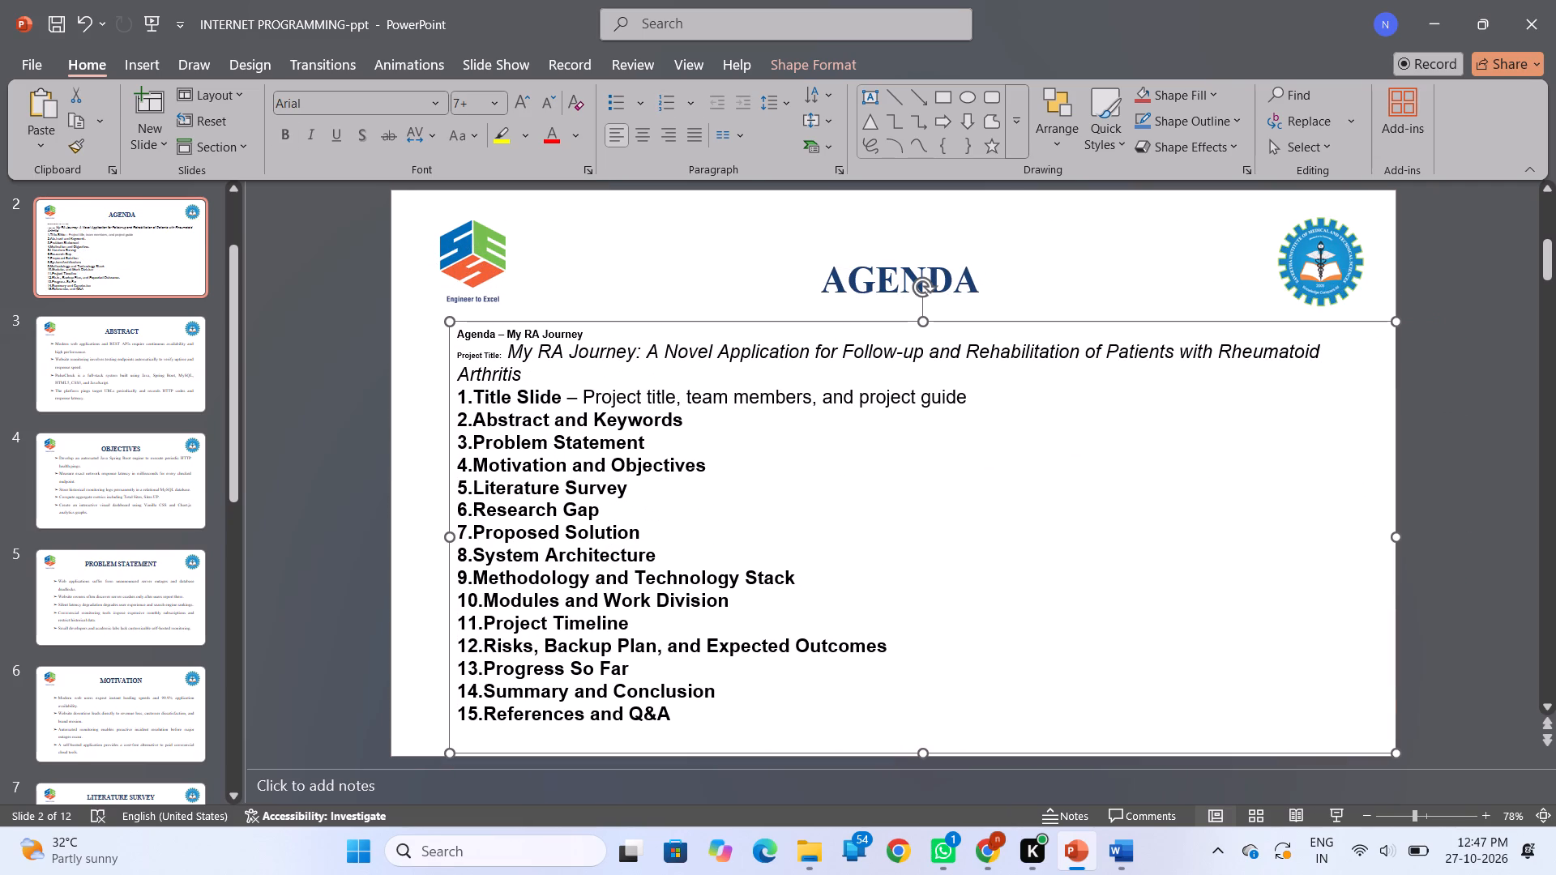
Delete the "Agenda – My RA Journey" heading and the project title lines above the numbered agenda list.
left_click_drag(578, 375, 453, 337)
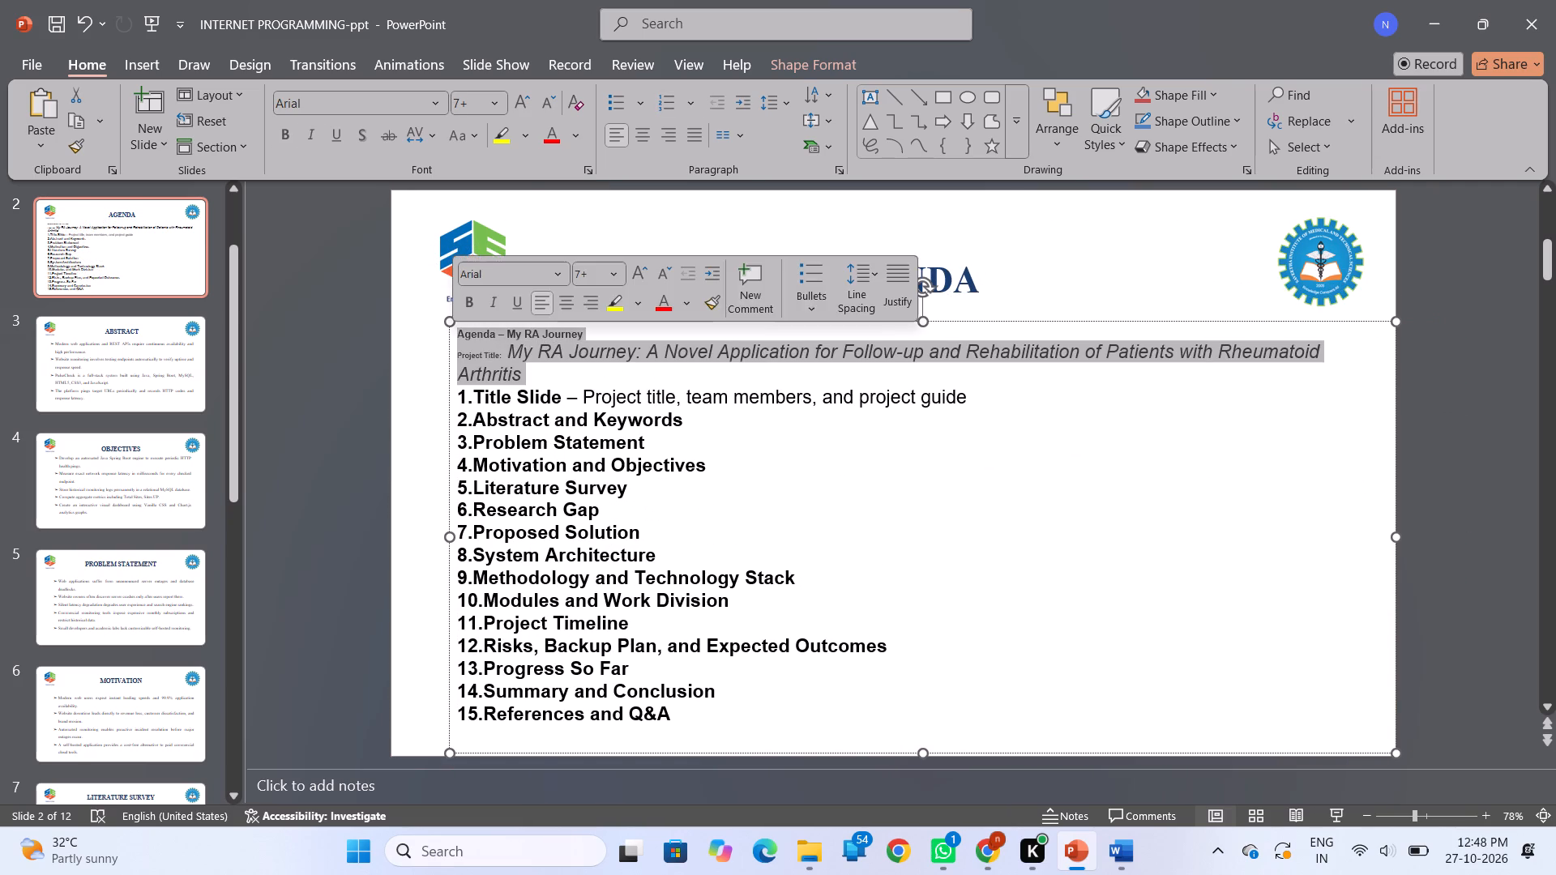
key("BackSpace")
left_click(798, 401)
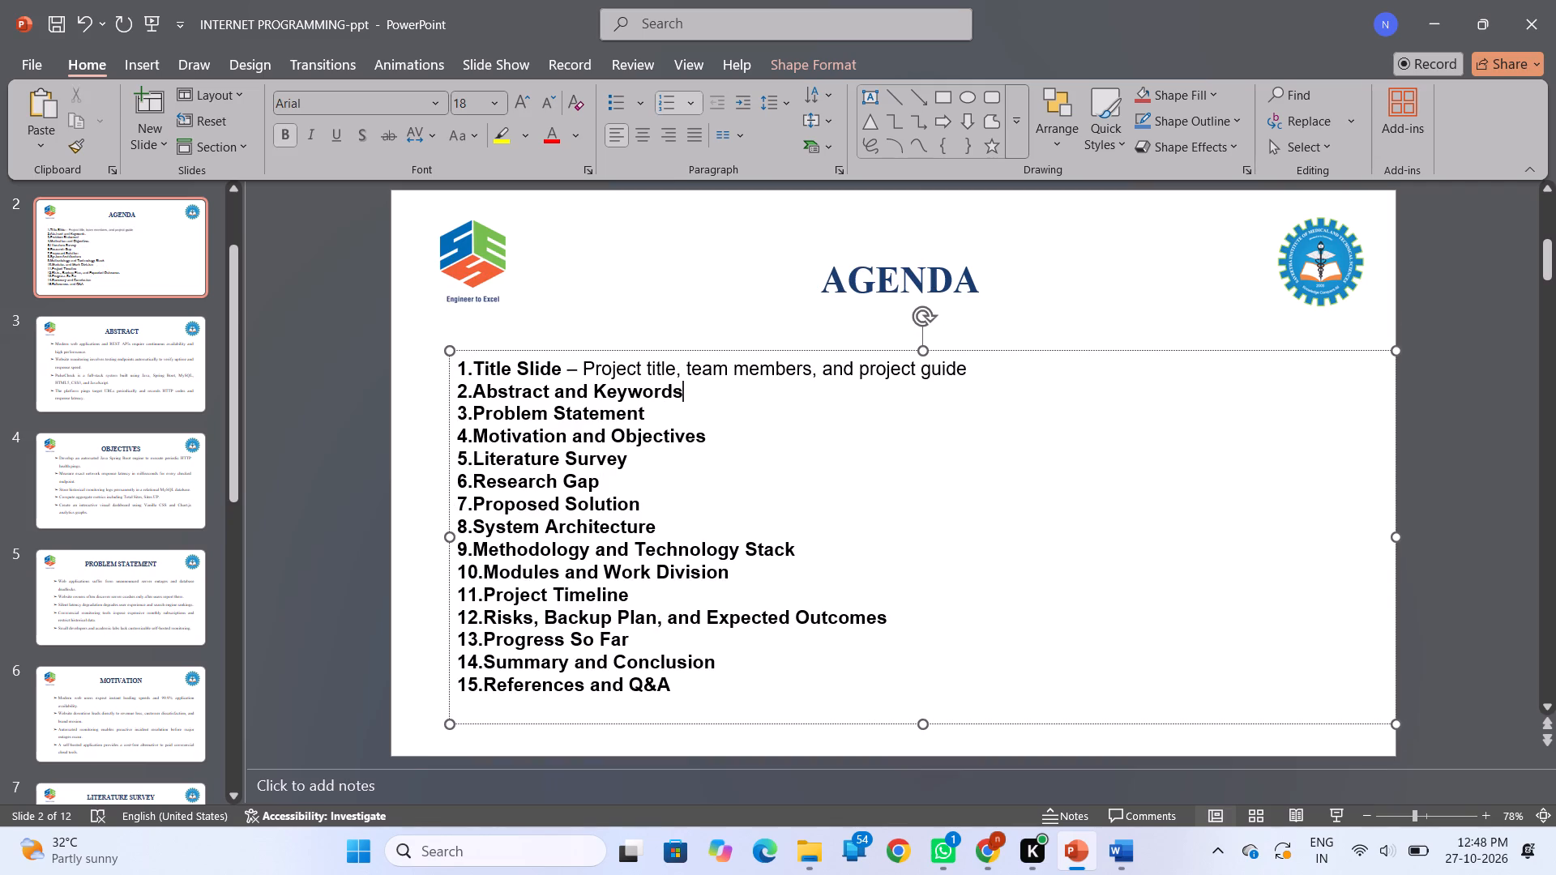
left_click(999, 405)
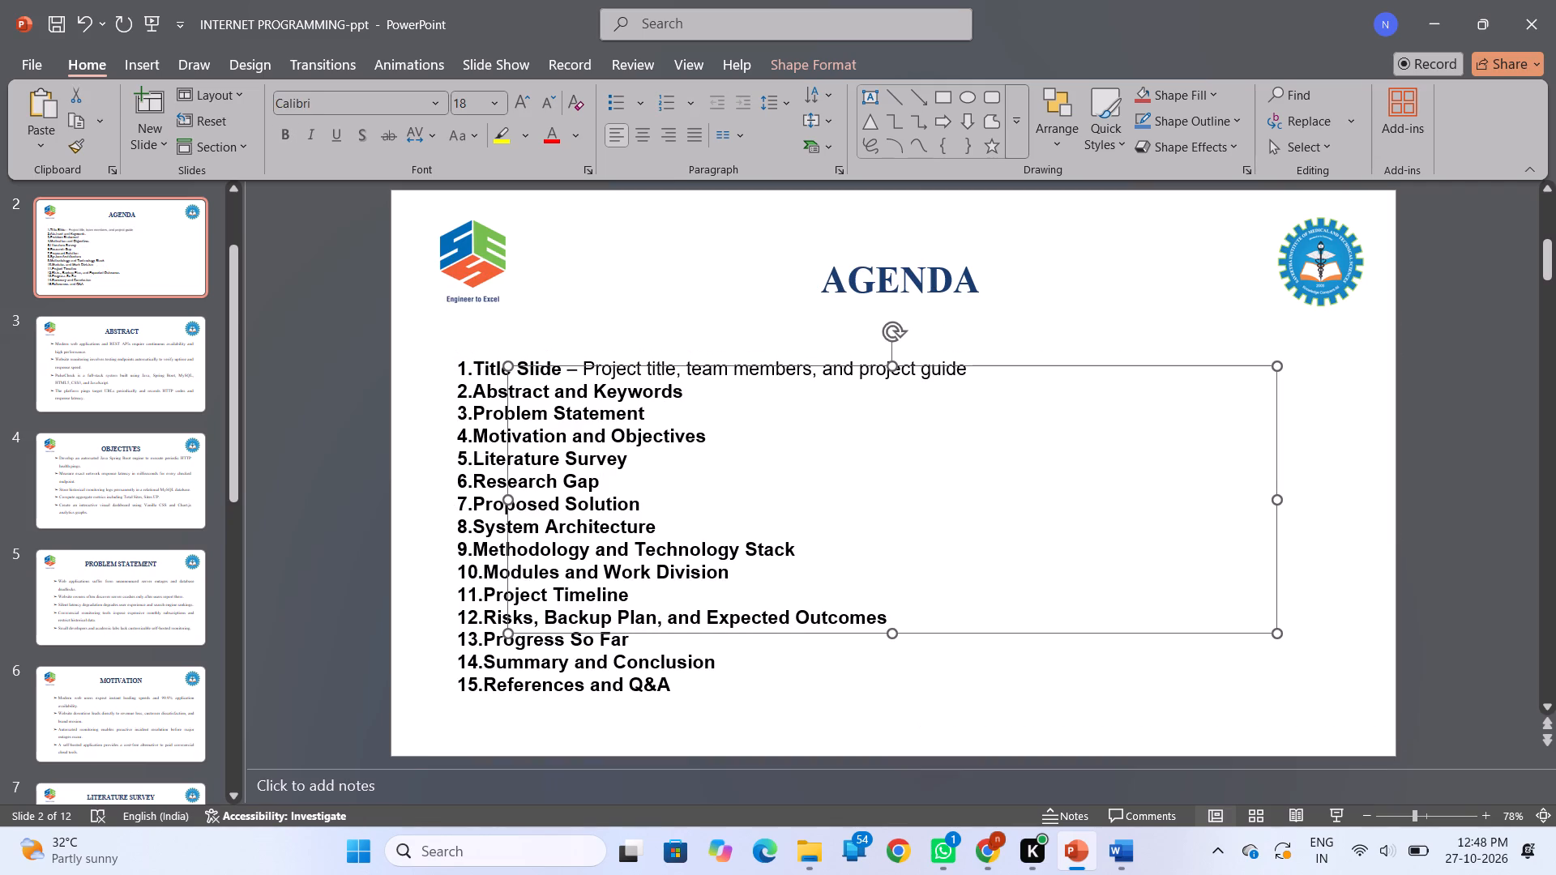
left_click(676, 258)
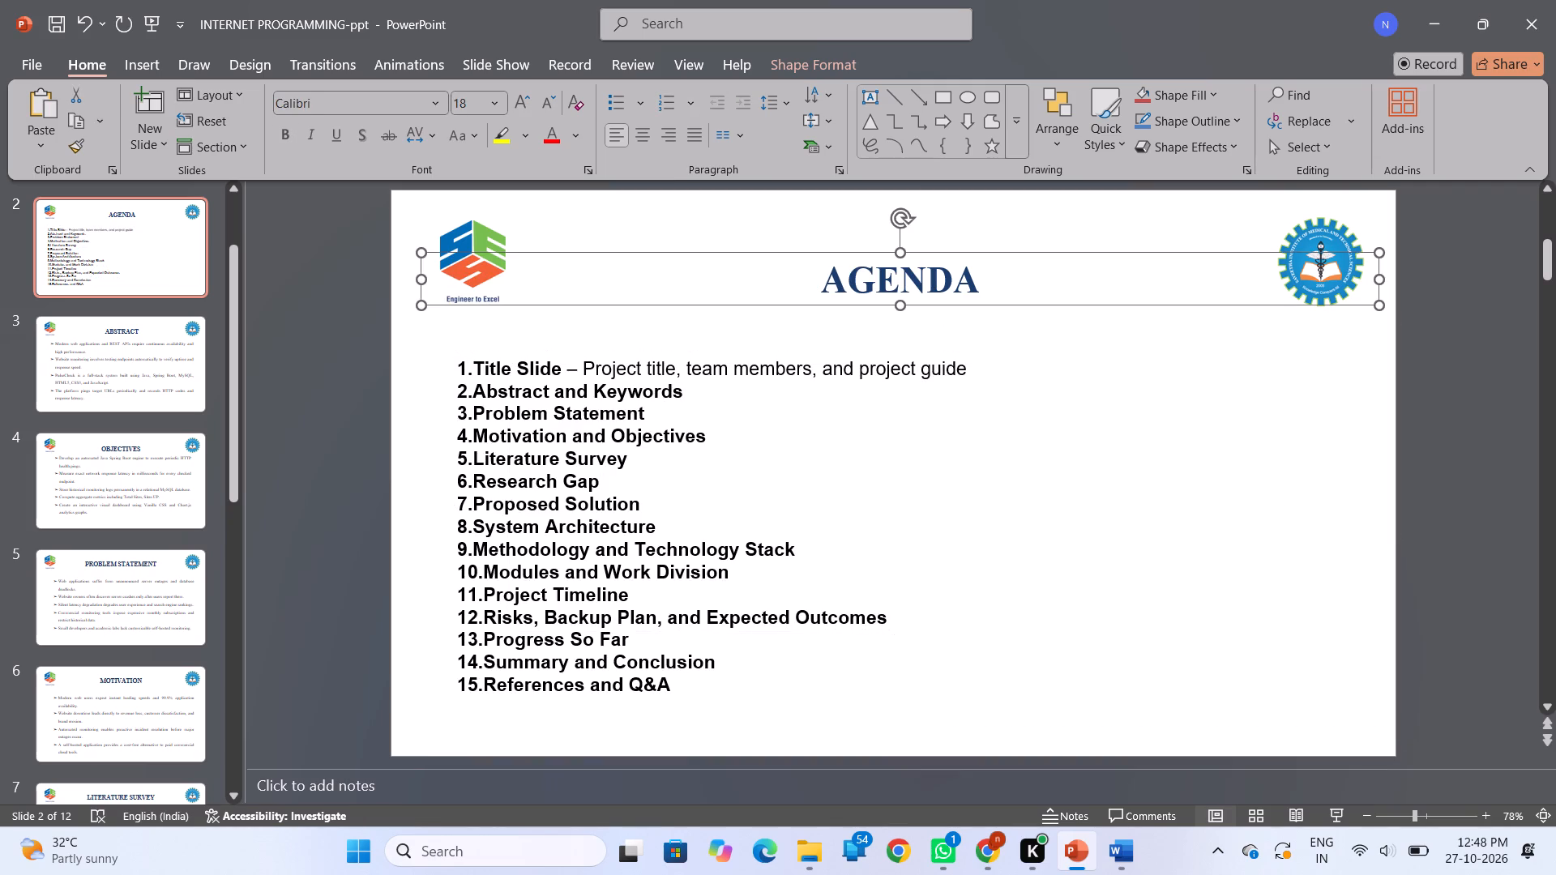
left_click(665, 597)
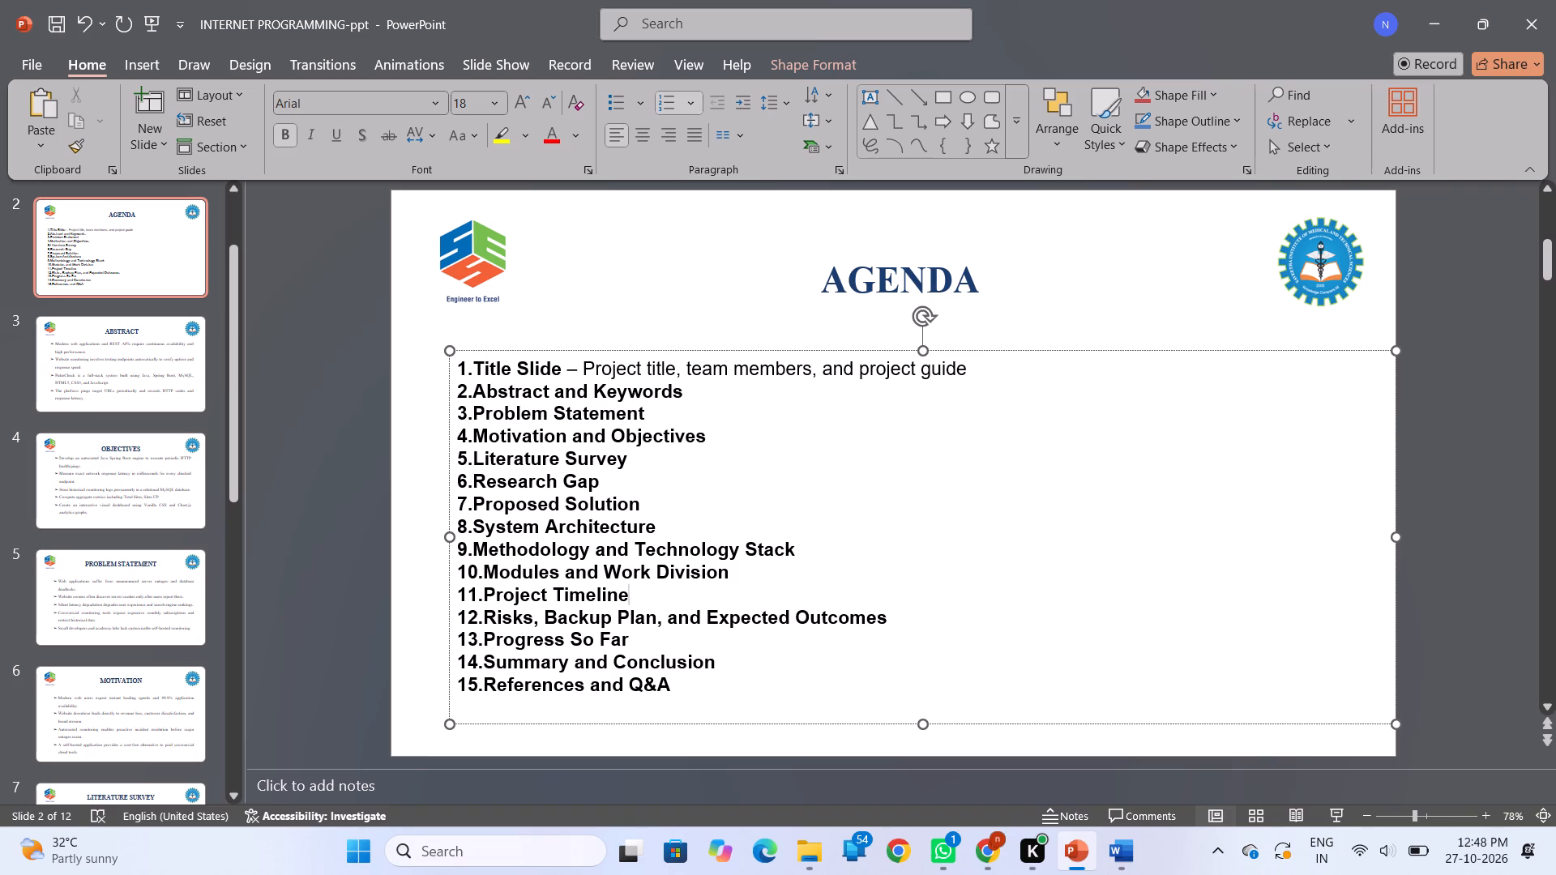
Remove the bold formatting from the whole numbered list on the Agenda slide.
left_click(686, 690)
left_click_drag(686, 690, 498, 395)
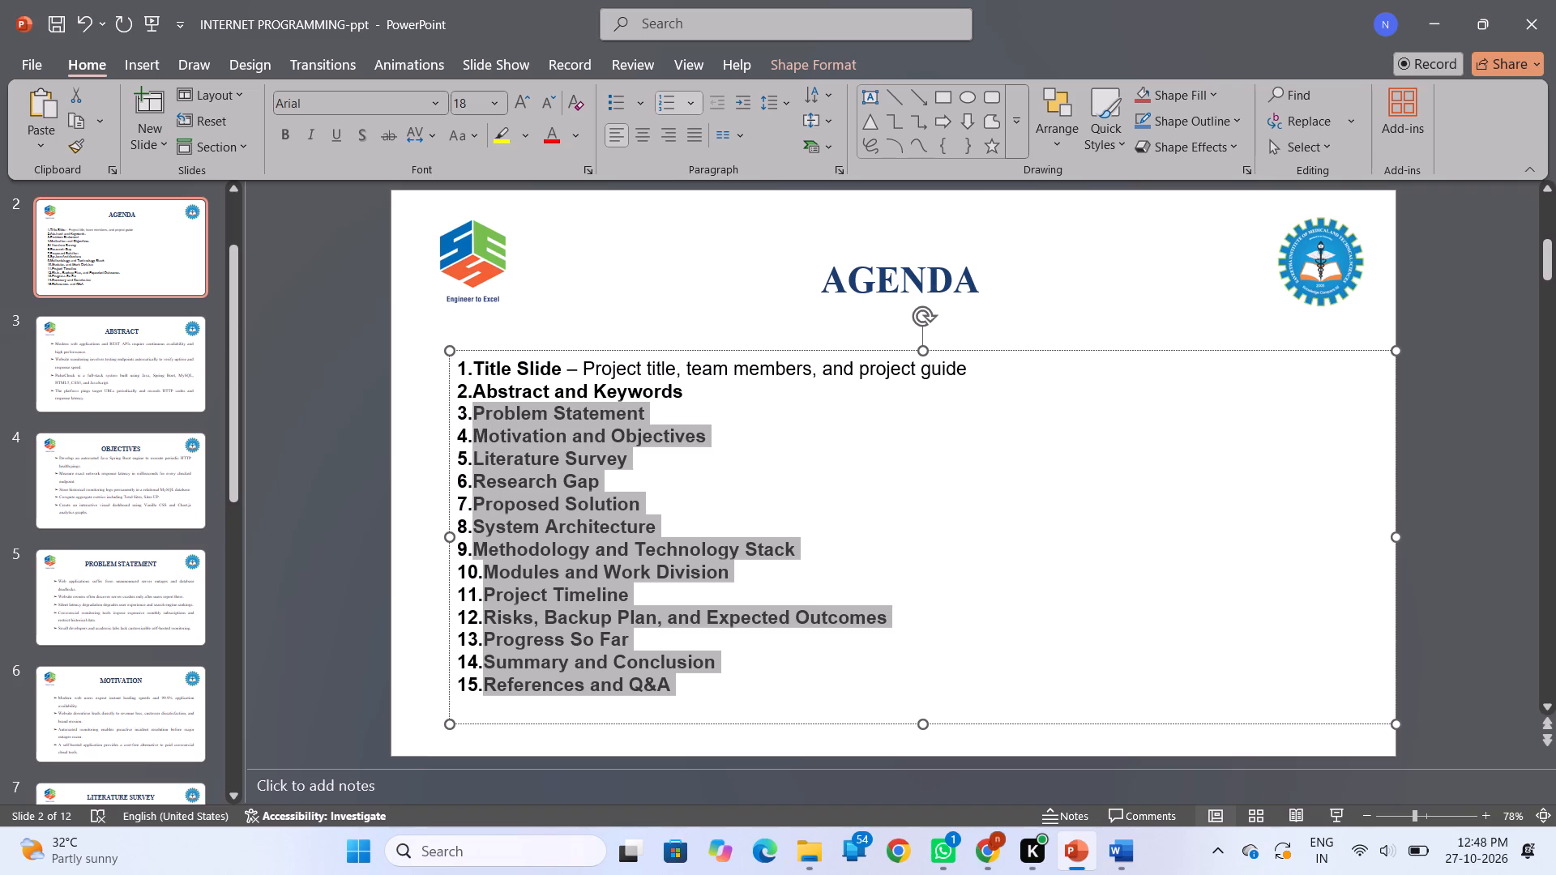
left_click_drag(498, 395, 461, 360)
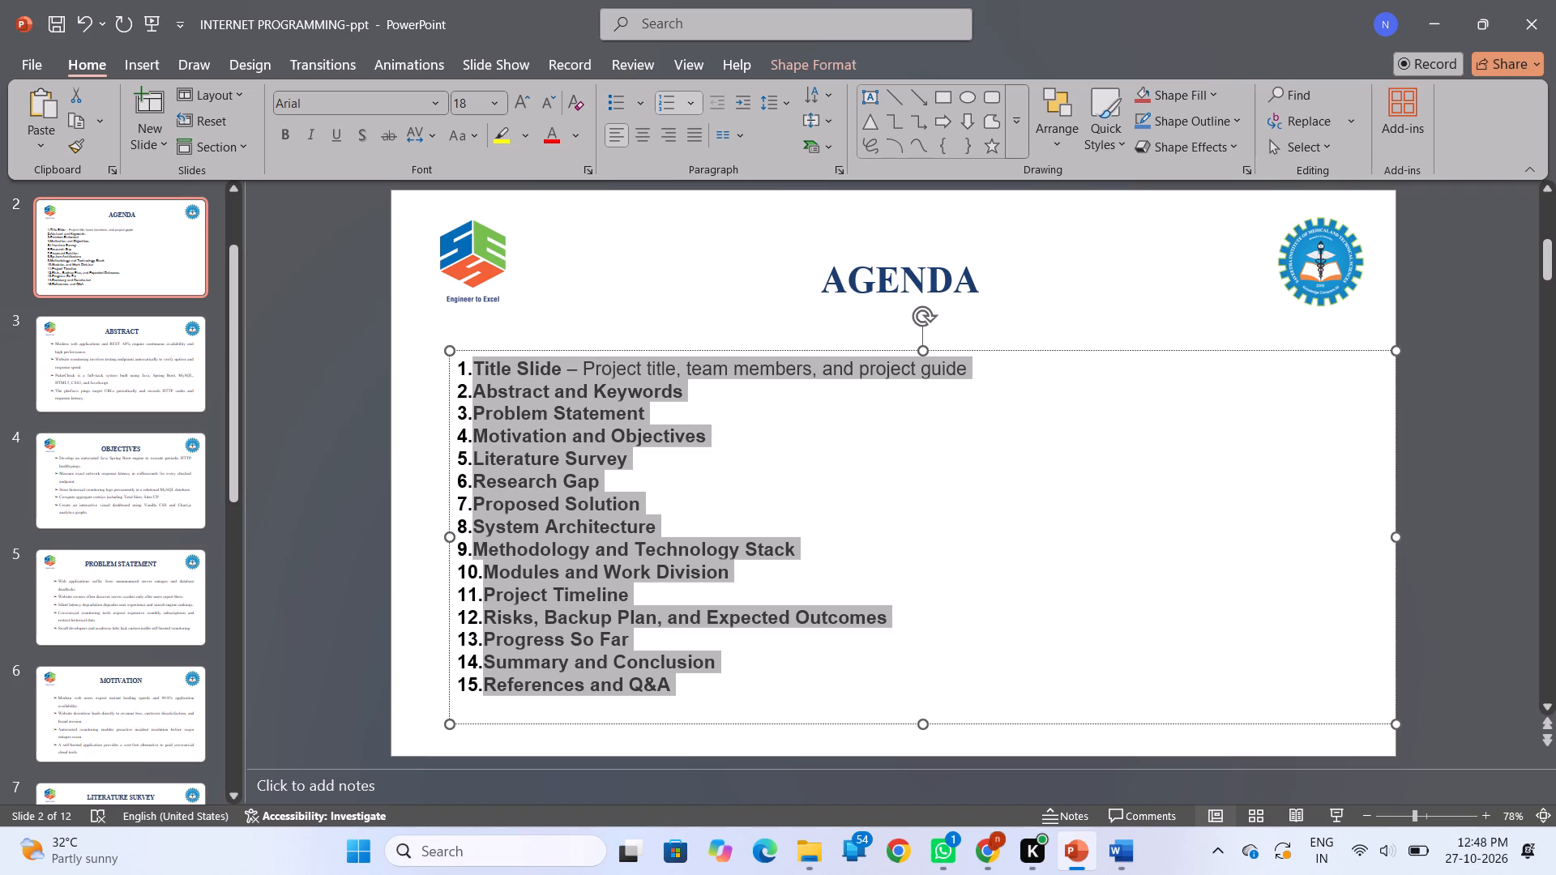
left_click_drag(461, 360, 464, 361)
left_click(830, 647)
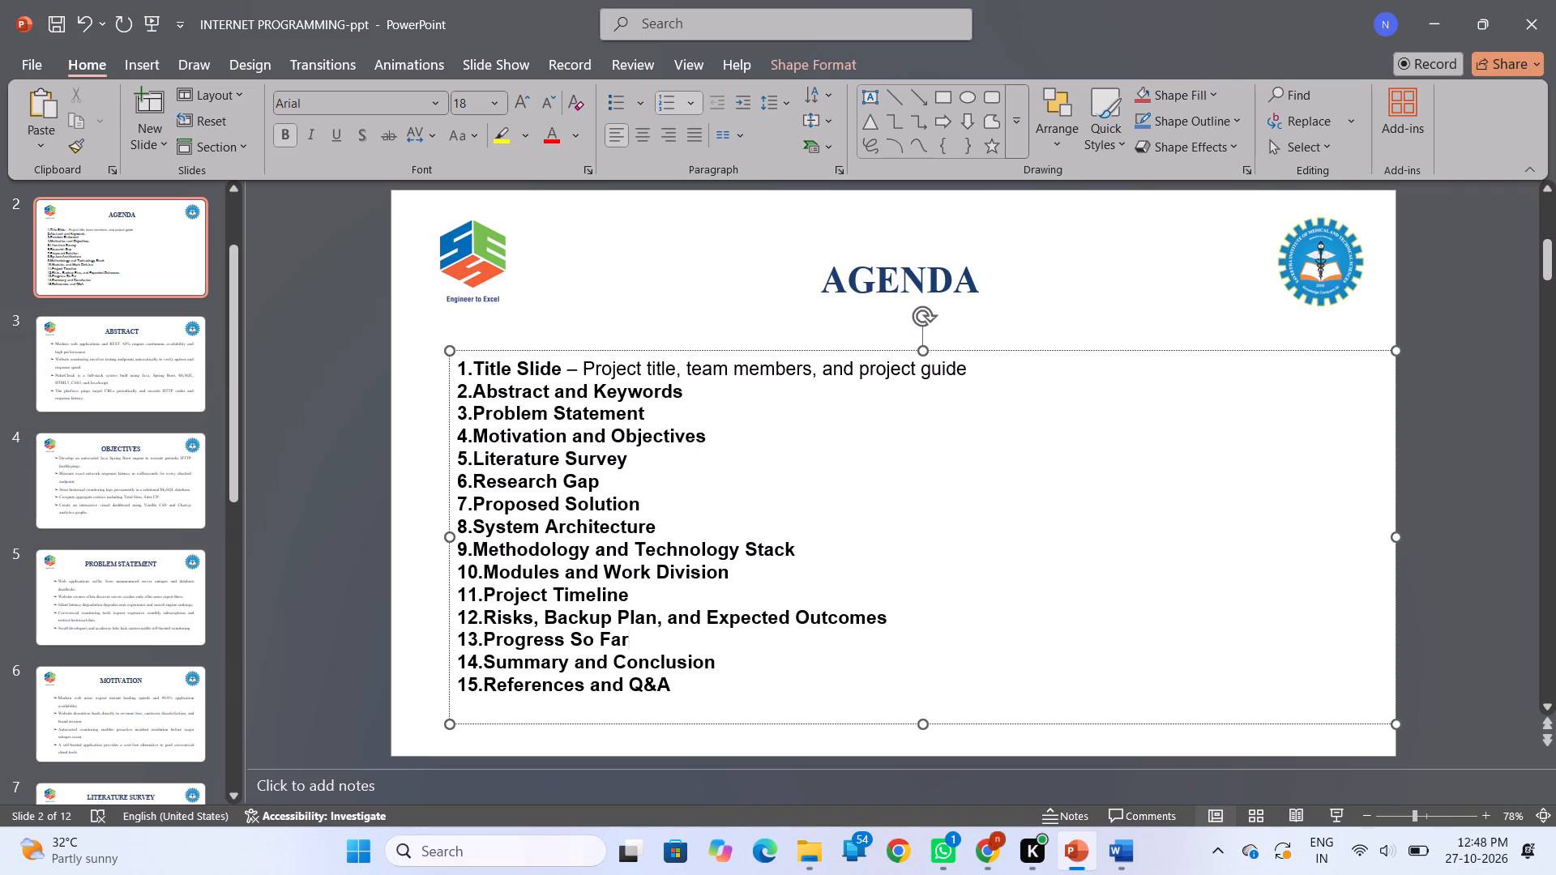
left_click(707, 677)
left_click_drag(694, 684, 481, 369)
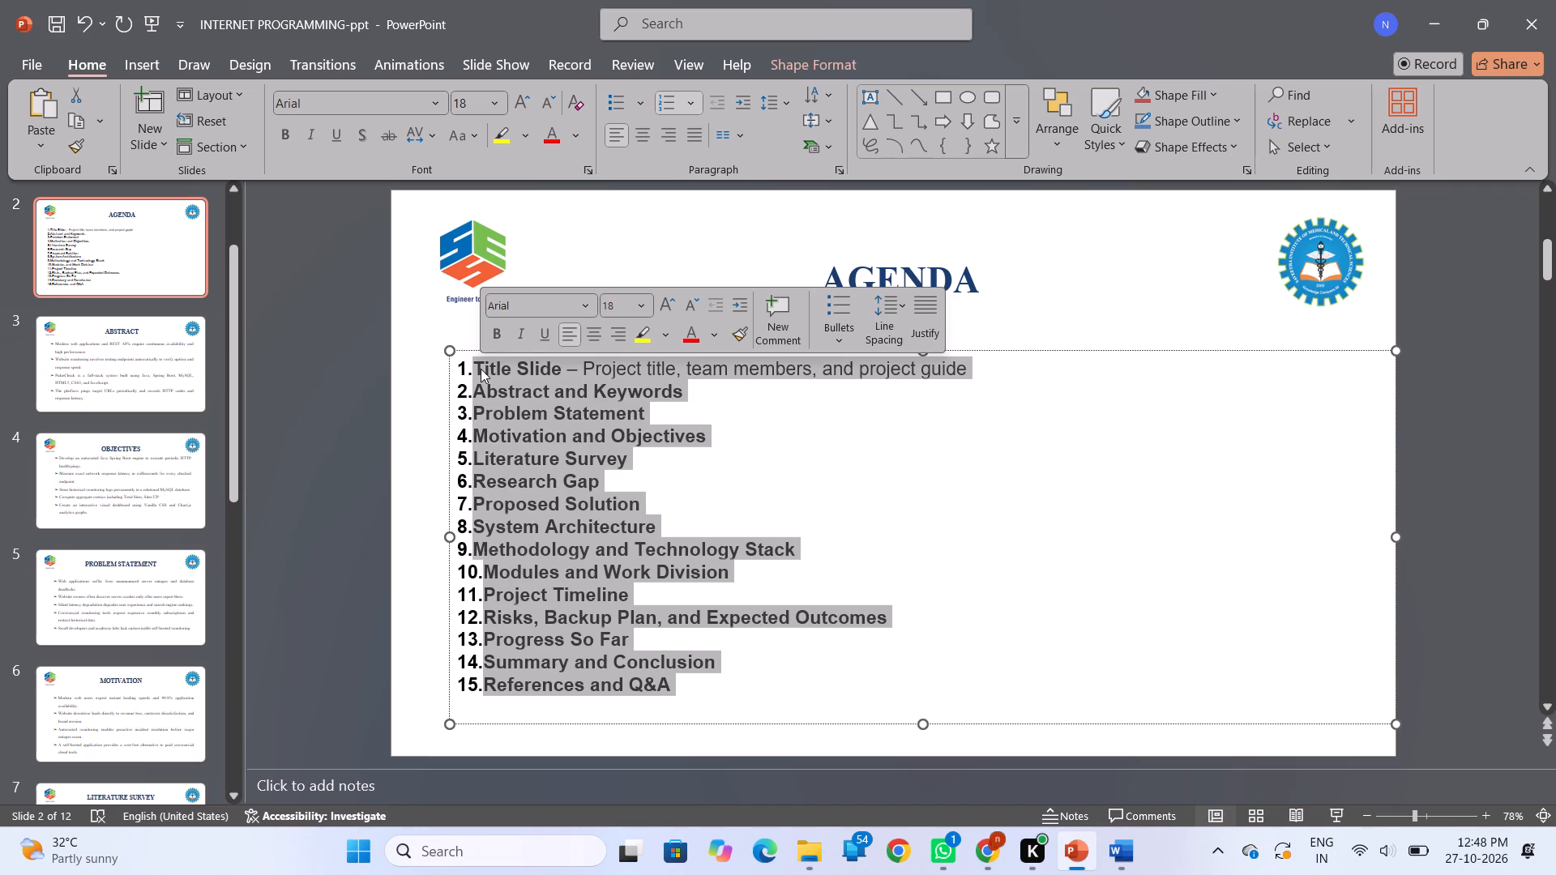
left_click(494, 340)
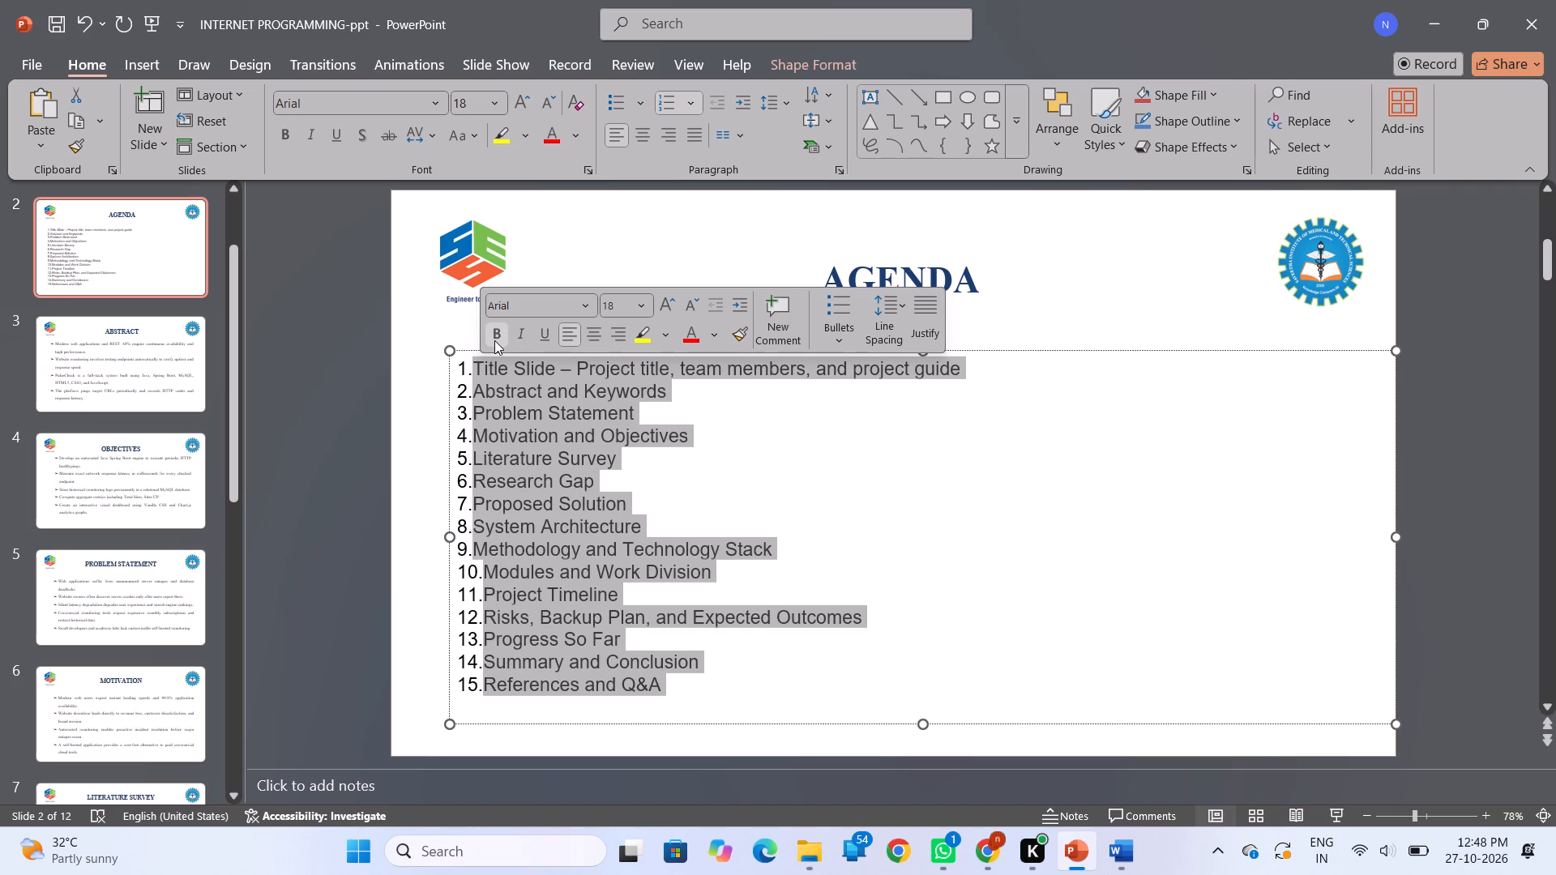
Delete the agenda items "Project Timeline", "Risks, Backup Plan, and Expected Outcomes" and "Progress So Far", including their numbers.
left_click(676, 457)
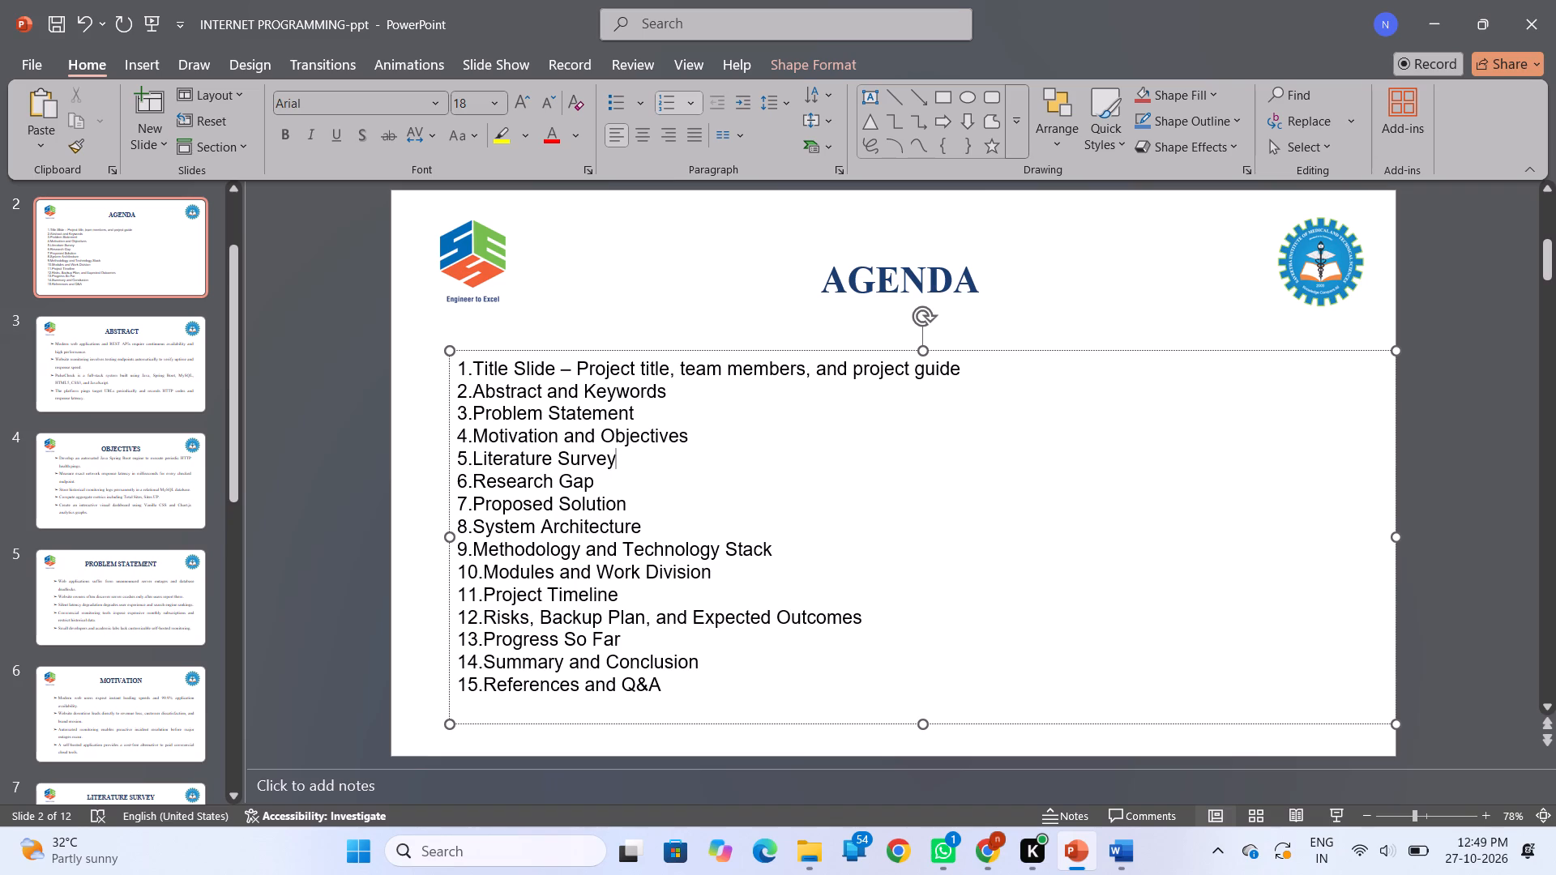
left_click(635, 592)
left_click(653, 641)
key("BackSpace")
key("BackSpace")
key("BackSpace")
key("BackSpace")
key("BackSpace")
key("BackSpace")
key("BackSpace")
key("BackSpace")
key("BackSpace")
key("BackSpace")
key("BackSpace")
key("BackSpace")
key("BackSpace")
key("BackSpace")
key("BackSpace")
key("BackSpace")
key("BackSpace")
key("BackSpace")
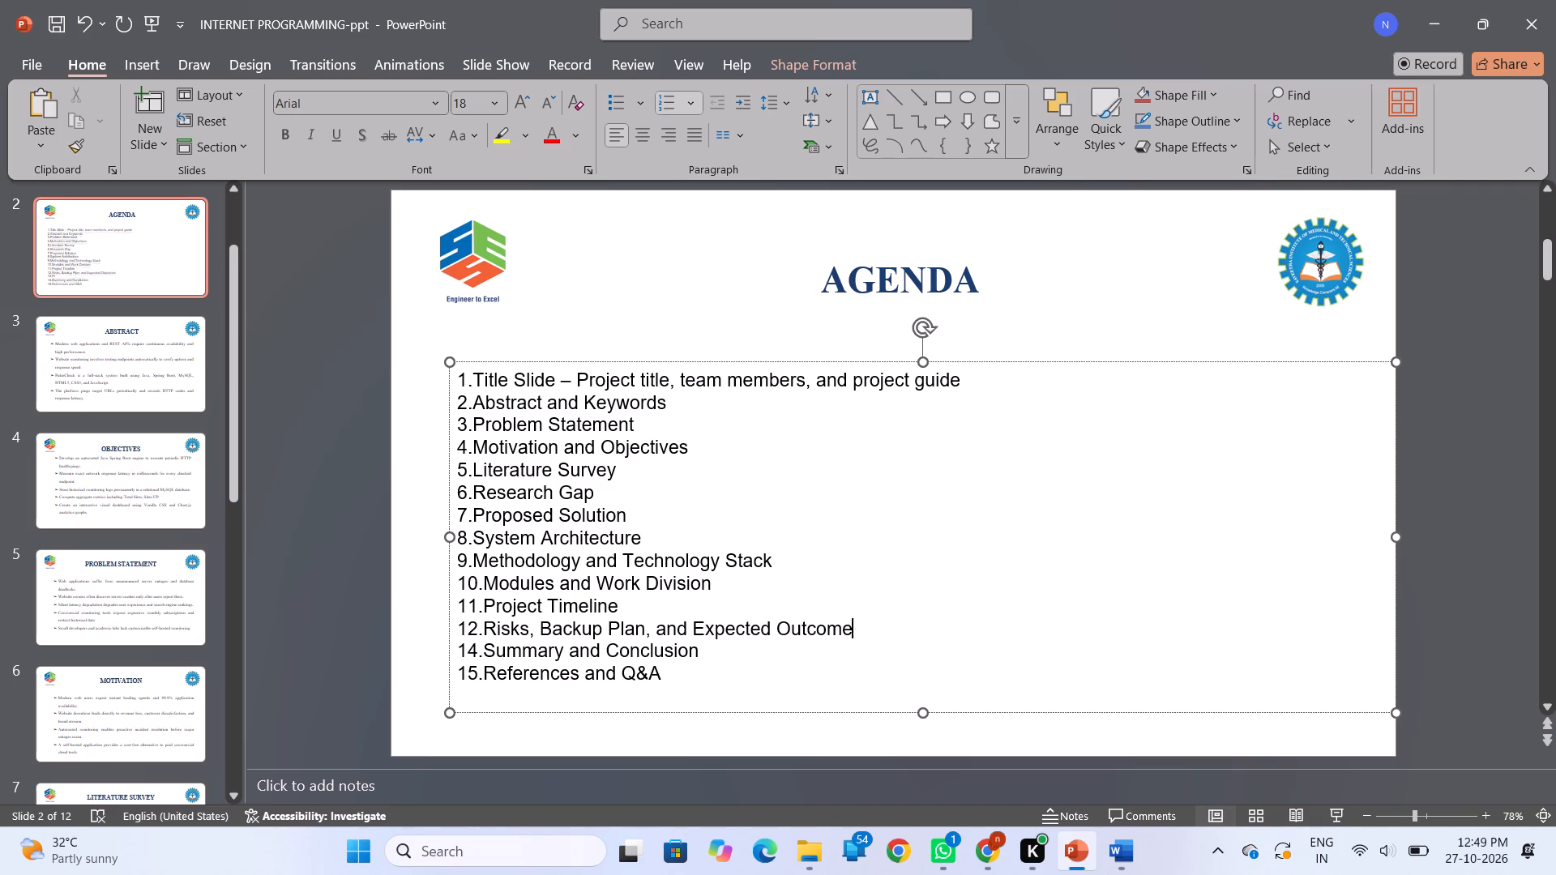
key("BackSpace")
key("BackSpace")
key("BackSpace")
key("BackSpace")
key("BackSpace")
key("BackSpace")
key("BackSpace")
key("BackSpace")
key("BackSpace")
key("BackSpace")
key("BackSpace")
key("BackSpace")
key("BackSpace")
key("BackSpace")
key("BackSpace")
key("BackSpace")
key("BackSpace")
key("BackSpace")
key("BackSpace")
key("BackSpace")
key("BackSpace")
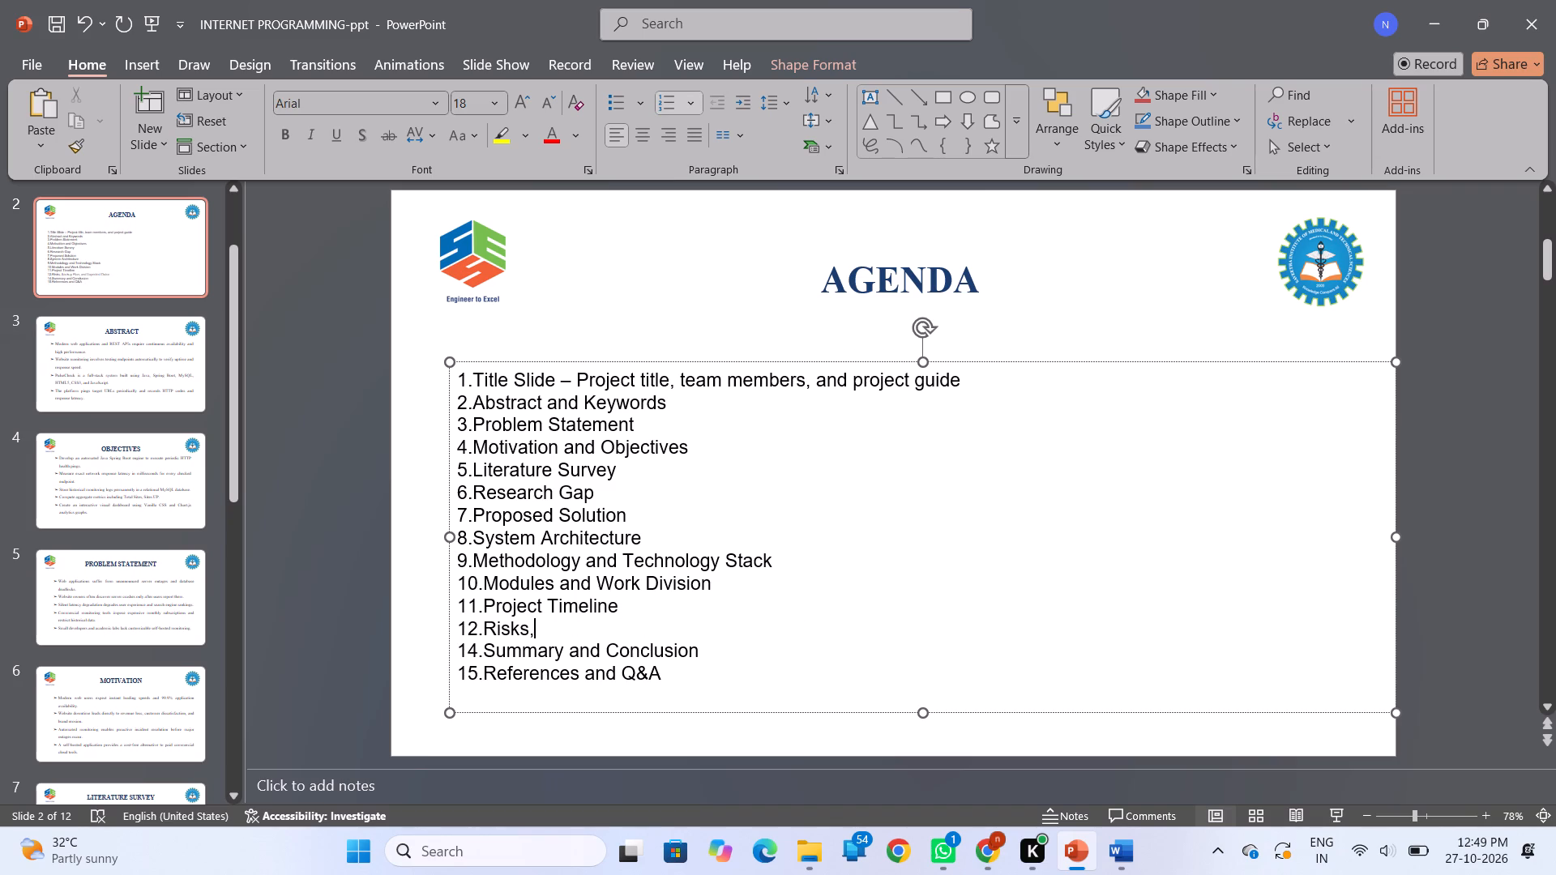
key("BackSpace")
key("BackSpace")
key("BackSpace")
key("BackSpace")
key("BackSpace")
key("BackSpace")
key("BackSpace")
key("BackSpace")
key("BackSpace")
key("BackSpace")
key("BackSpace")
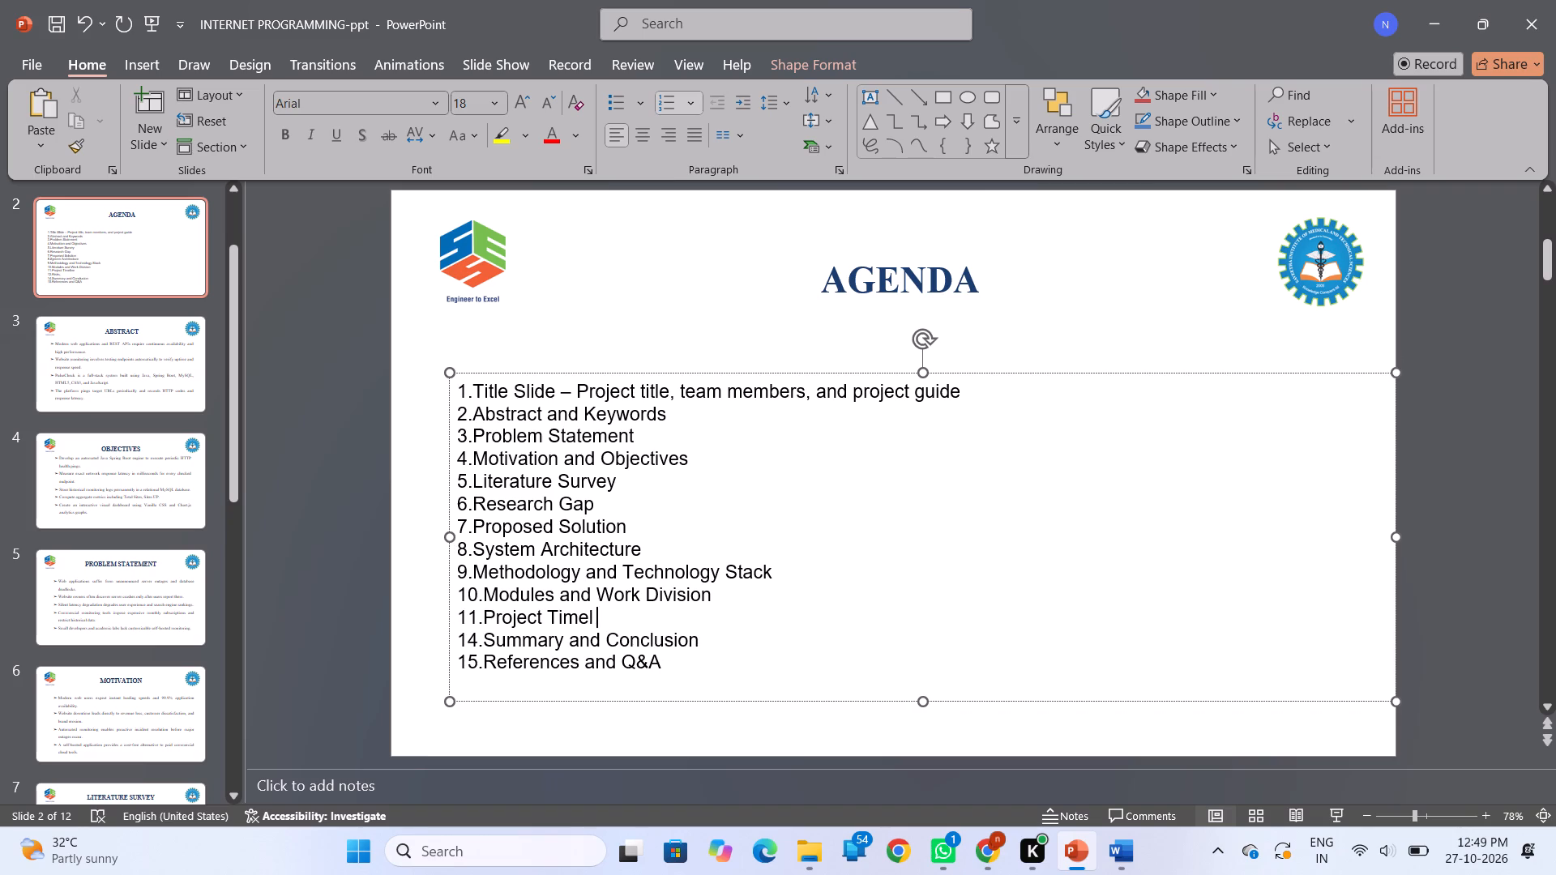
key("BackSpace")
key("BackSpace")
key("BackSpace")
key("BackSpace")
key("BackSpace")
key("BackSpace")
key("BackSpace")
key("BackSpace")
key("BackSpace")
key("BackSpace")
key("BackSpace")
key("BackSpace")
key("BackSpace")
key("BackSpace")
key("BackSpace")
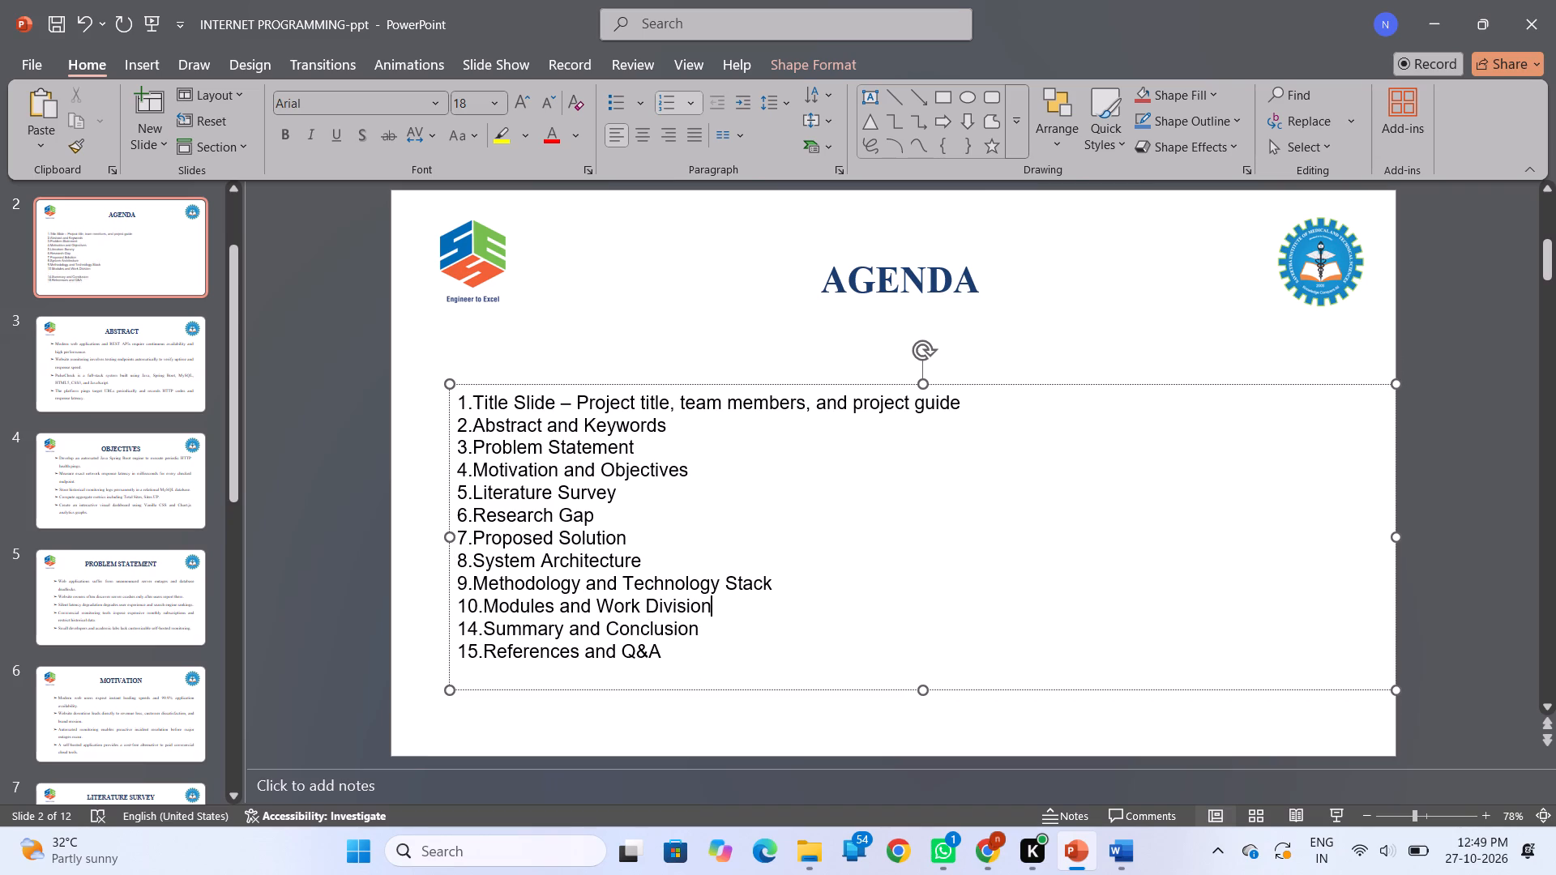
Renumber the agenda item "Summary and Conclusion" as 11.
key("Down")
key("Left")
key("Left")
key("Left")
key("Left")
key("Left")
key("Left")
key("Left")
key("Left")
key("Left")
key("Left")
key("Left")
key("Left")
key("Left")
key("Left")
key("Left")
key("Left")
key("Left")
key("Left")
key("Left")
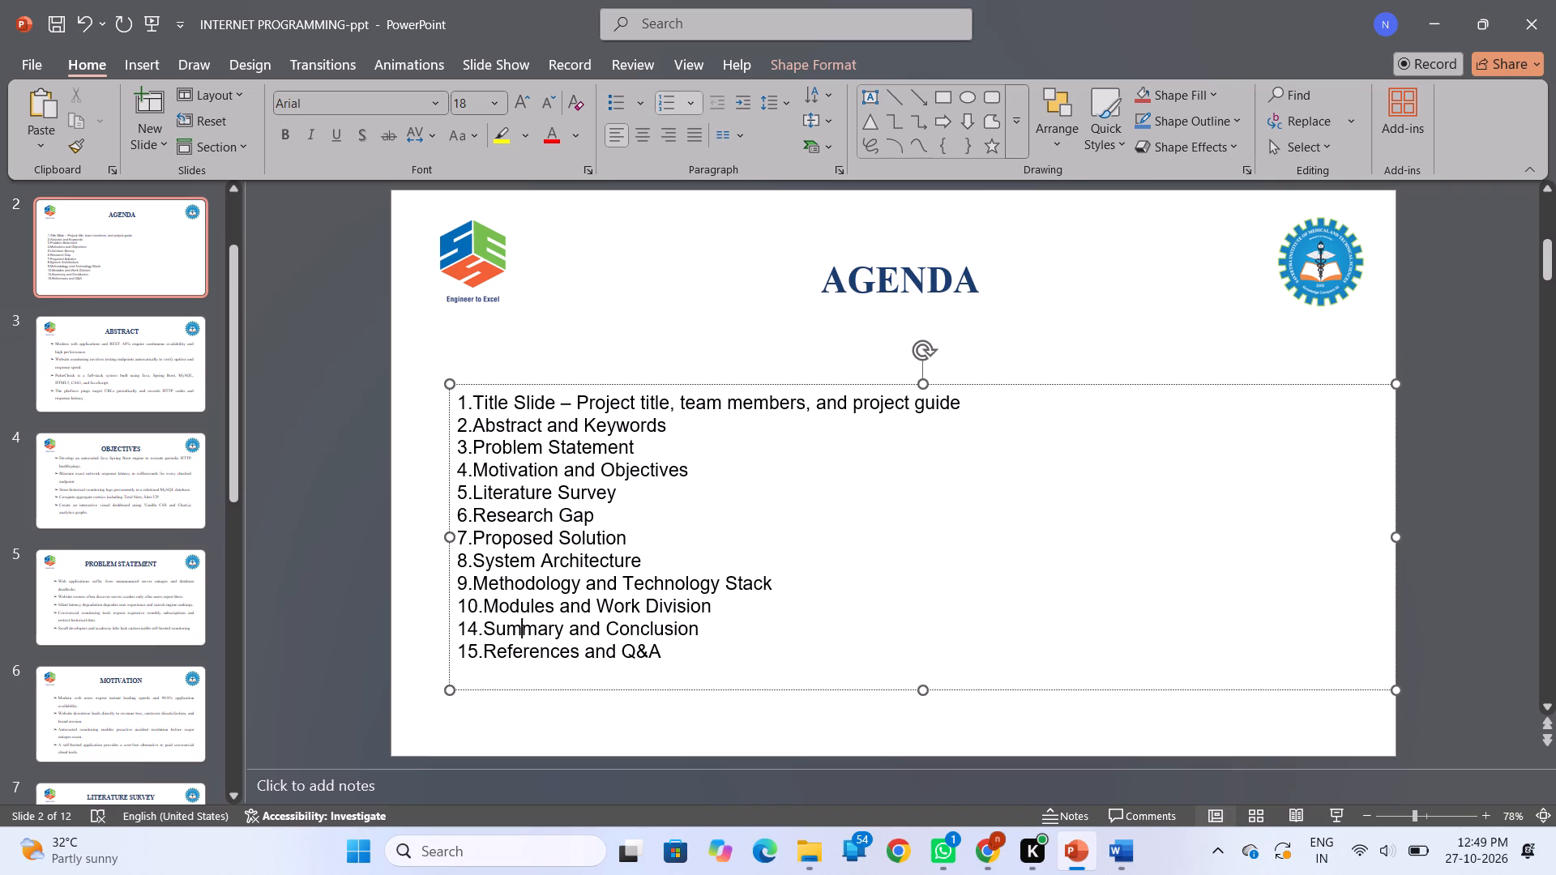
key("Left")
key("Left")
key("Left")
key("Left")
key("Down")
key("Left")
key("Left")
key("Left")
key("Left")
key("Left")
key("Left")
key("Left")
key("Left")
key("Left")
key("Left")
key("Left")
key("Left")
key("Left")
key("Left")
key("Left")
key("Left")
key("Left")
key("Left")
key("Left")
key("Left")
key("Left")
key("Left")
key("Left")
key("Left")
key("Down")
key("Left")
key("Left")
key("Left")
key("Left")
key("Left")
key("Left")
key("Left")
key("Left")
key("Left")
key("Left")
key("Left")
key("Left")
key("Left")
key("Left")
key("Left")
key("Left")
key("Left")
key("Left")
key("Left")
key("Left")
key("Left")
key("Left")
key("Left")
key("Down")
key("Left")
key("Left")
key("Left")
key("Left")
key("Left")
key("Left")
key("Left")
key("Left")
key("Left")
key("Left")
key("Left")
key("Left")
key("Left")
key("Left")
key("Left")
key("Left")
key("Left")
key("Left")
key("Left")
key("Left")
key("BackSpace")
key("BackSpace")
key("Return")
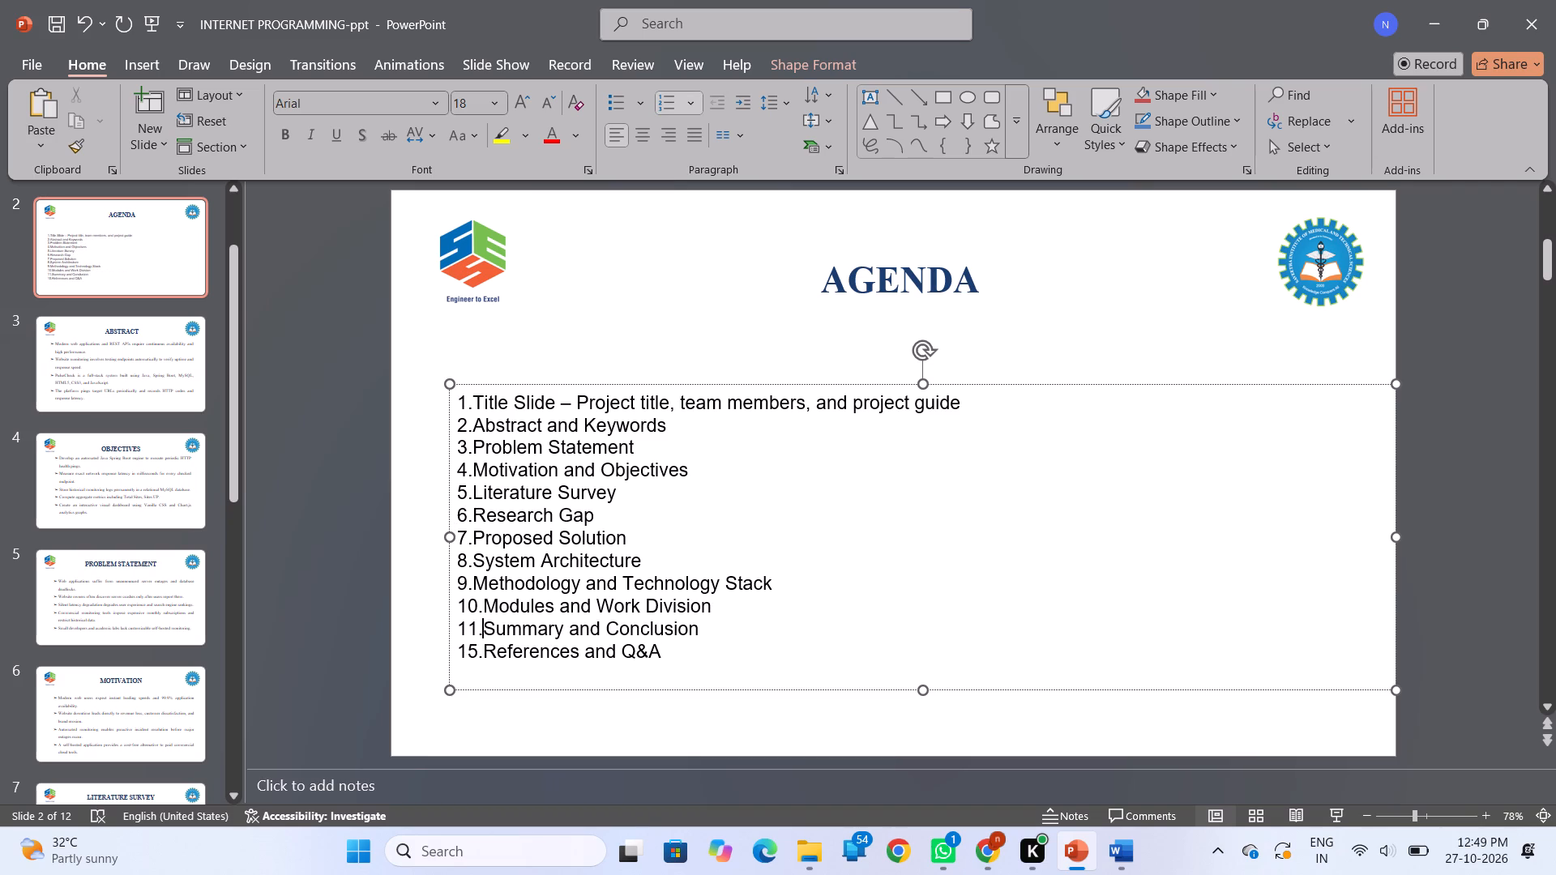
Renumber the last agenda item, "References and Q&A", as 12.
key("Down")
key("Left")
key("Down")
key("Left")
key("Left")
key("Left")
key("Left")
key("Left")
key("Left")
key("Left")
key("Left")
key("Left")
key("Left")
key("Left")
key("Left")
key("Left")
key("Left")
key("Left")
key("Left")
key("Left")
key("Left")
key("BackSpace")
type("12")
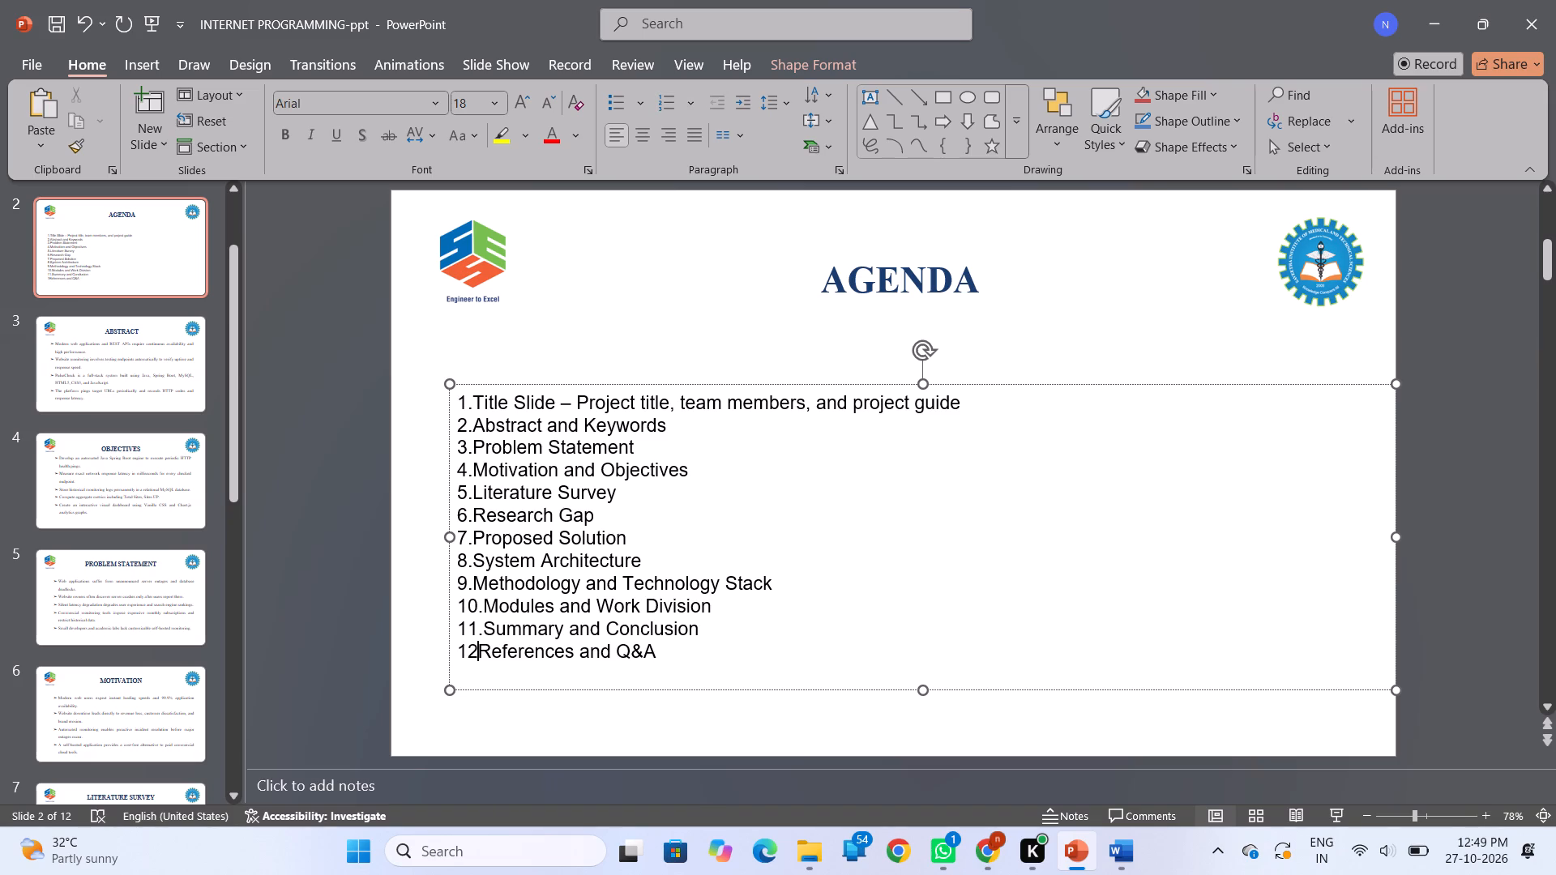
key("period")
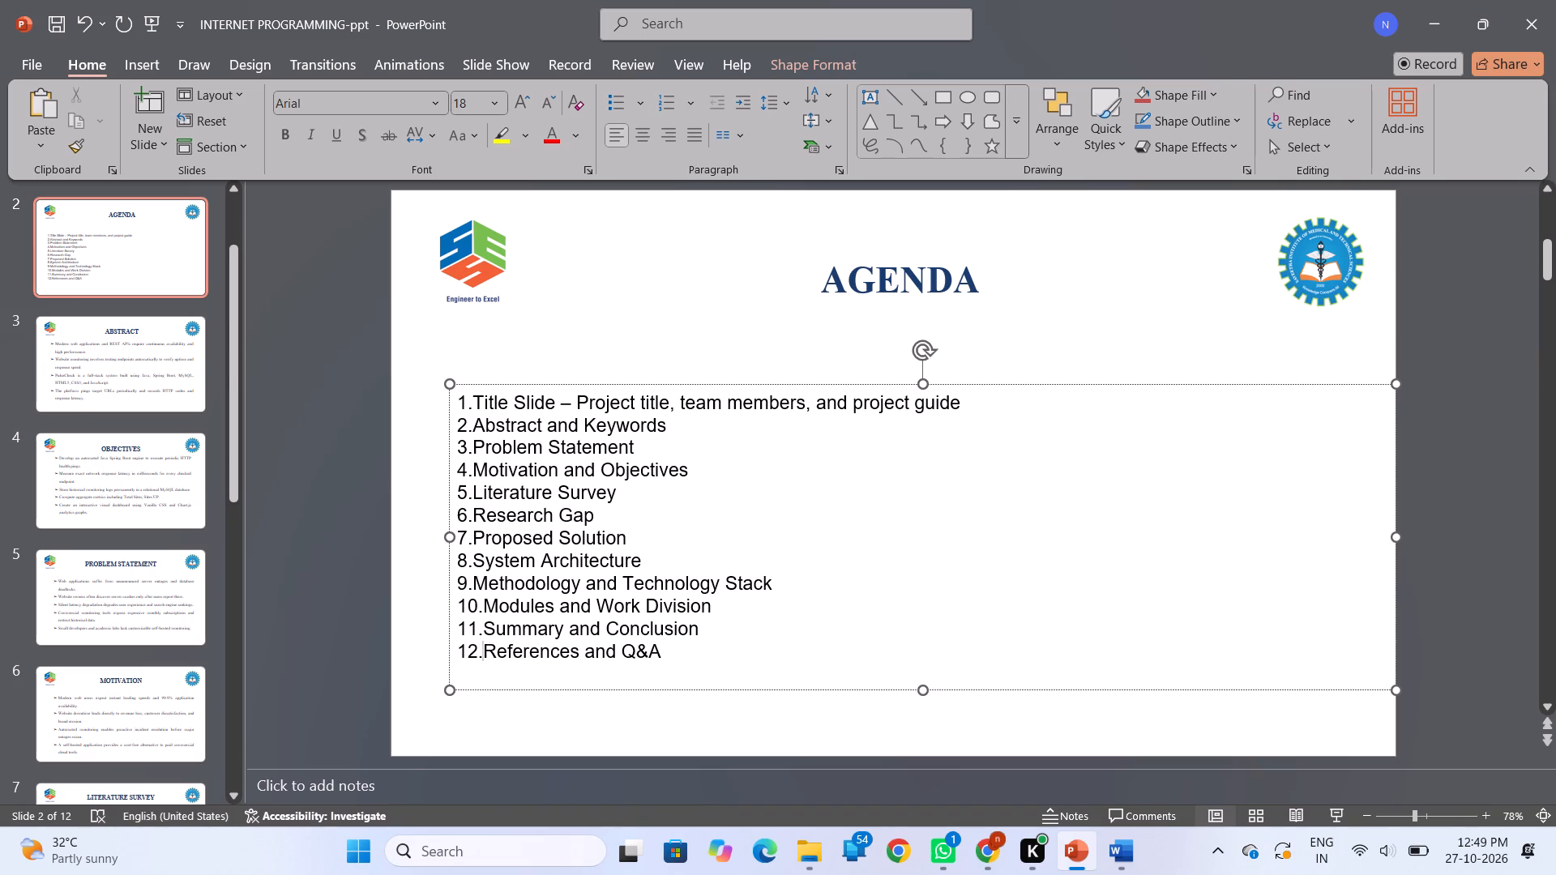
Set the line spacing of the whole numbered agenda list to 1.5.
left_click(665, 657)
left_click_drag(665, 657, 496, 421)
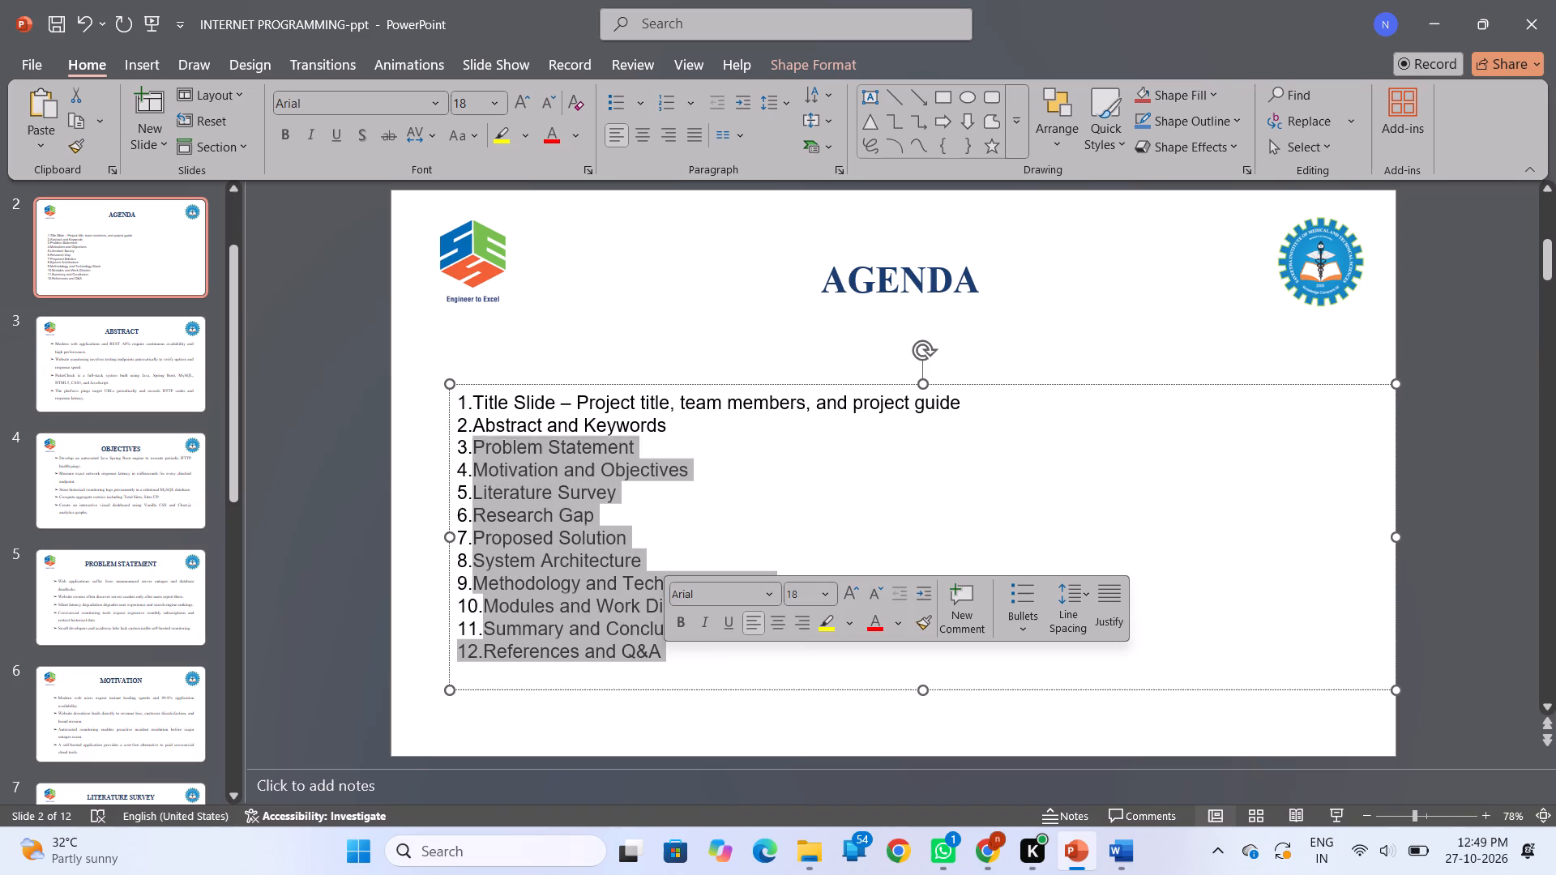
left_click_drag(496, 421, 480, 406)
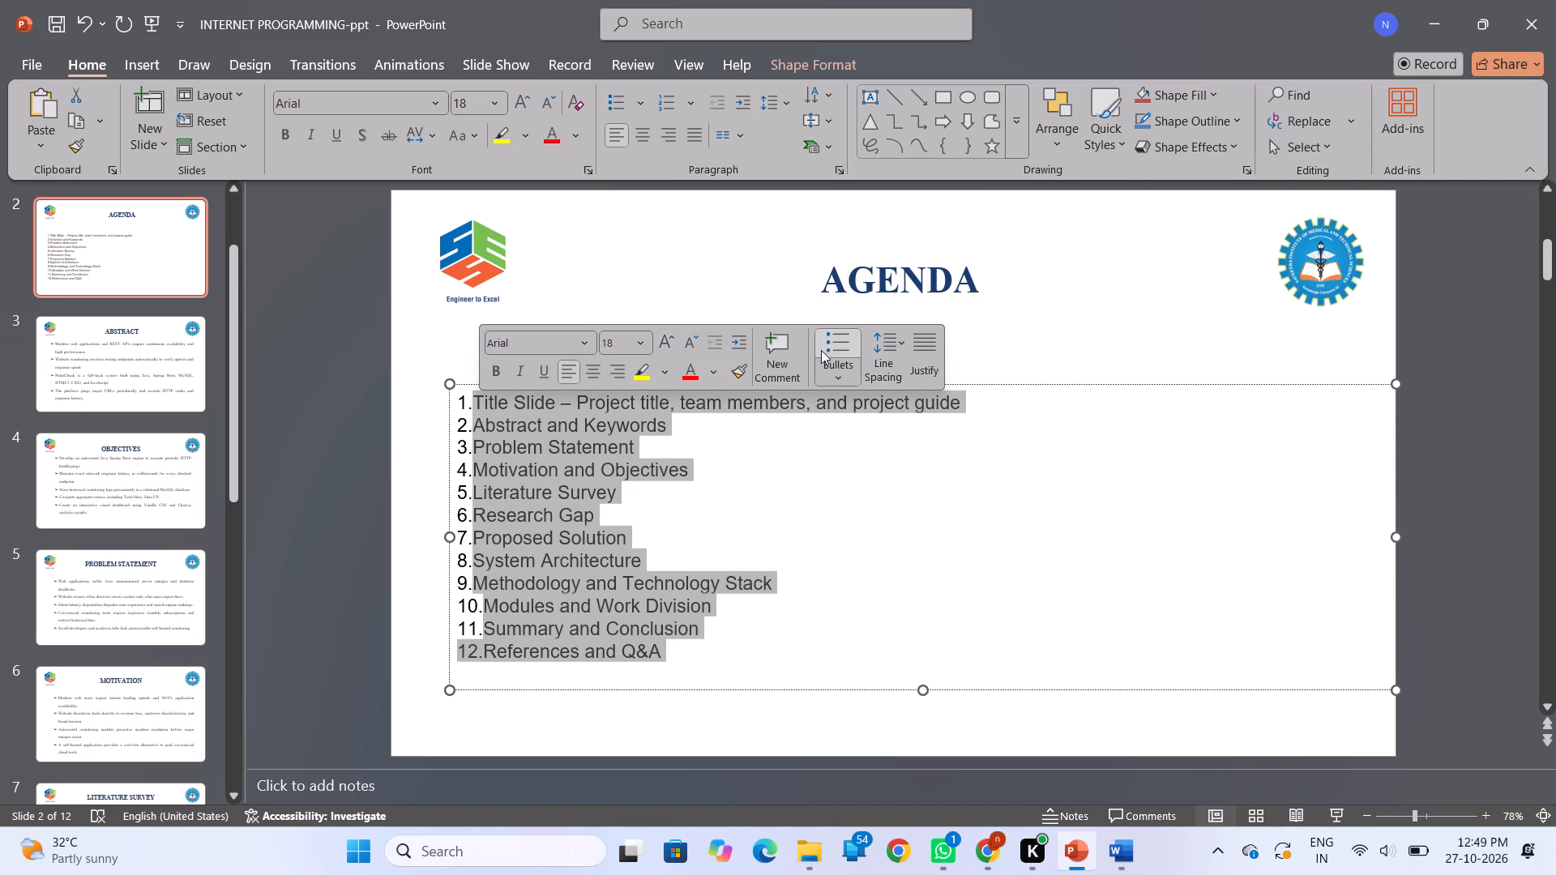
left_click(841, 379)
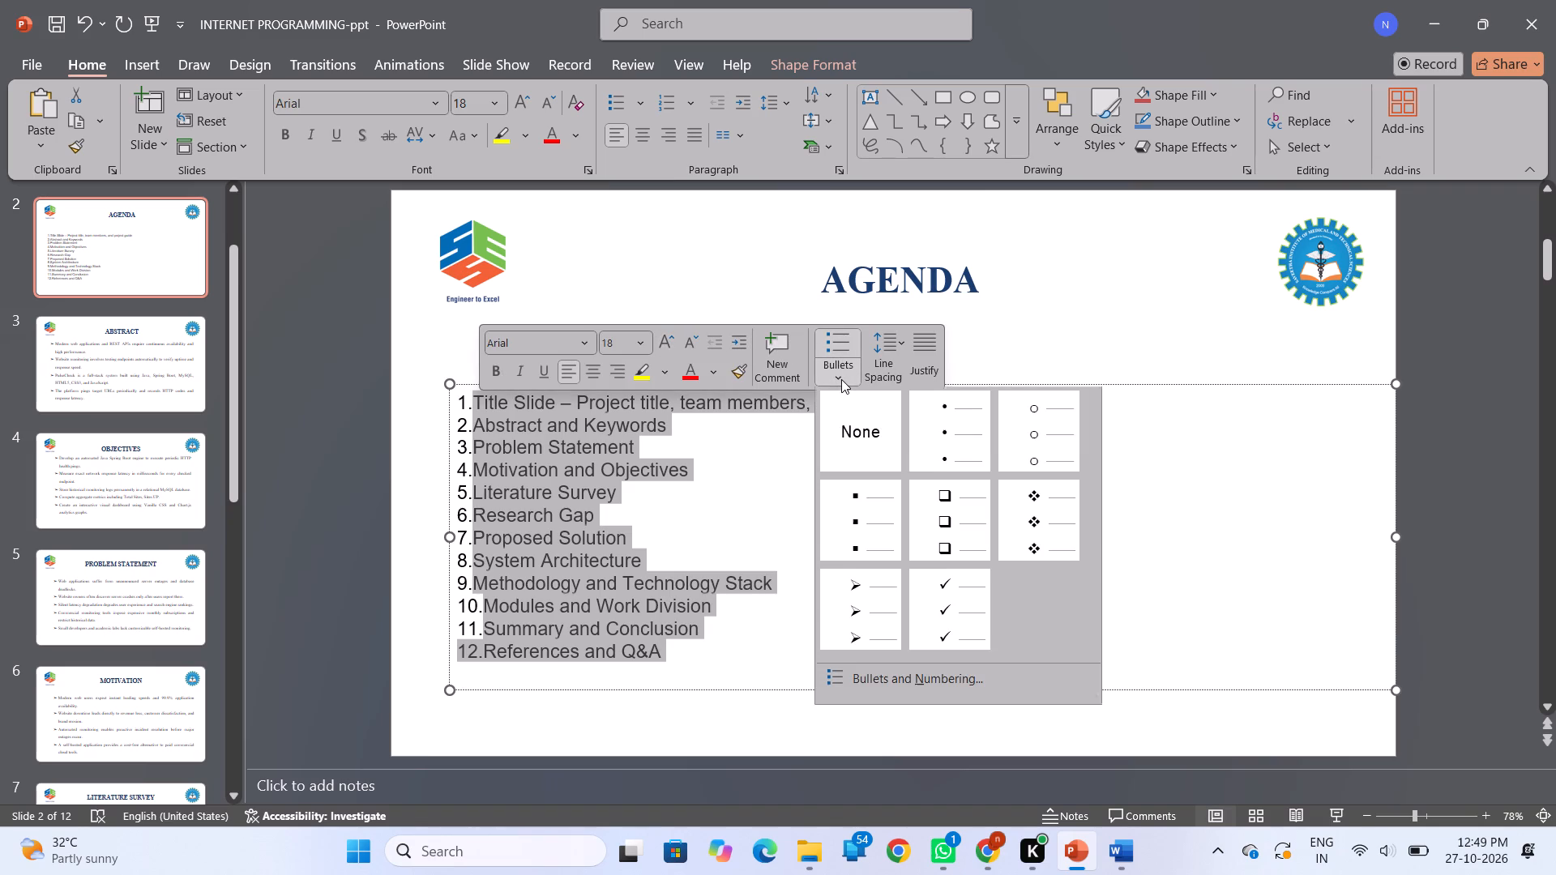
left_click(901, 343)
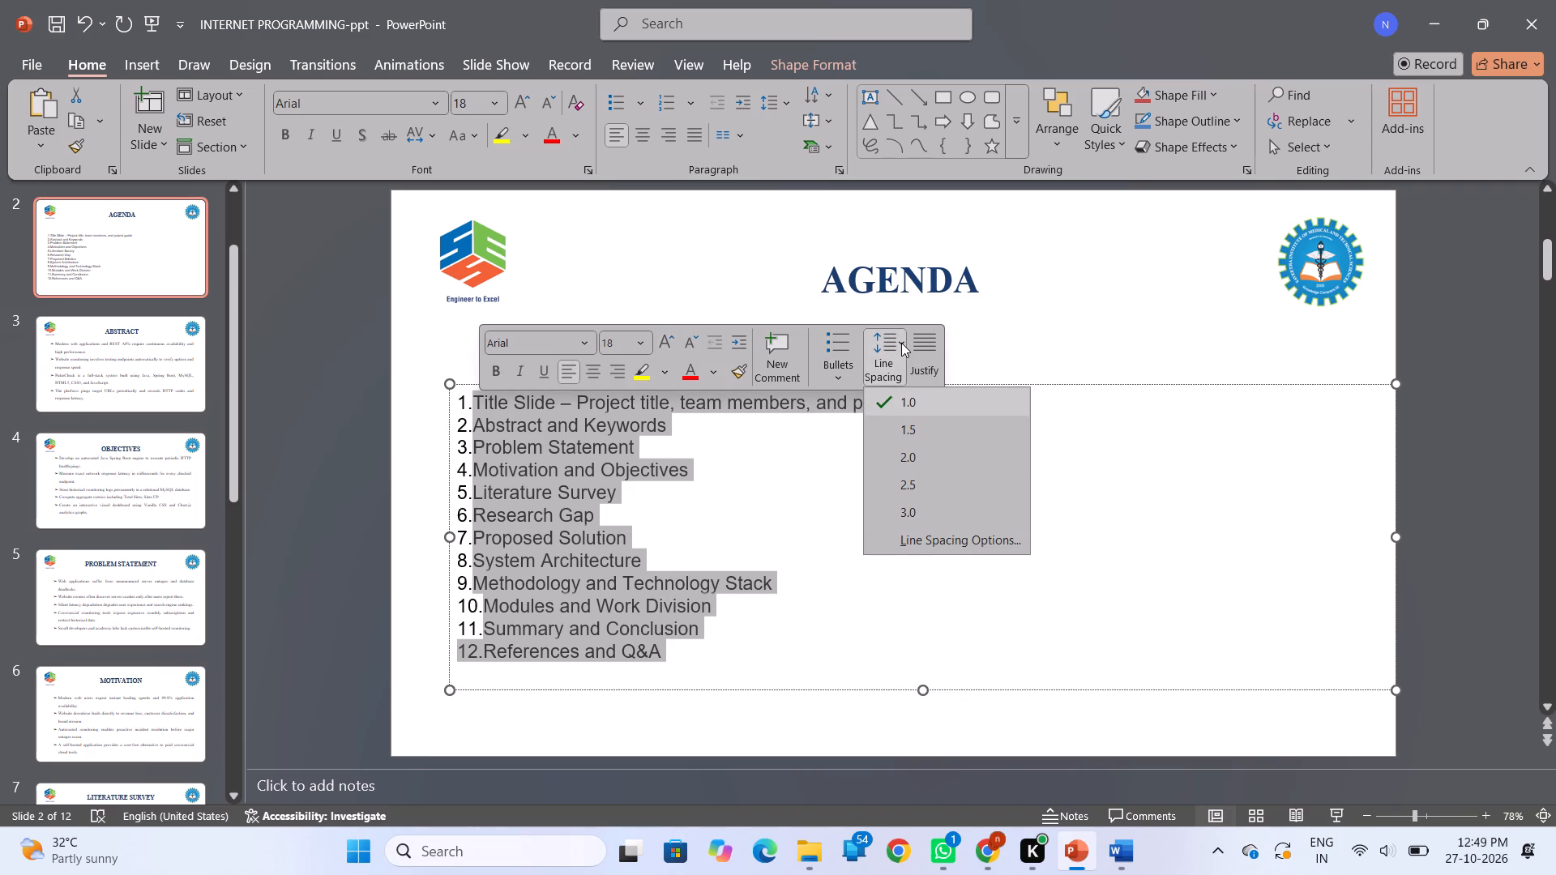
left_click(912, 430)
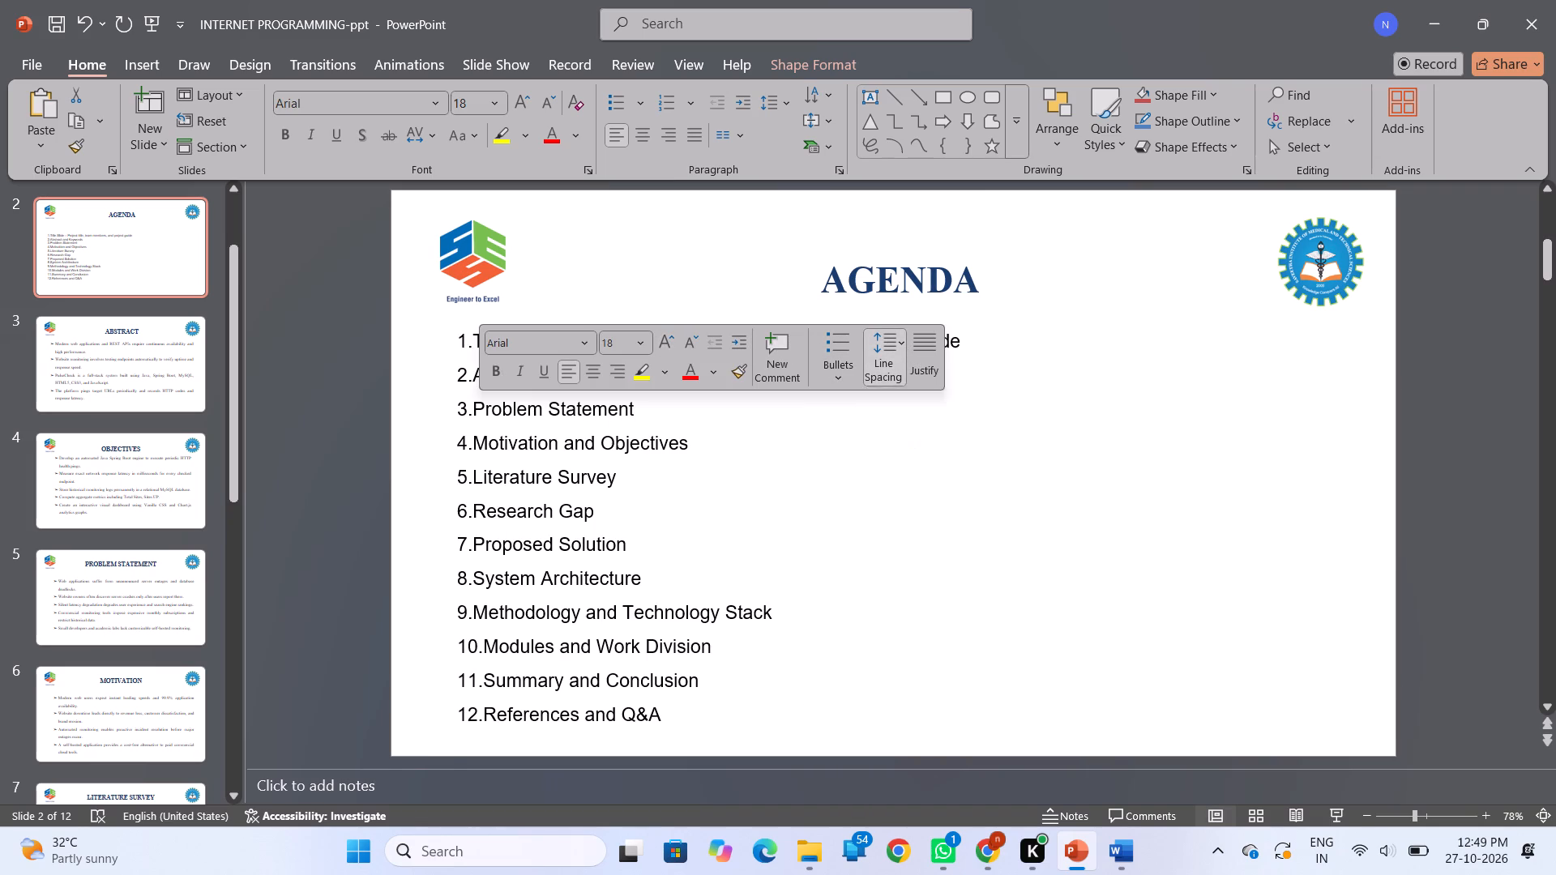
left_click(1158, 390)
left_click(1121, 294)
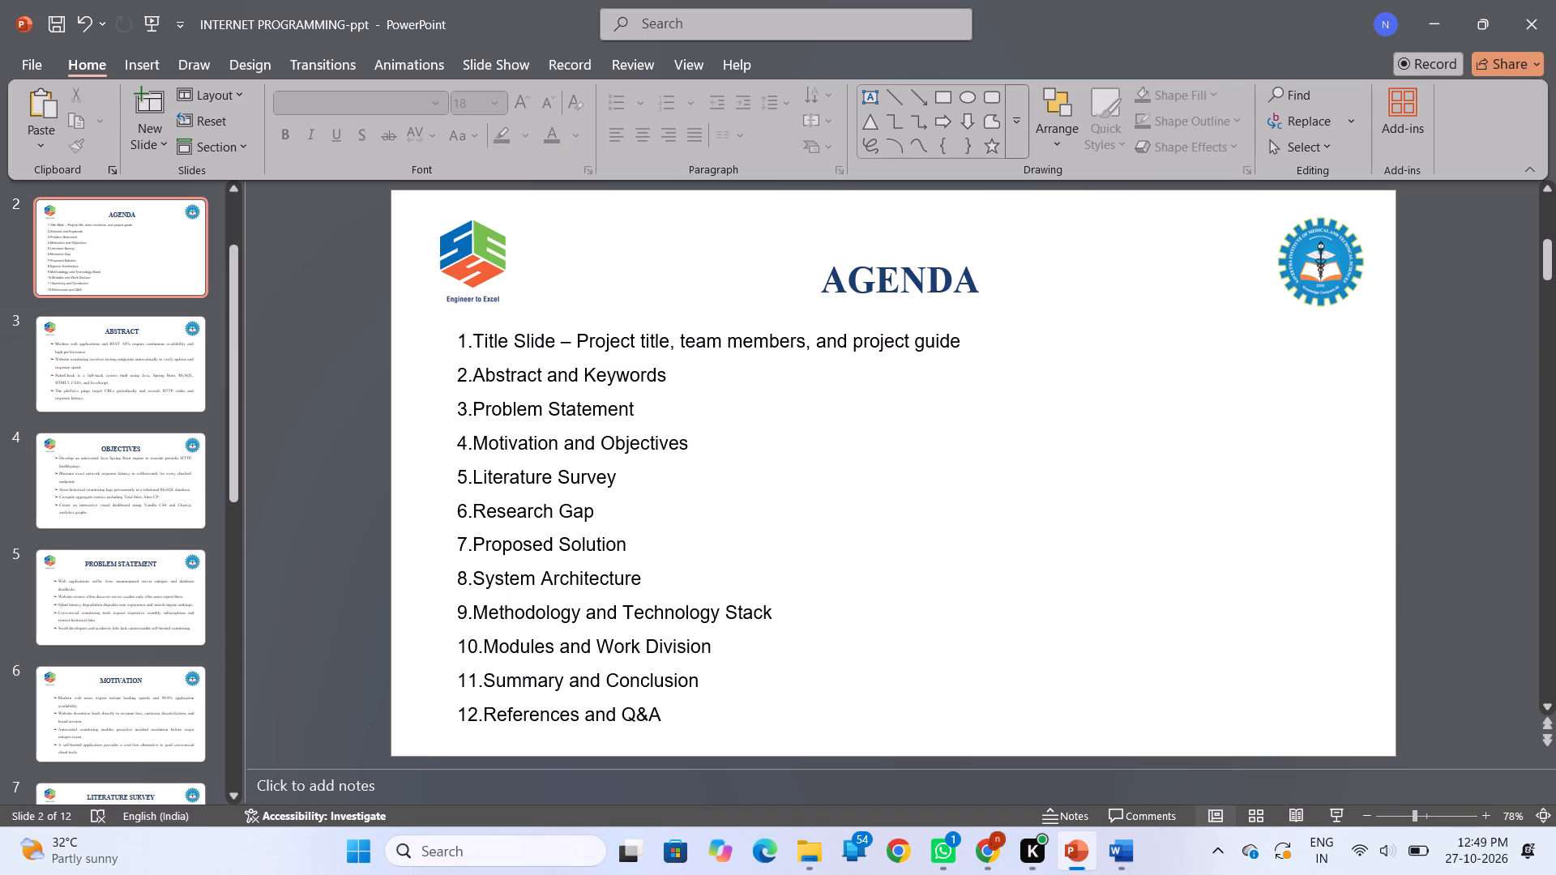
Change the font of all twelve agenda items to Times New Roman.
left_click(667, 719)
left_click_drag(667, 719, 481, 302)
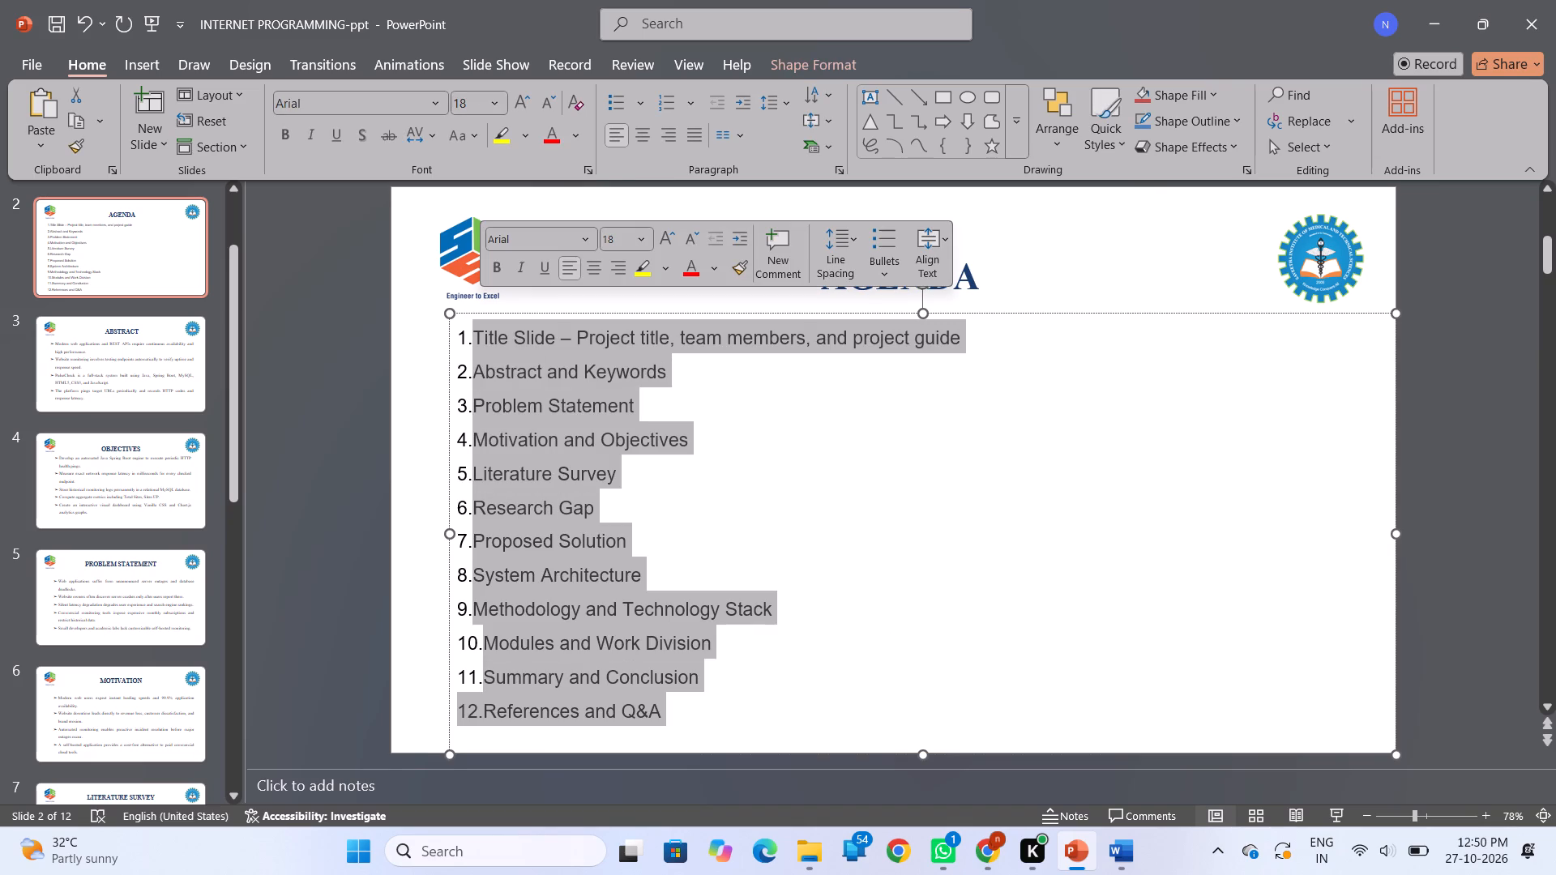
left_click(588, 235)
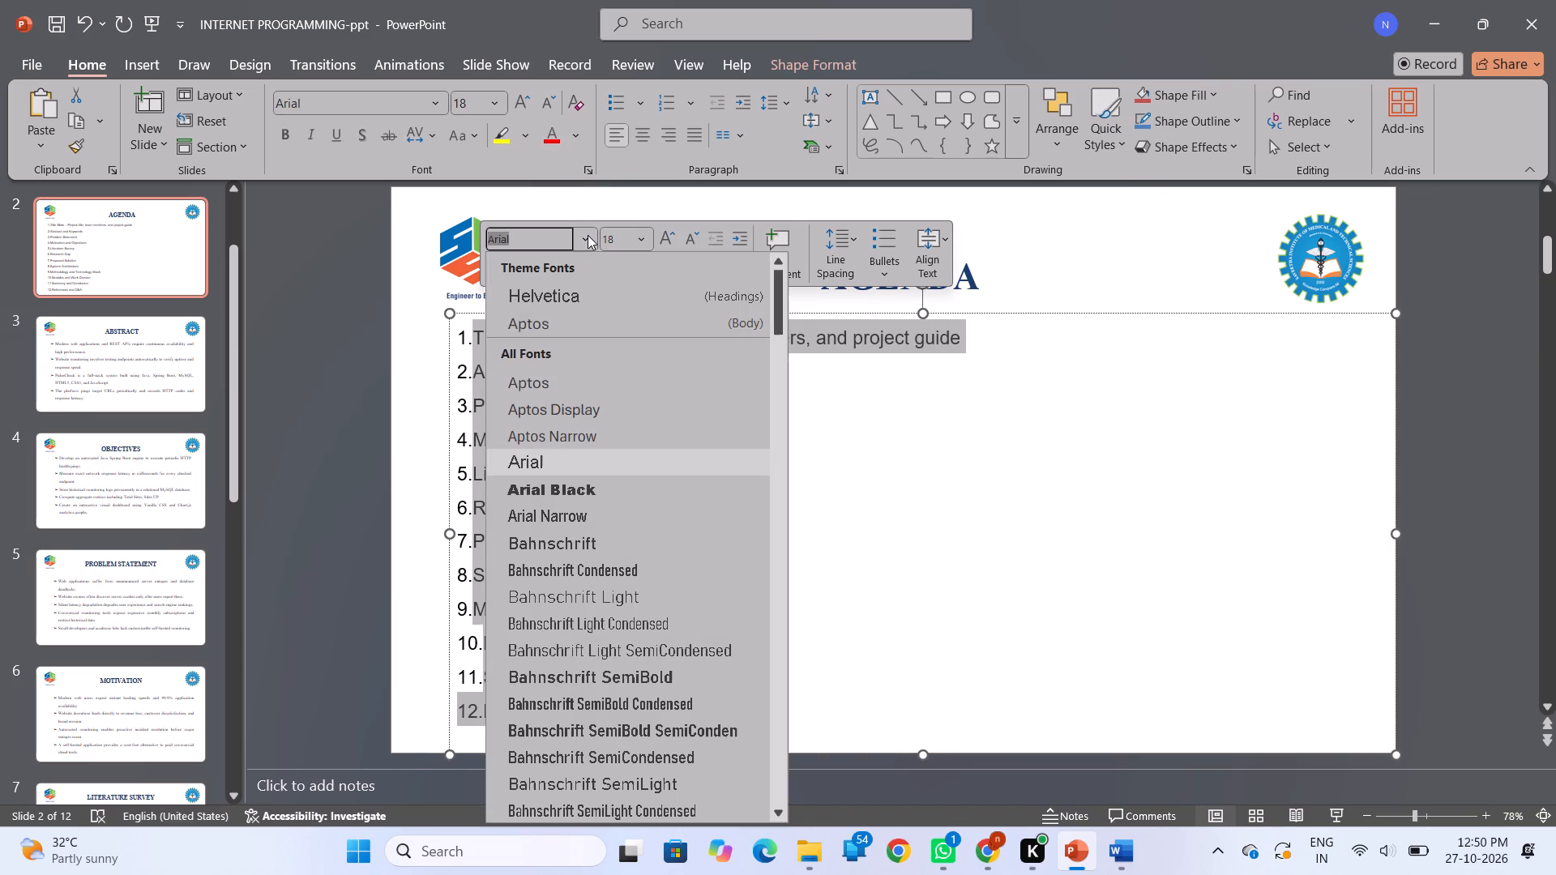
key("BackSpace")
type("TIME")
key("Return")
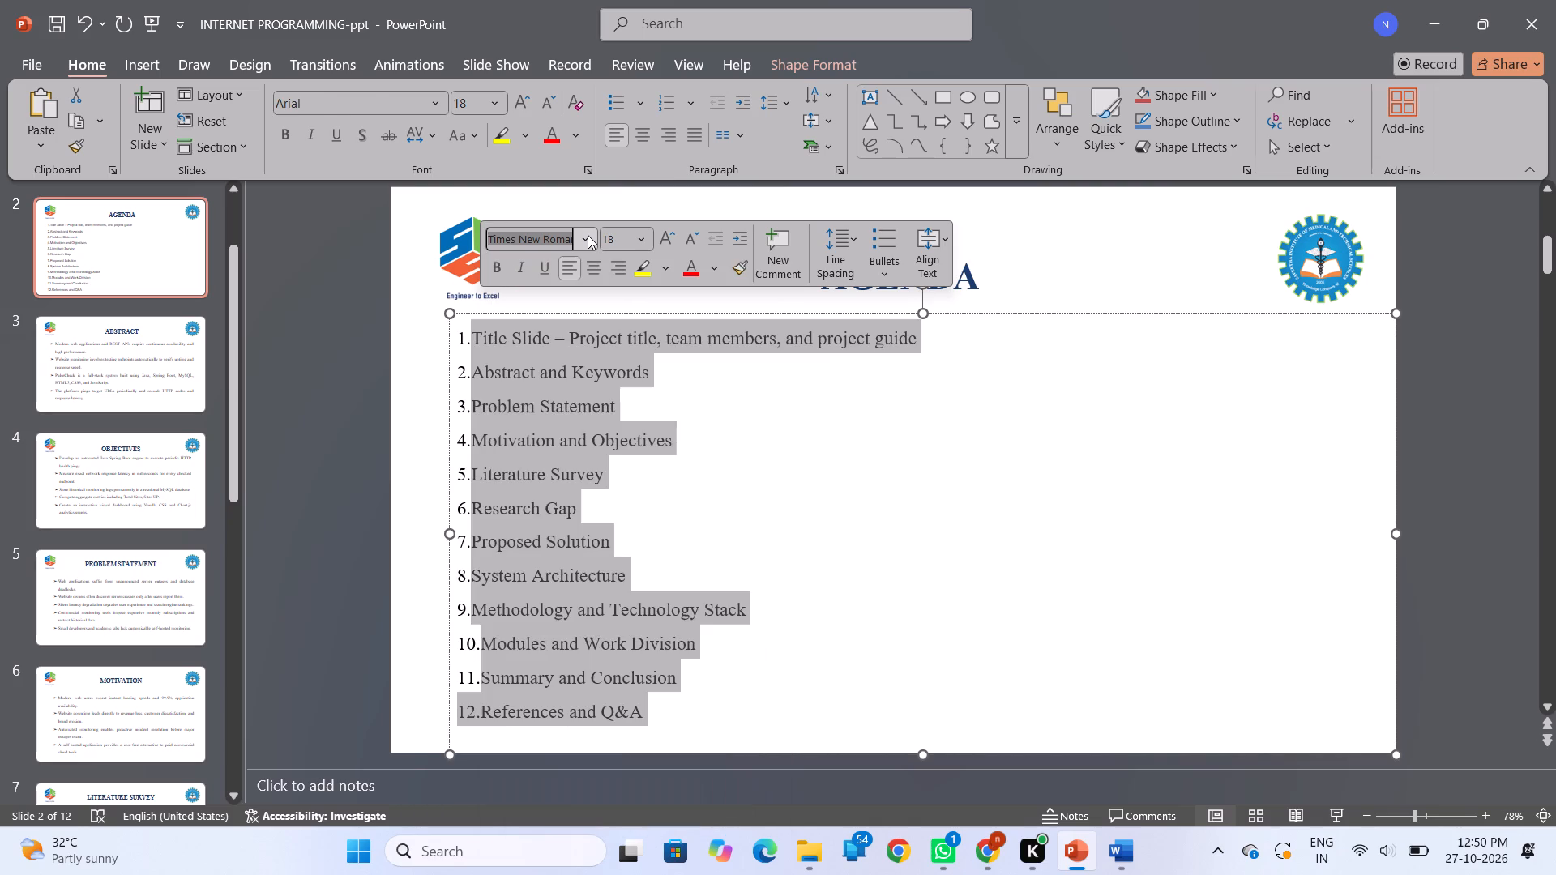
left_click(1157, 241)
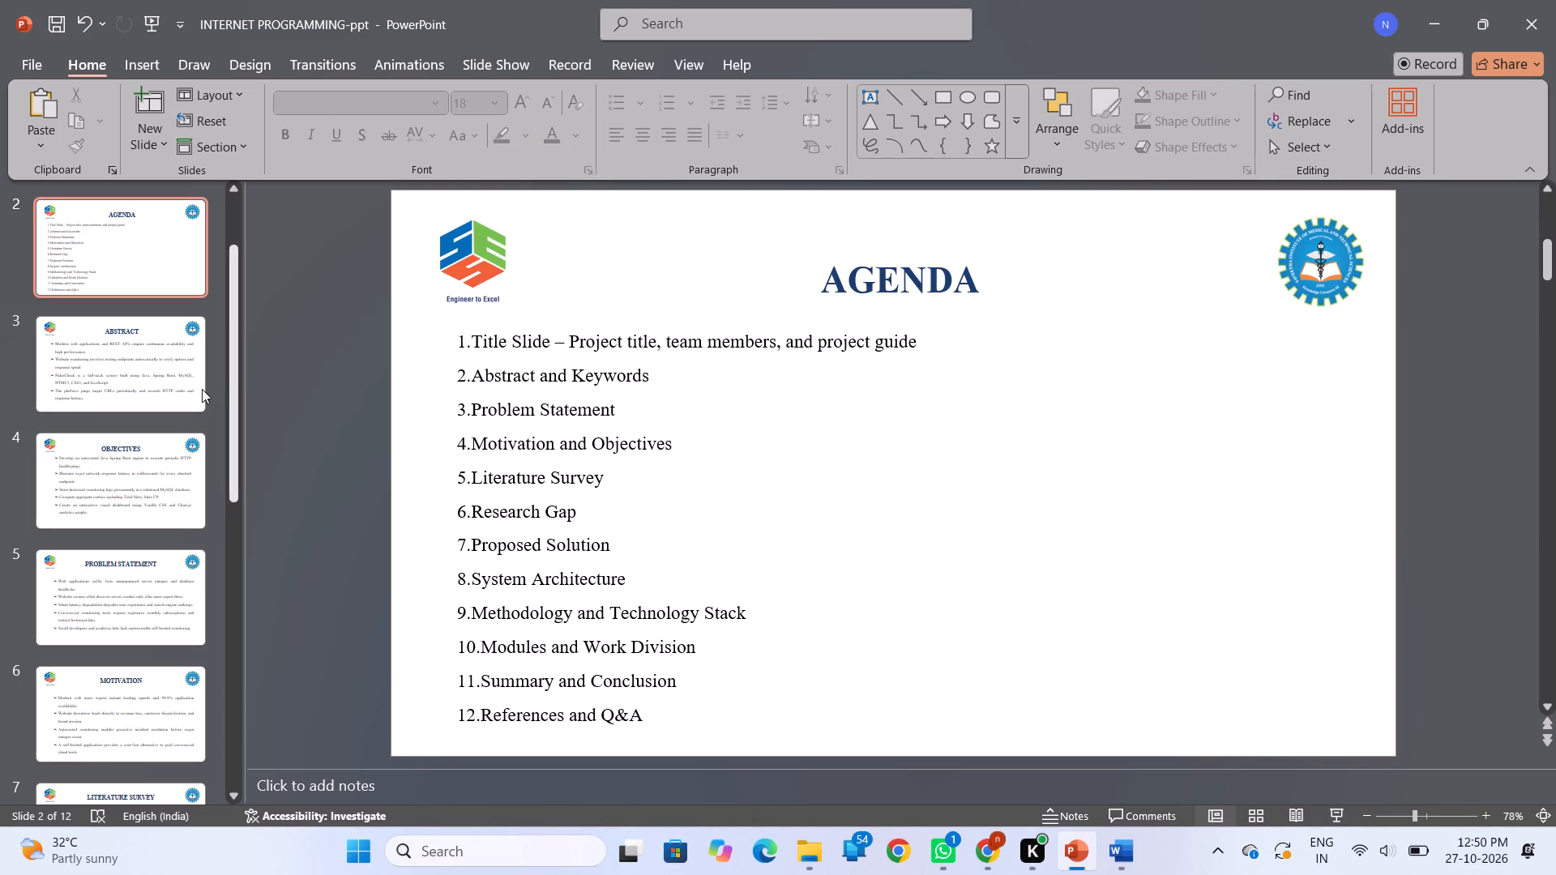
Compare the Agenda slide with the neighbouring slides and examine the font and size of the Abstract slide's body text.
left_click(110, 375)
scroll(110, 375, "up", 2)
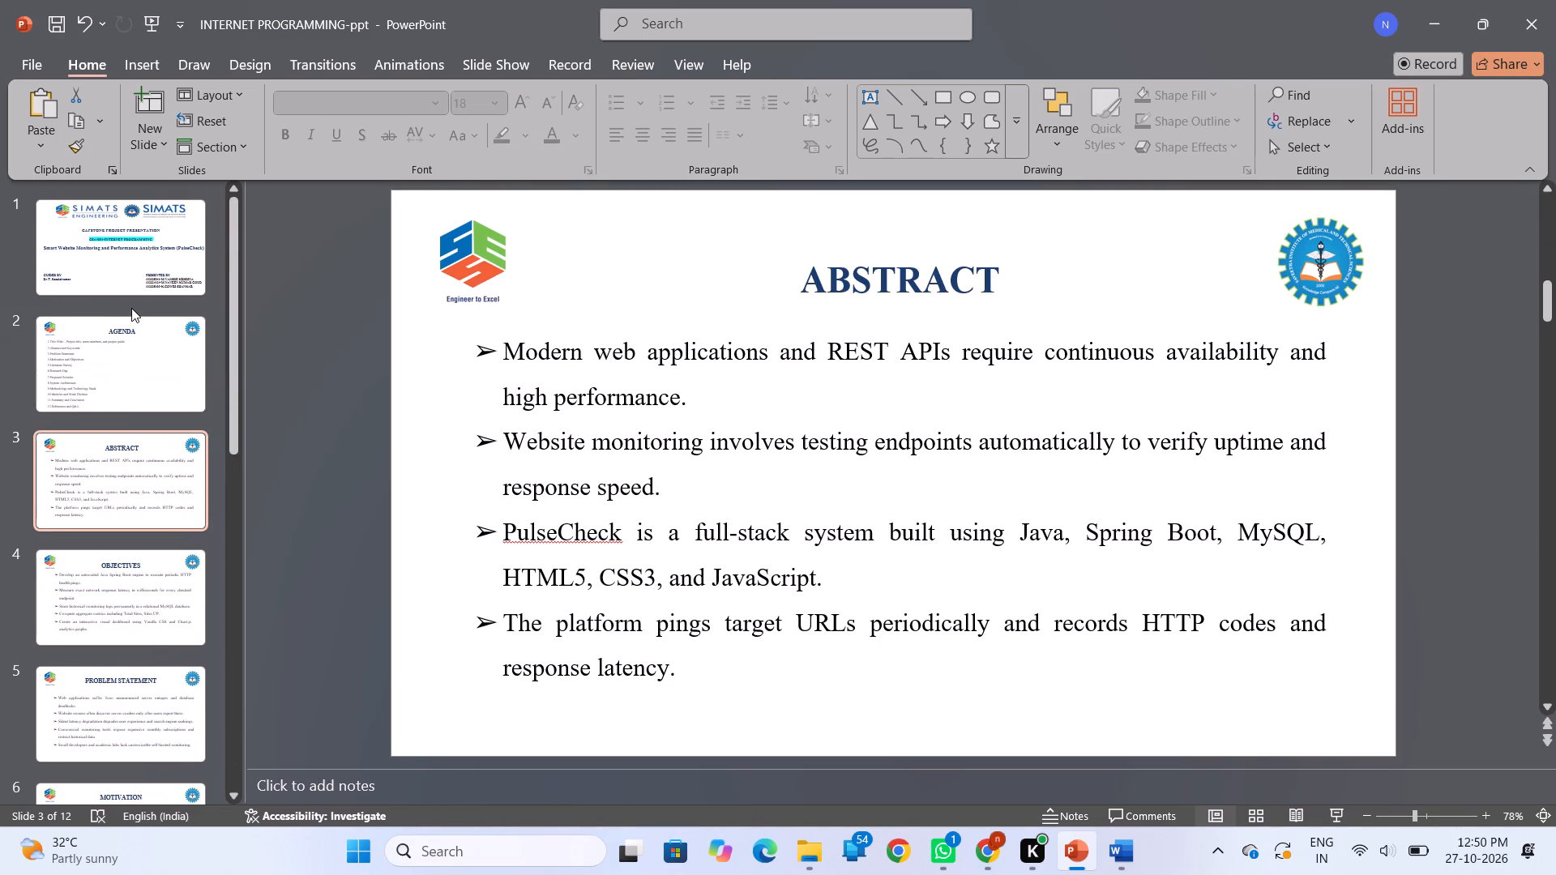
left_click(118, 238)
key("Down")
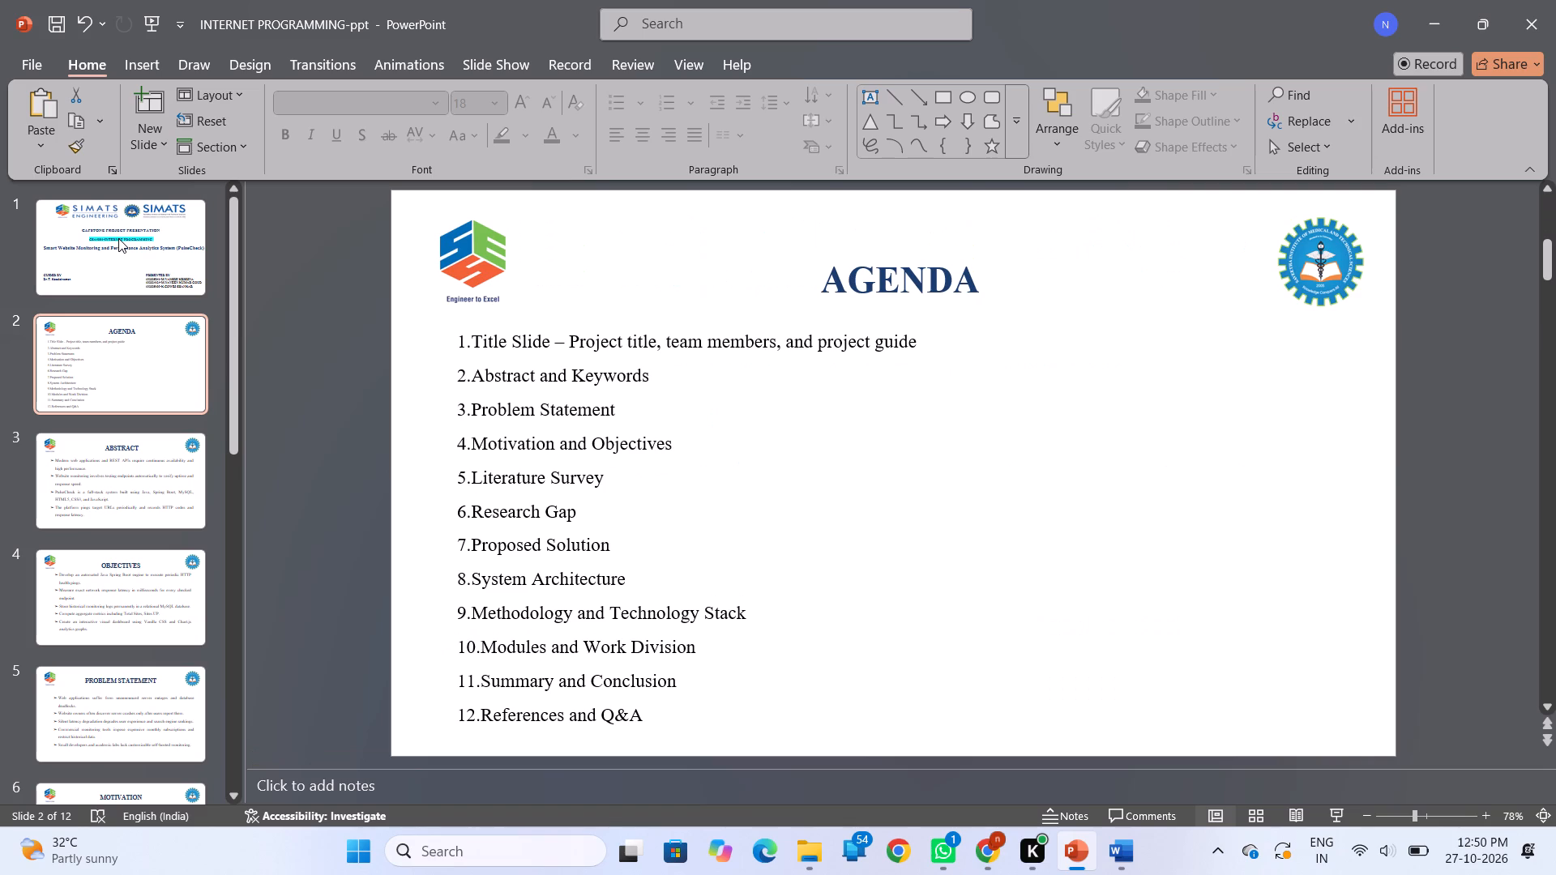
key("Up")
key("Down")
key("Down")
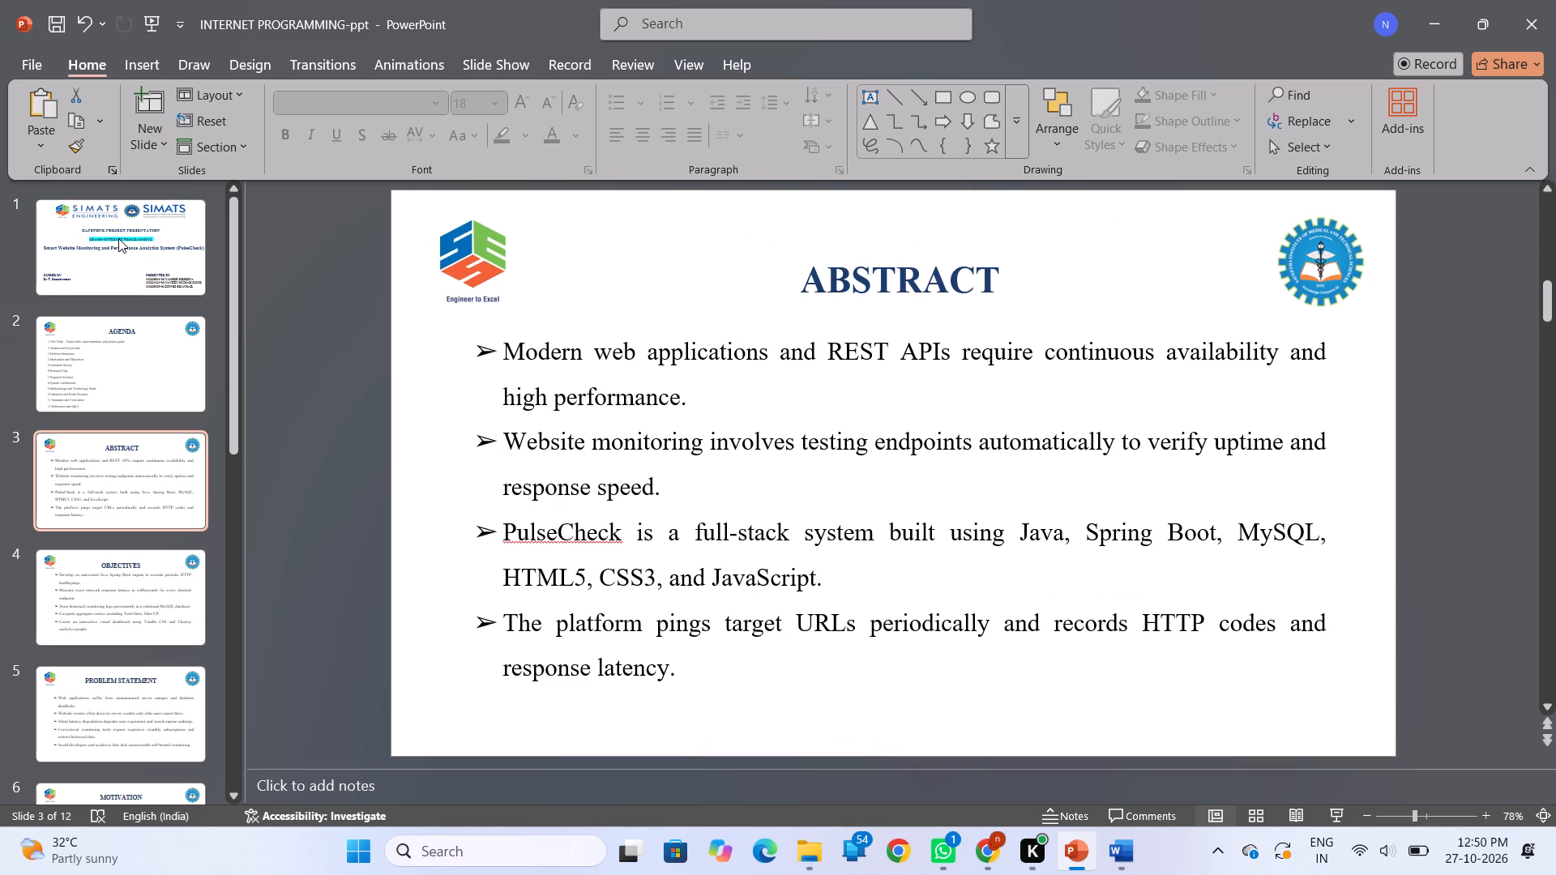
left_click(619, 514)
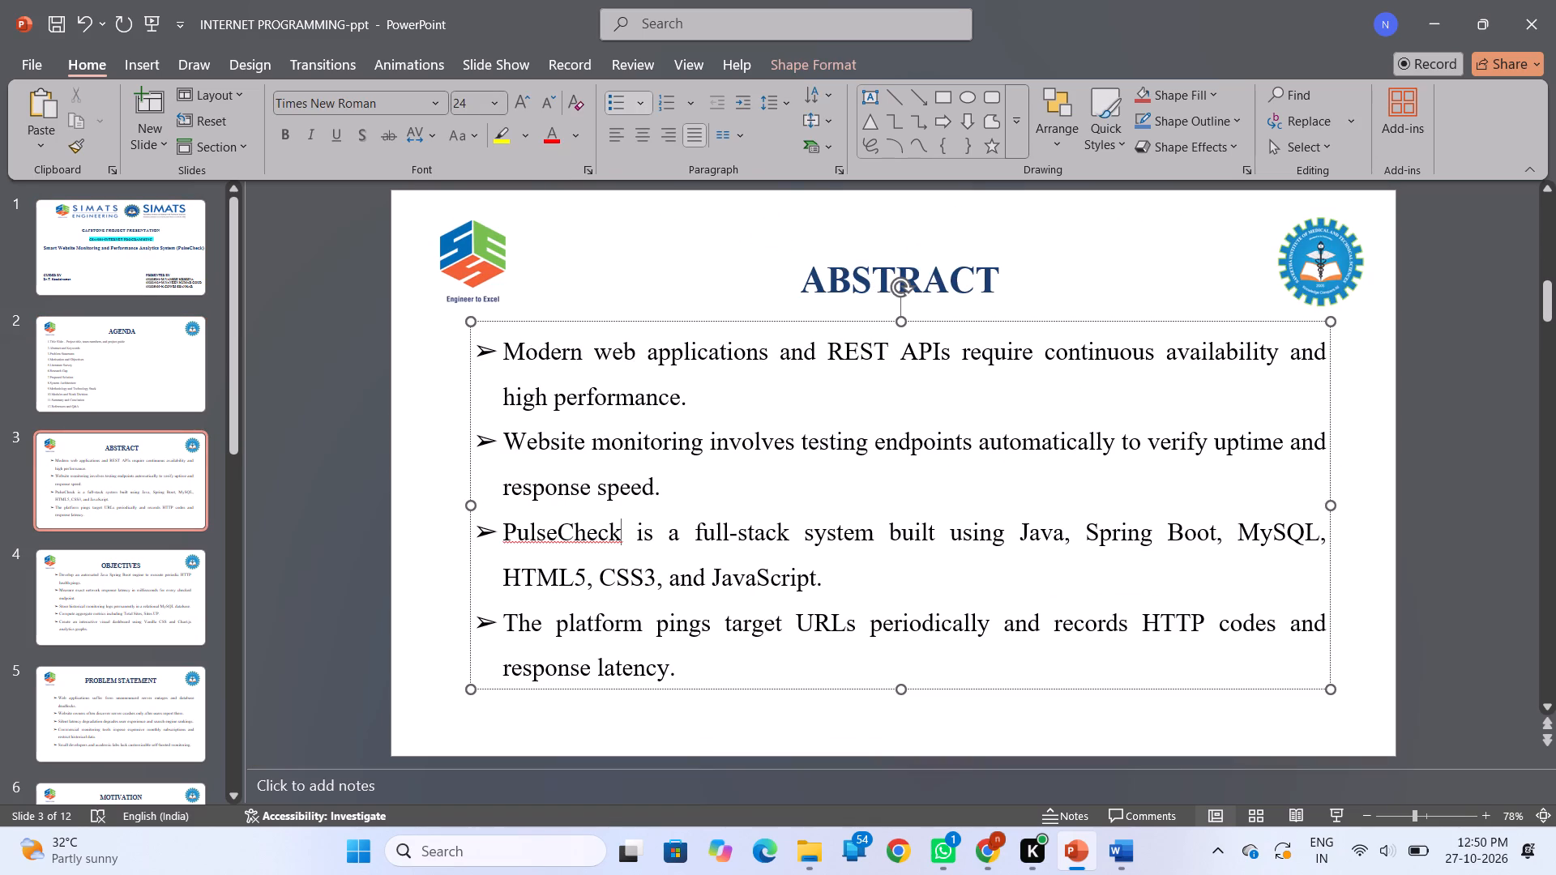
left_click_drag(815, 581, 579, 348)
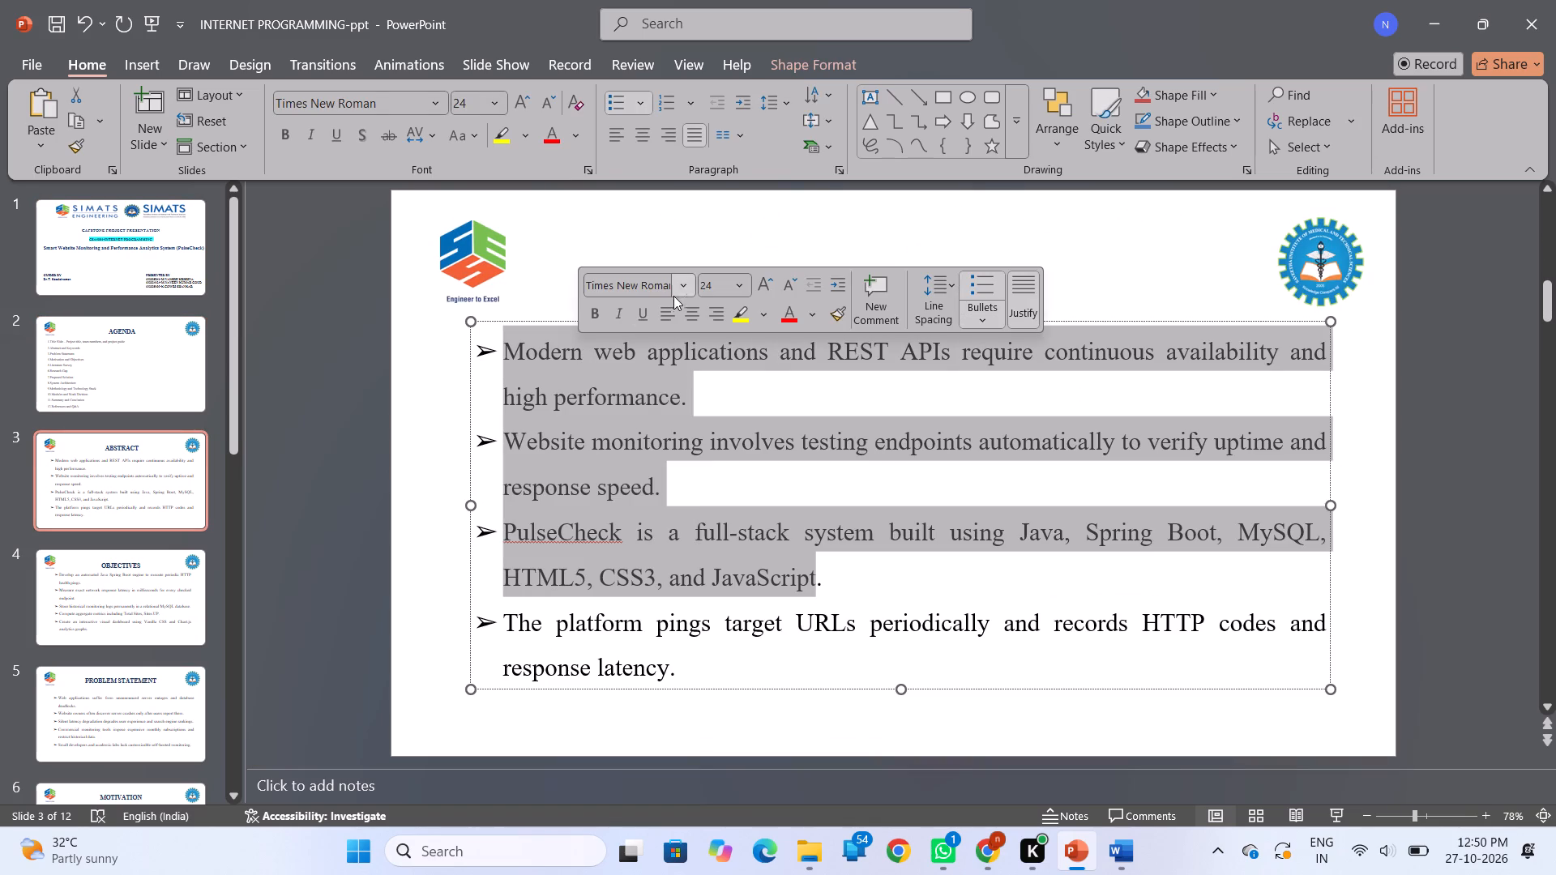
Set the font size of the whole numbered list on the Agenda slide to 20.
left_click(138, 362)
left_click(652, 724)
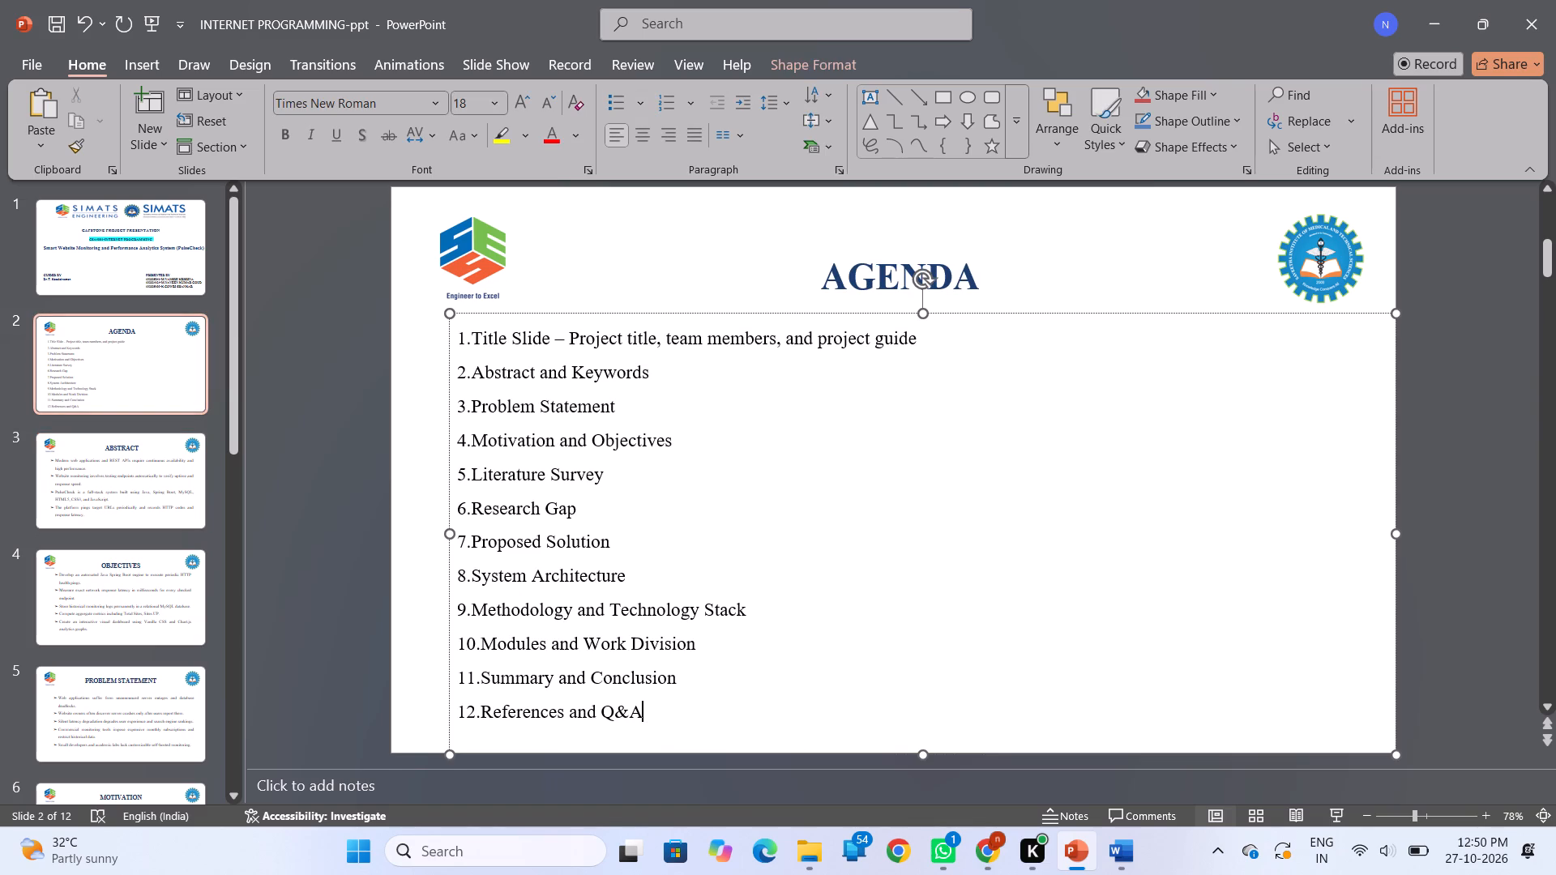
left_click_drag(652, 724, 472, 350)
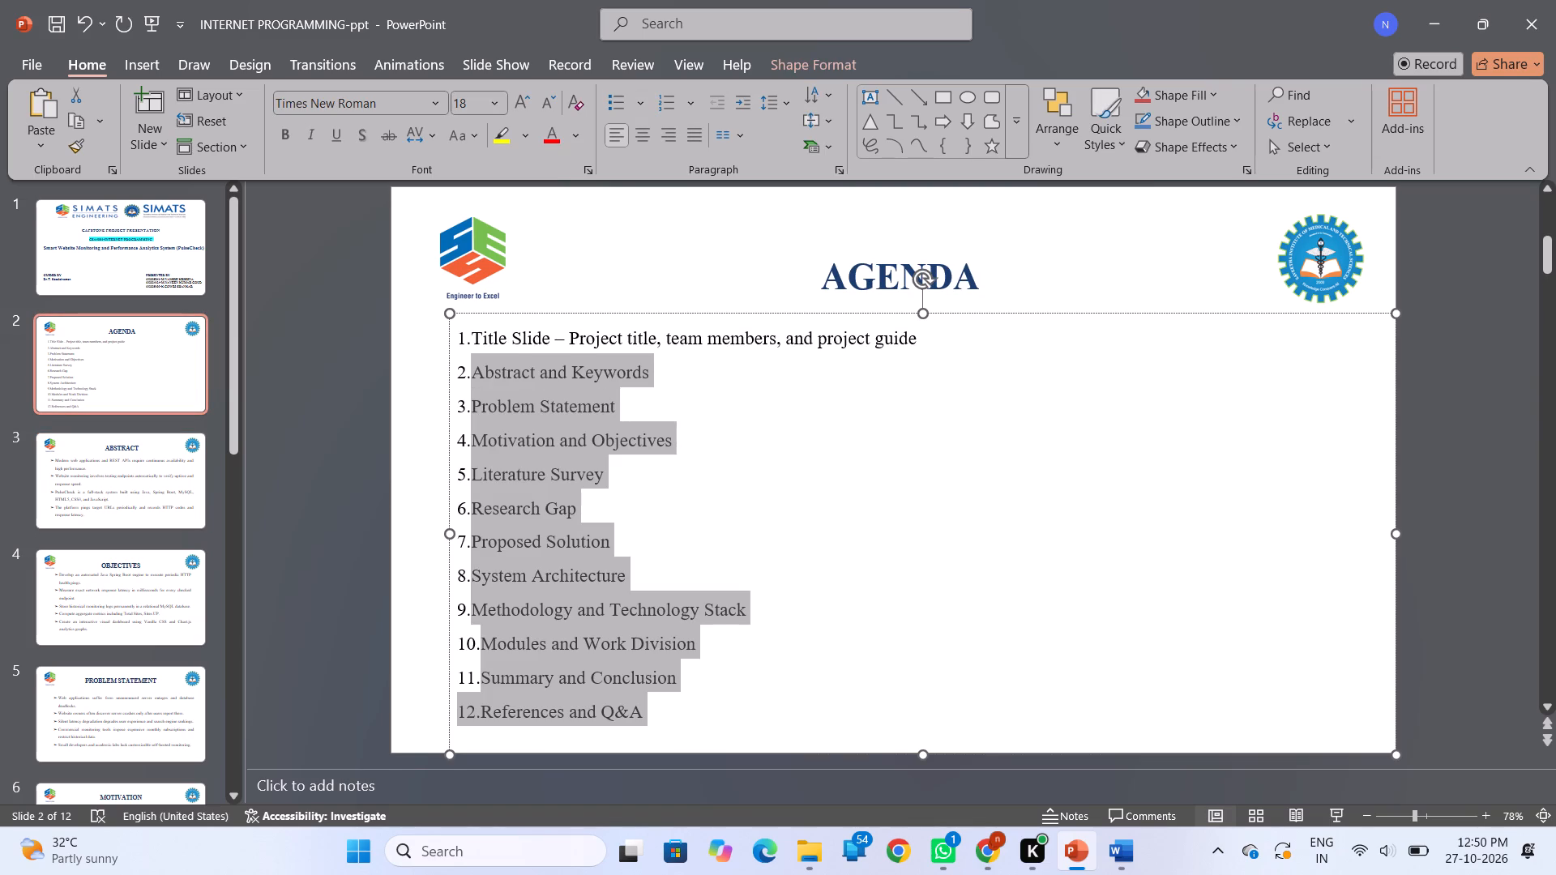
left_click_drag(472, 350, 473, 287)
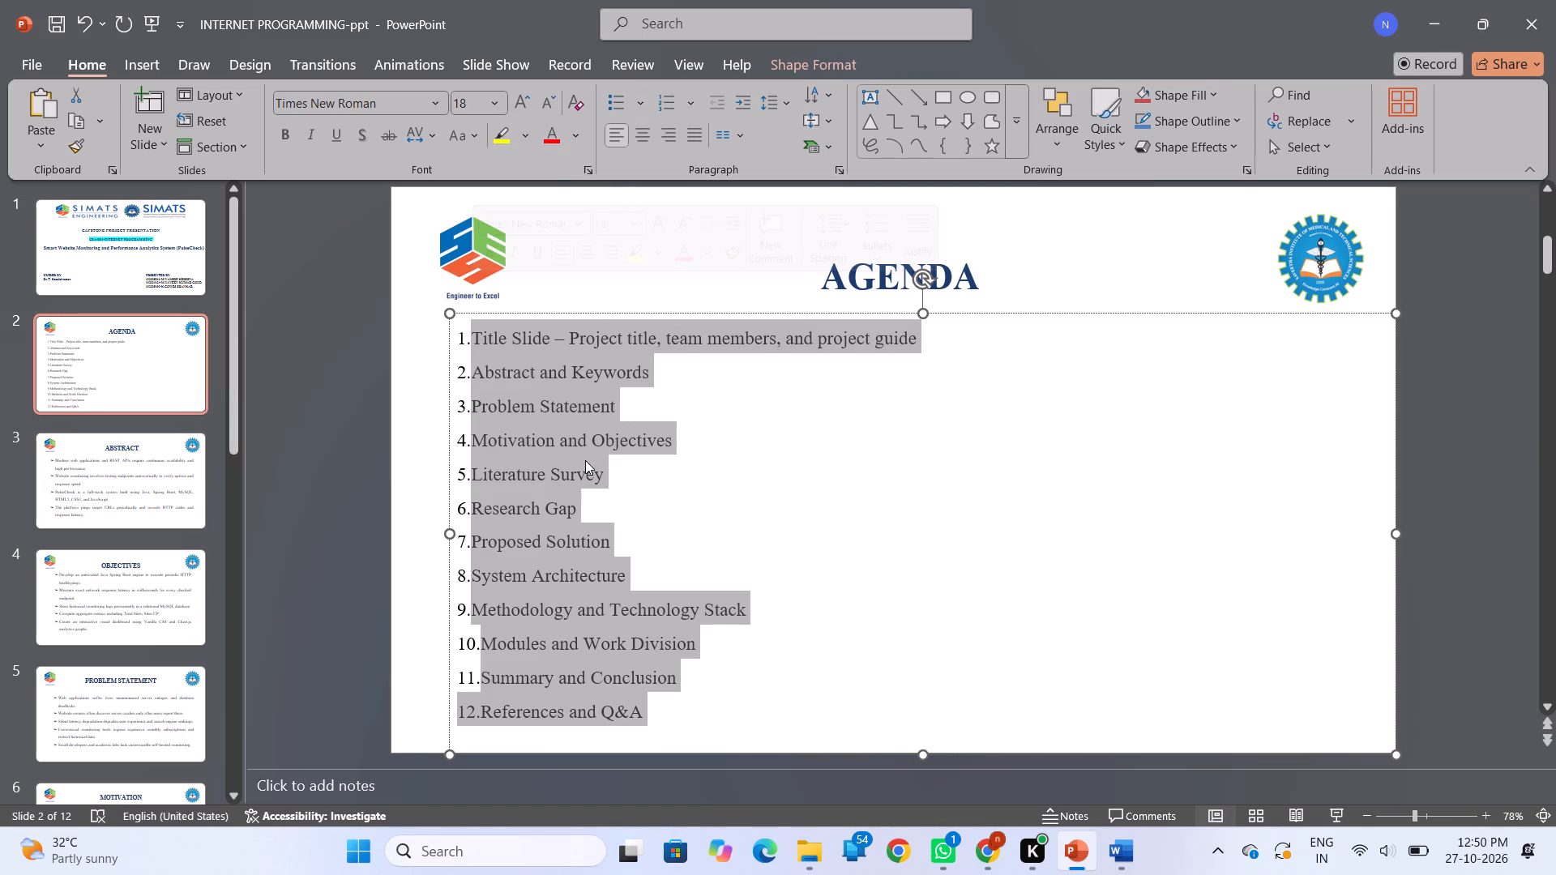
left_click(652, 720)
left_click_drag(652, 720, 492, 332)
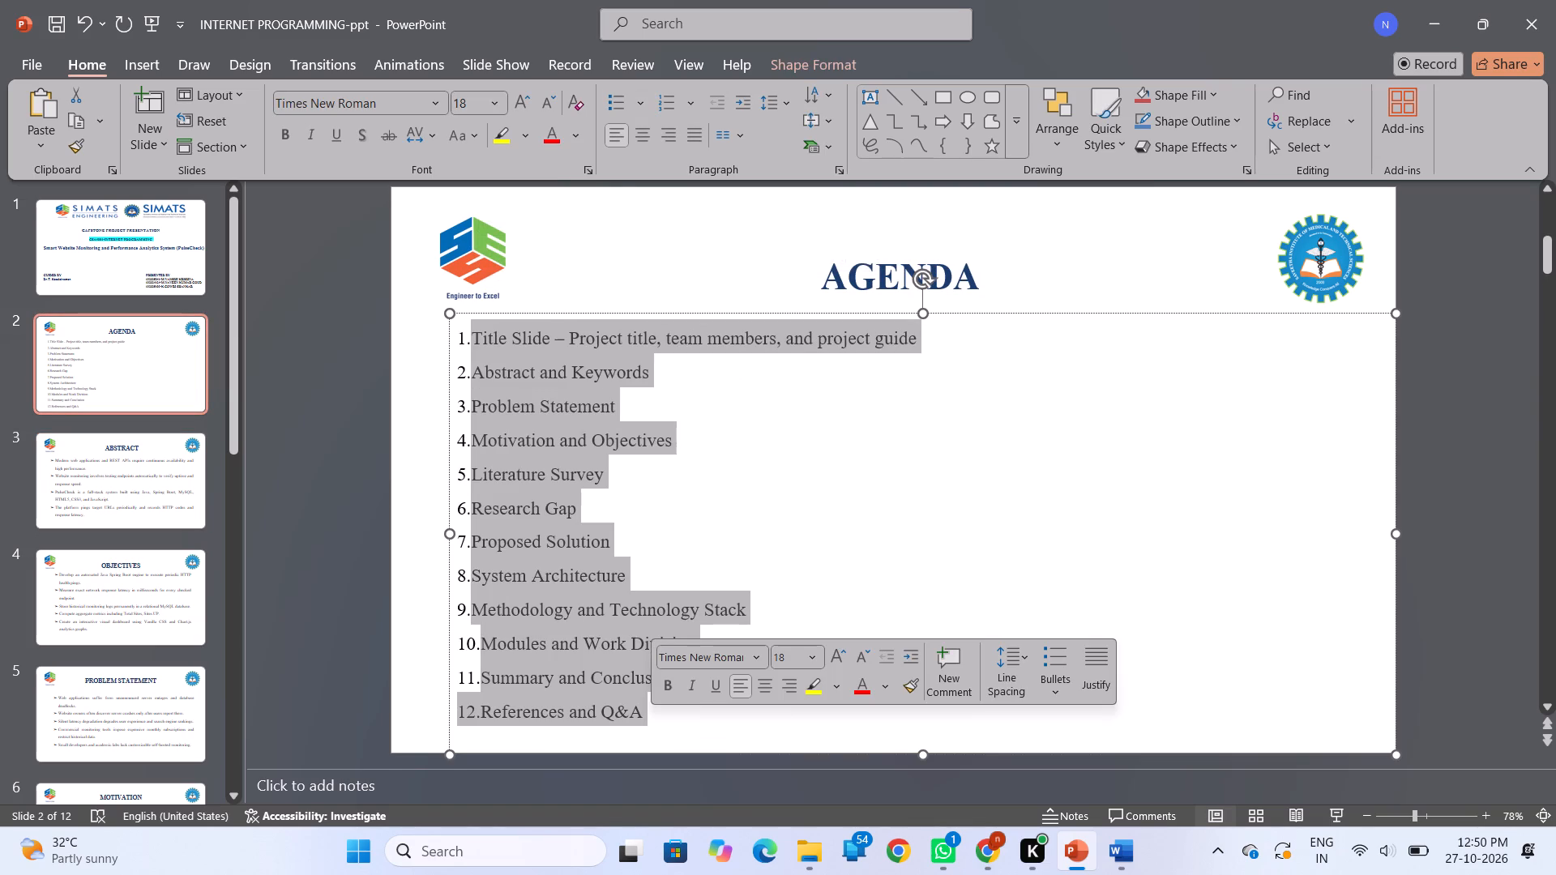
left_click_drag(492, 332, 489, 290)
left_click(652, 229)
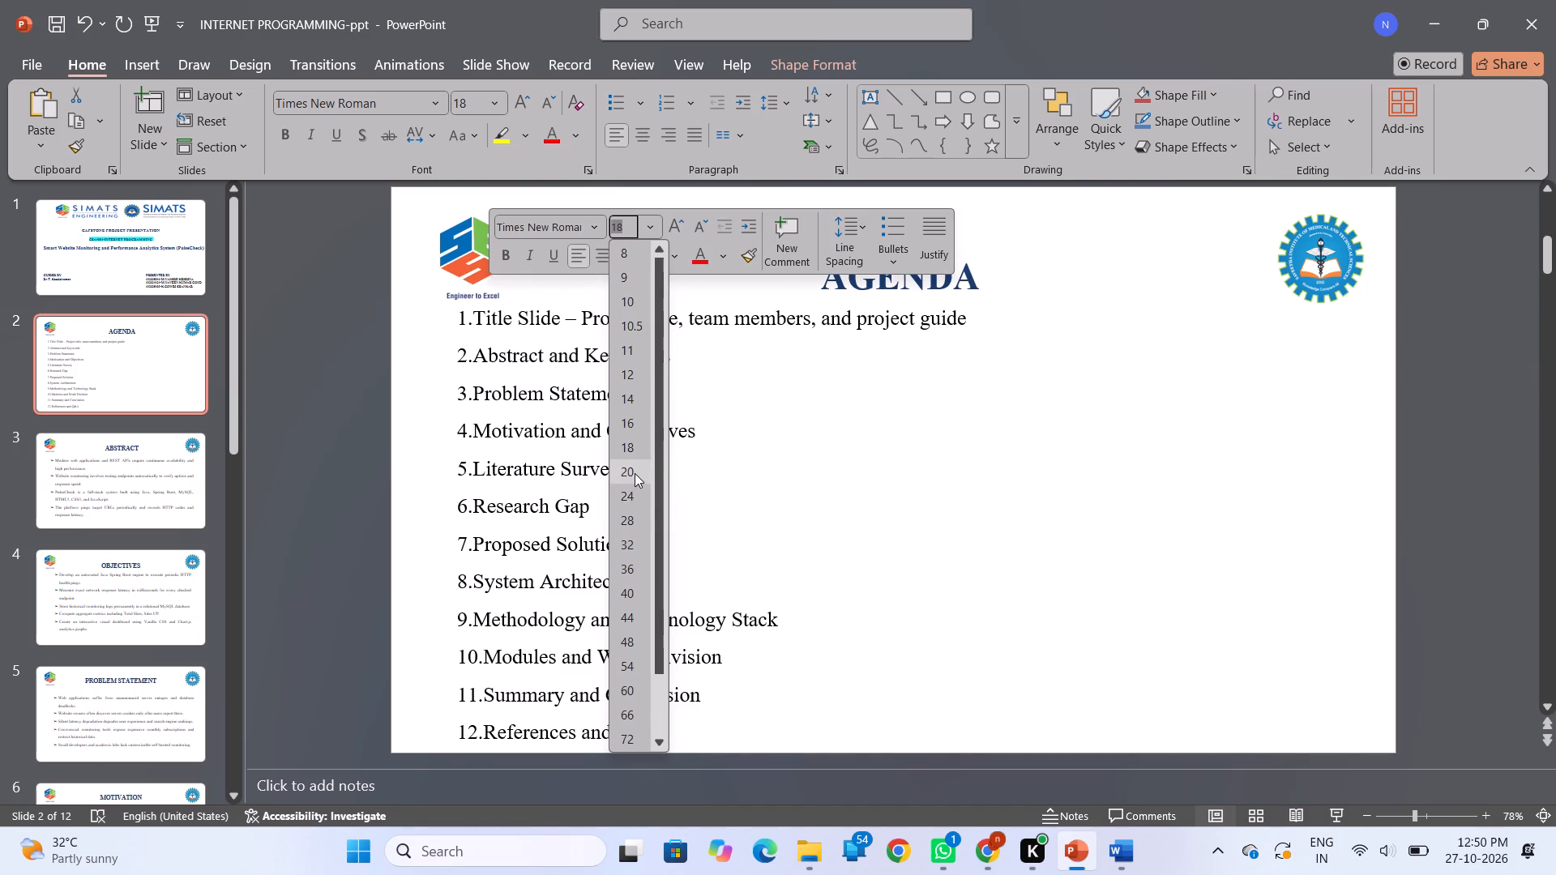
left_click(635, 473)
left_click(900, 502)
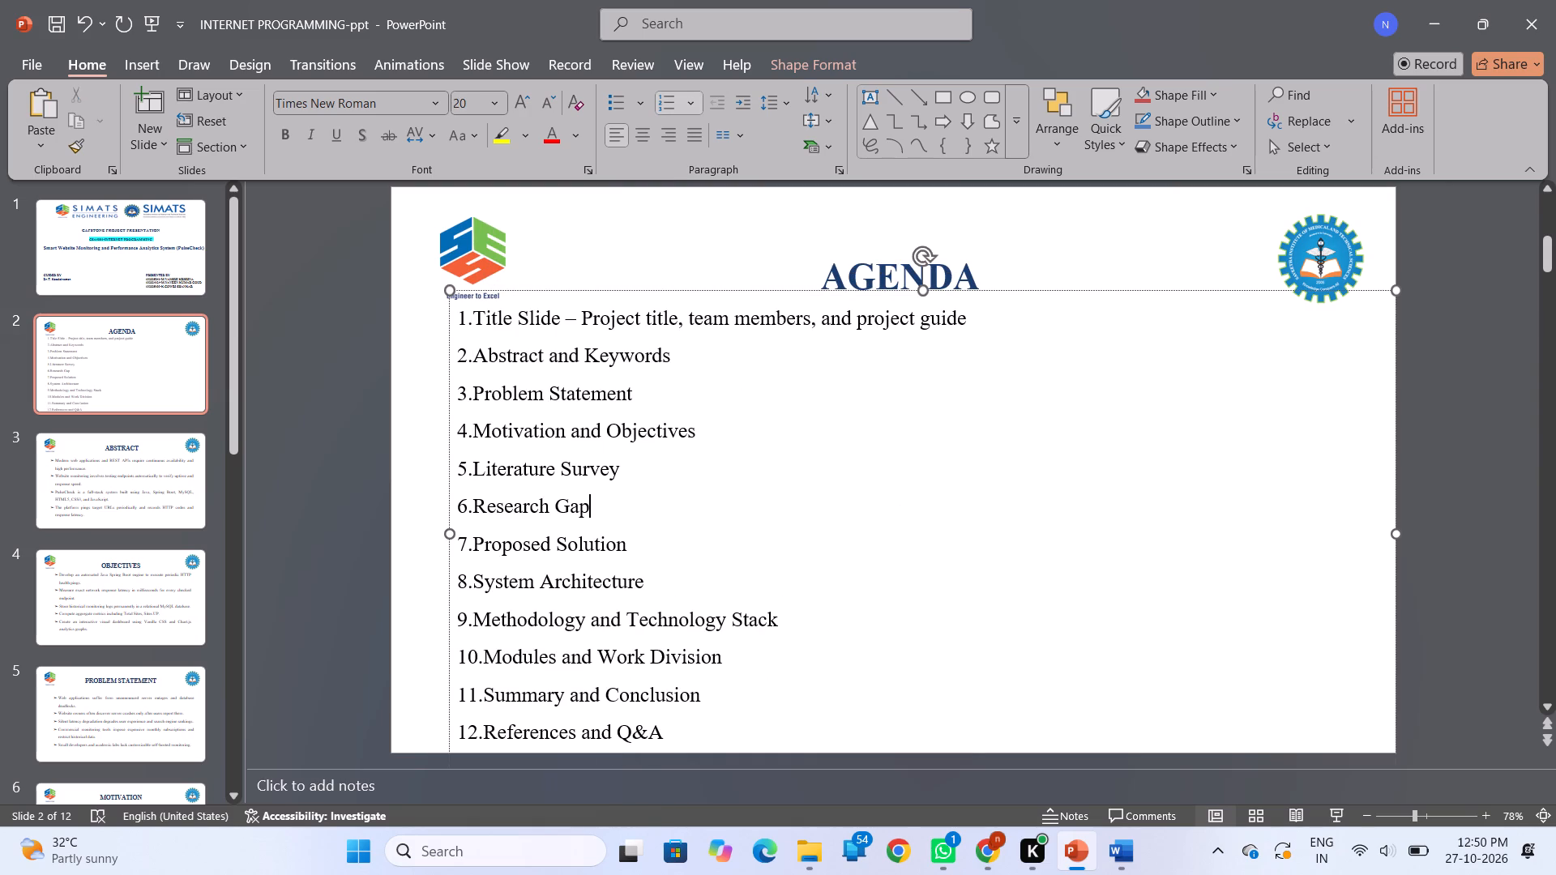
left_click(738, 244)
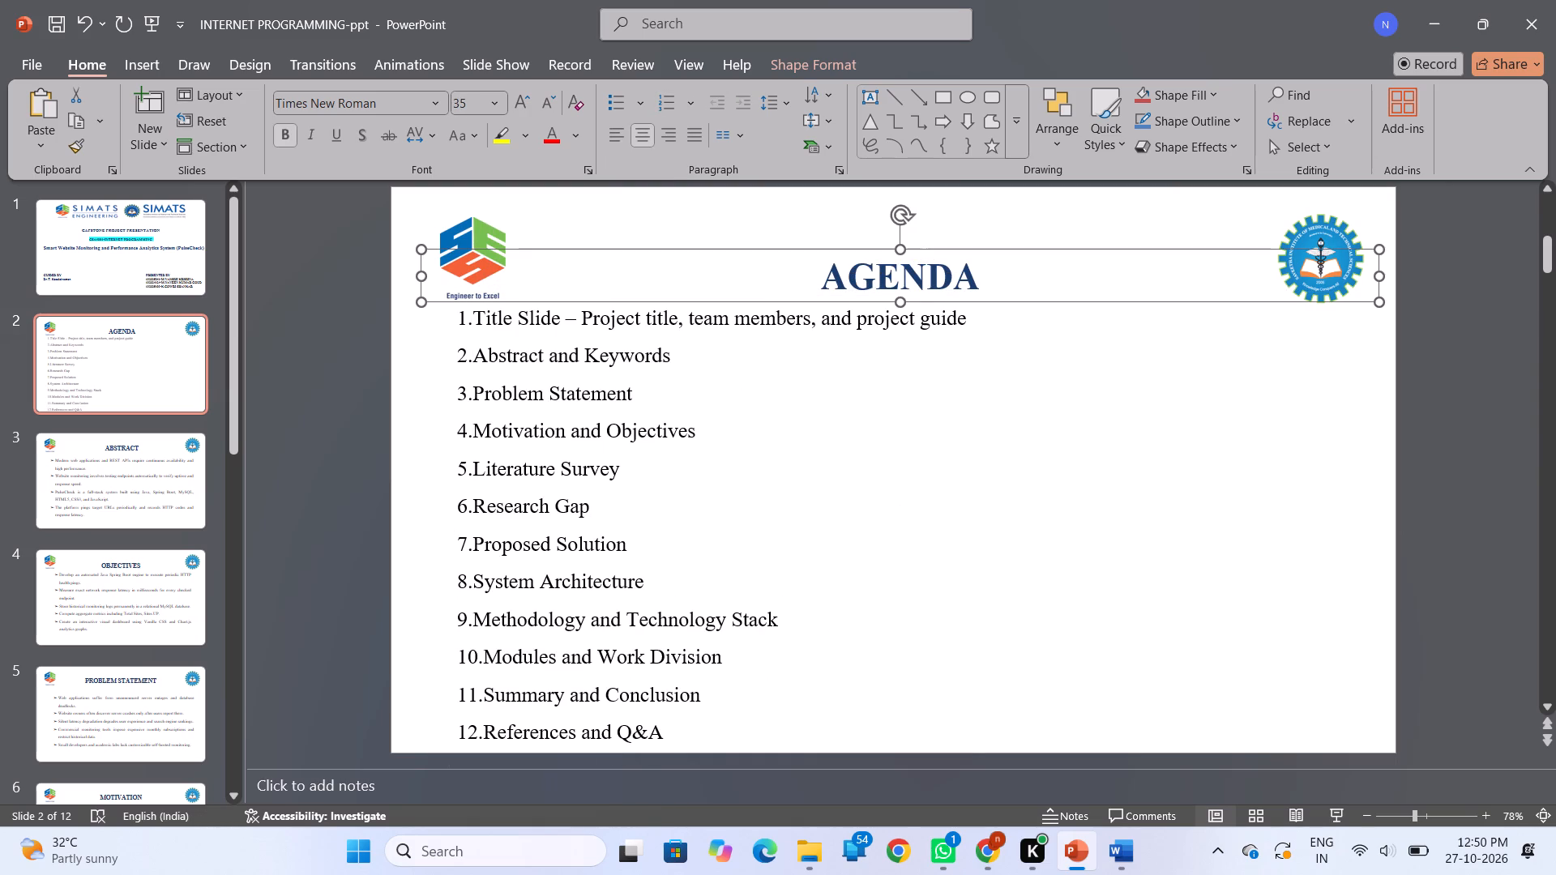
Shift the numbered agenda list inward by narrowing its text box from the left edge so the items start beyond the logo.
left_click(767, 220)
key("Up")
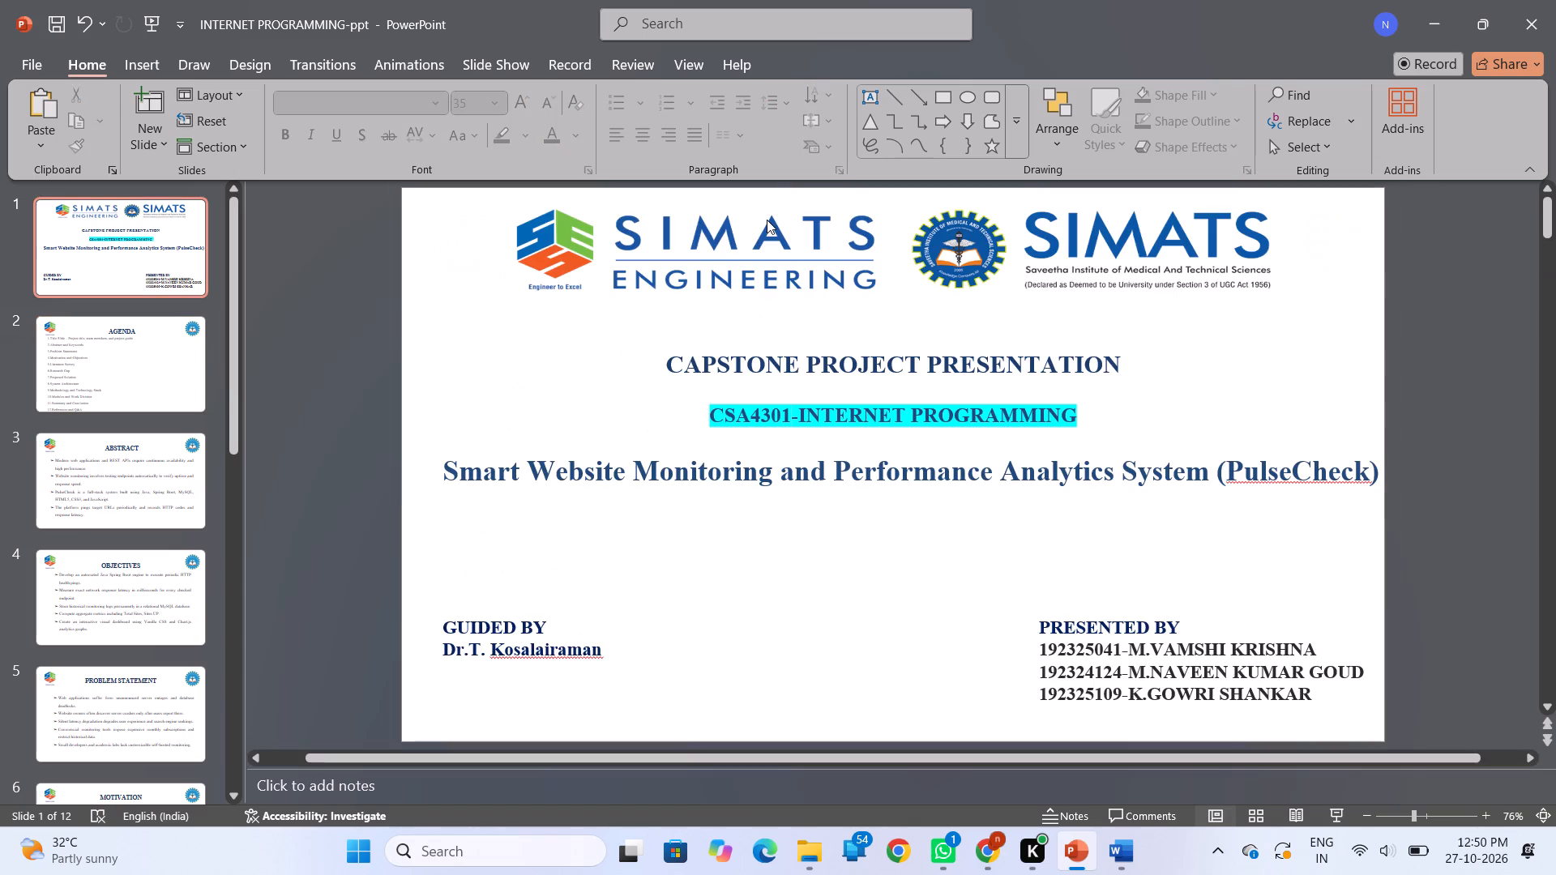
key("Down")
left_click(716, 506)
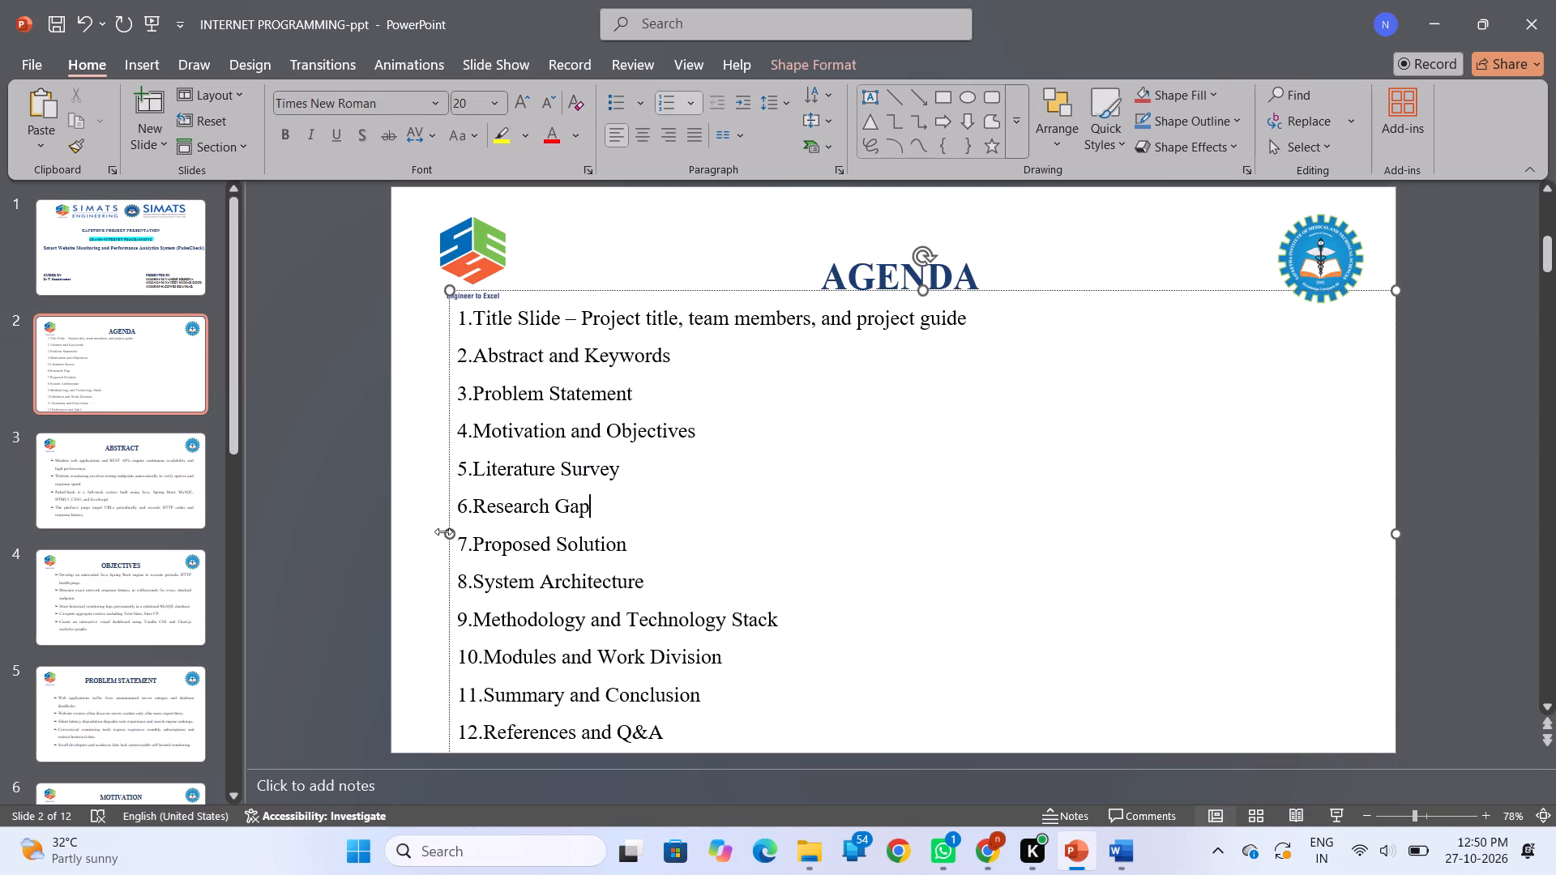
left_click_drag(451, 536, 511, 527)
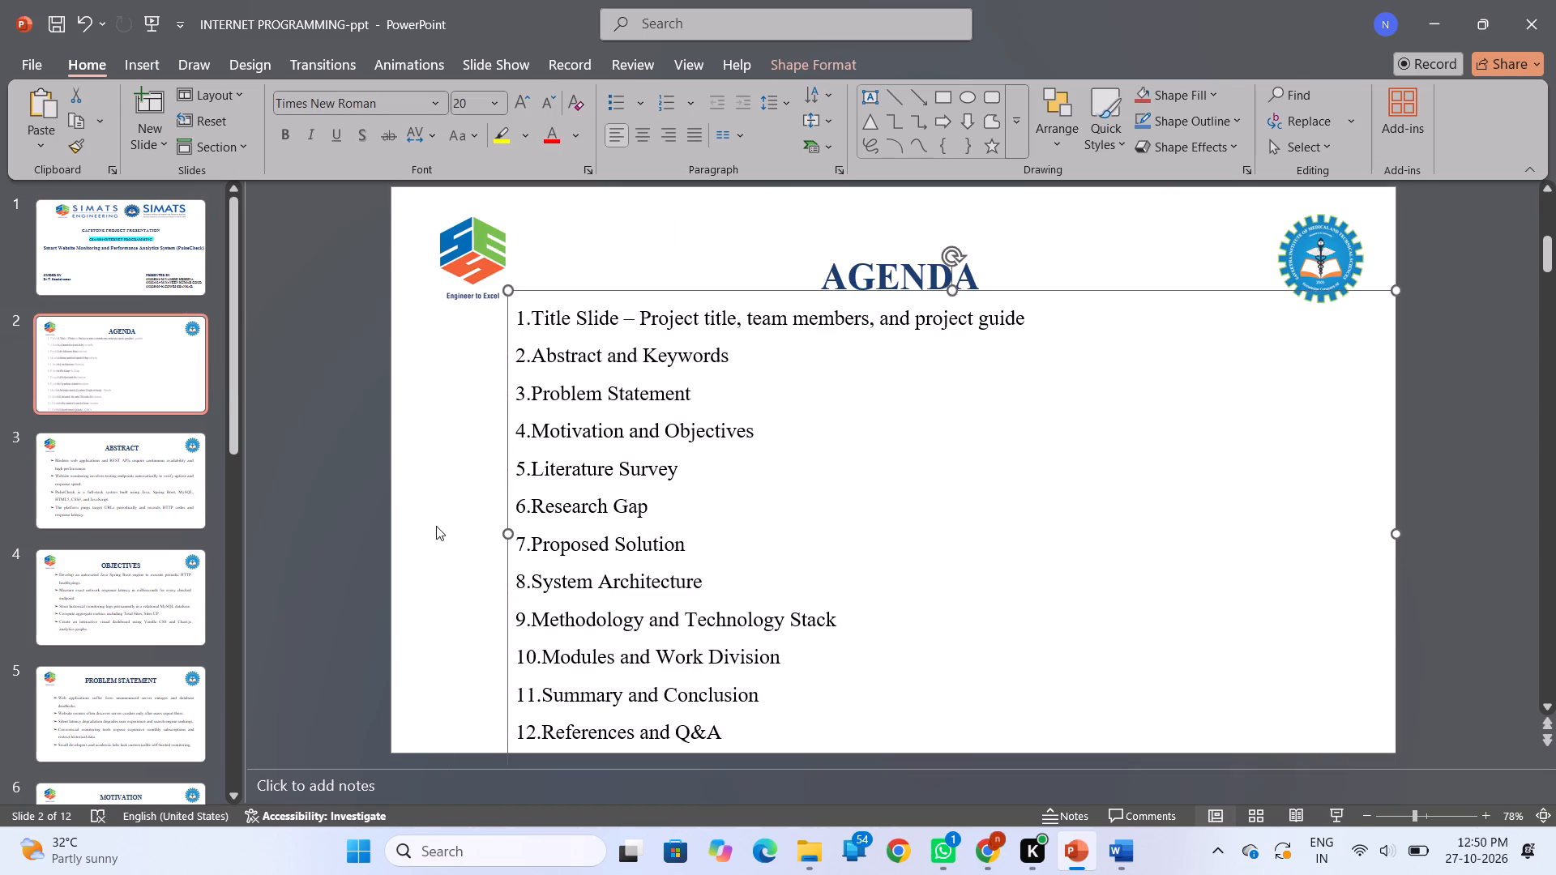
left_click(436, 526)
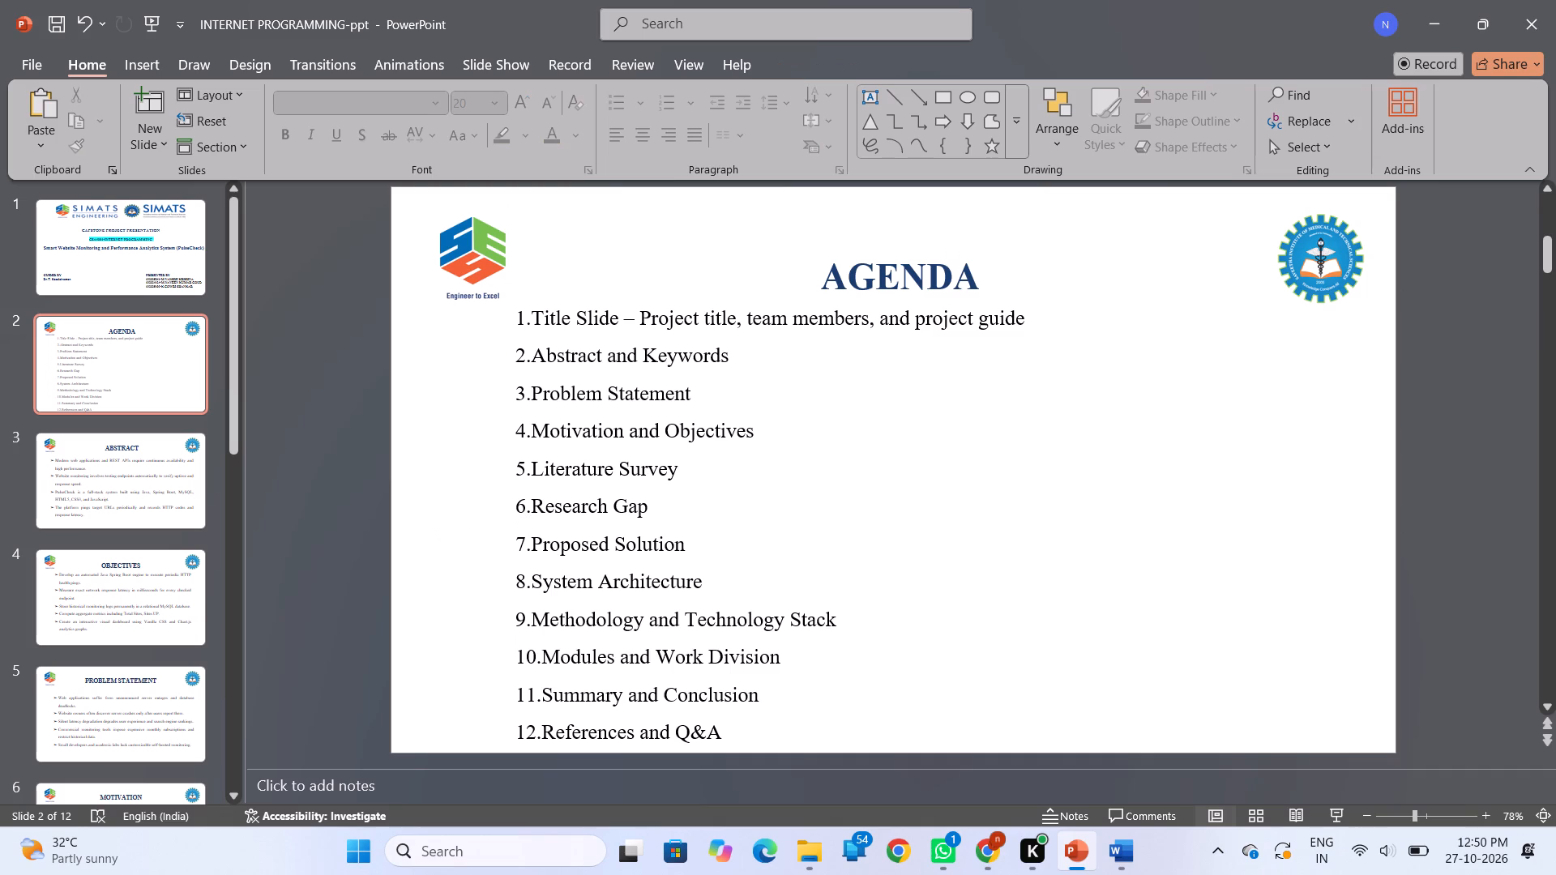
left_click(533, 521)
left_click_drag(507, 535, 515, 536)
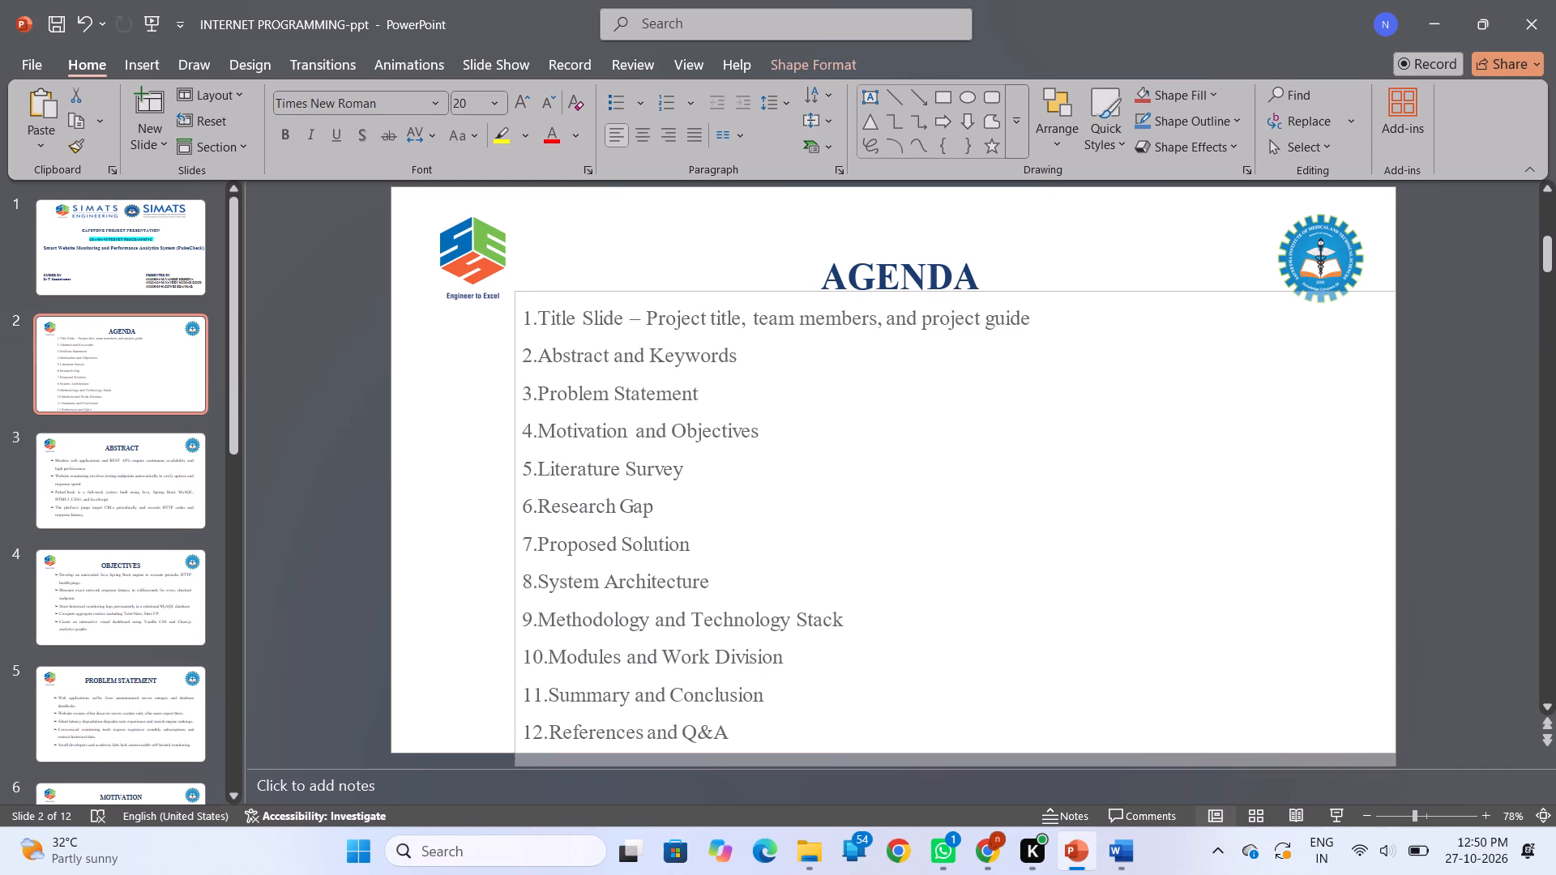
left_click_drag(515, 536, 516, 538)
left_click(448, 532)
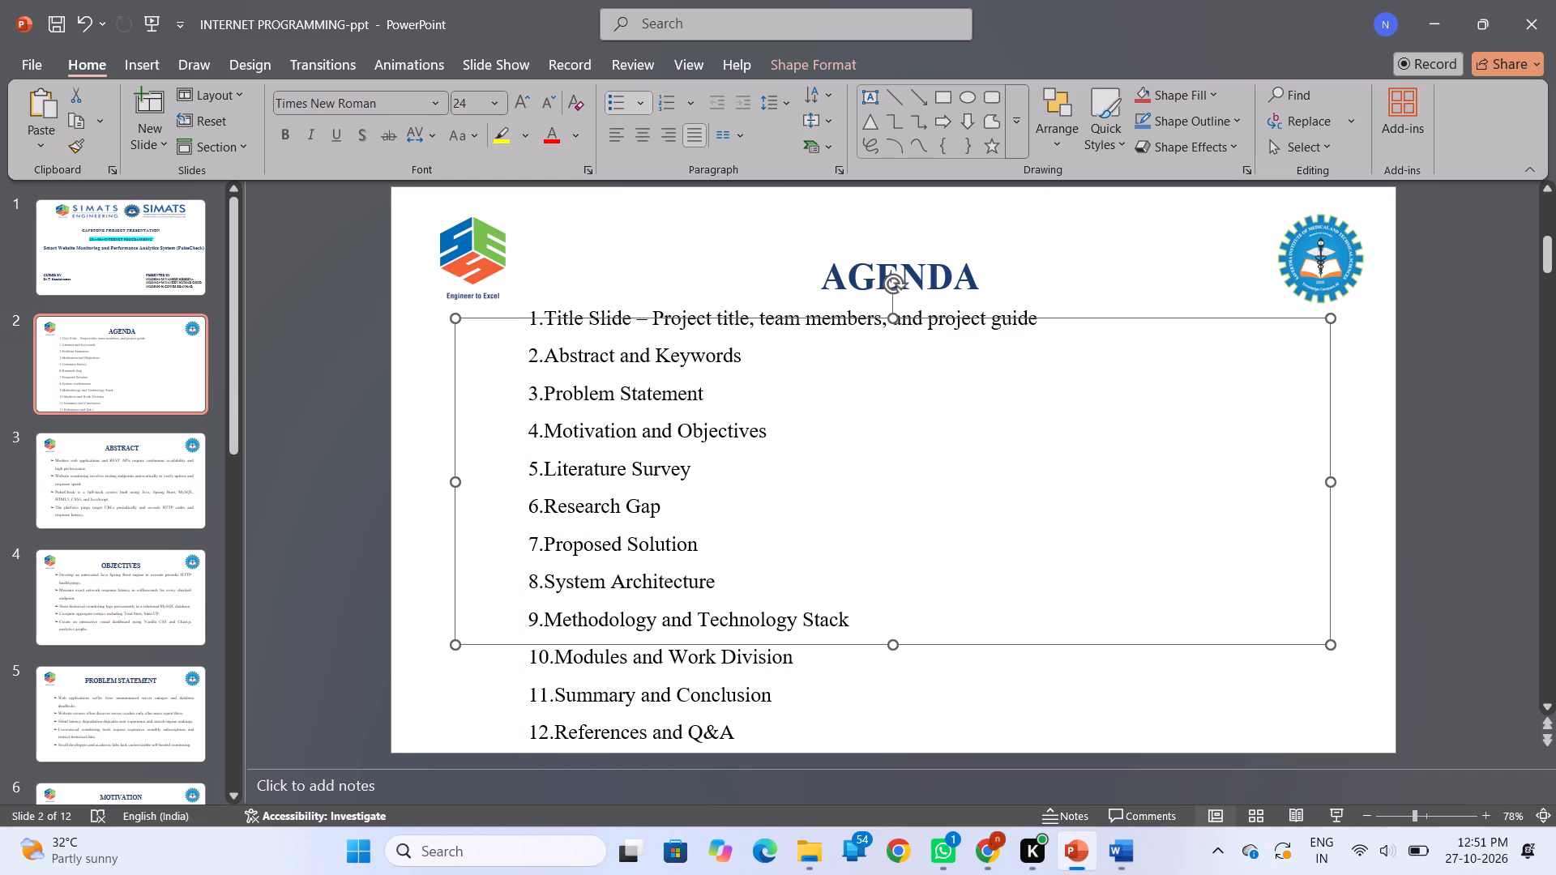
left_click(666, 242)
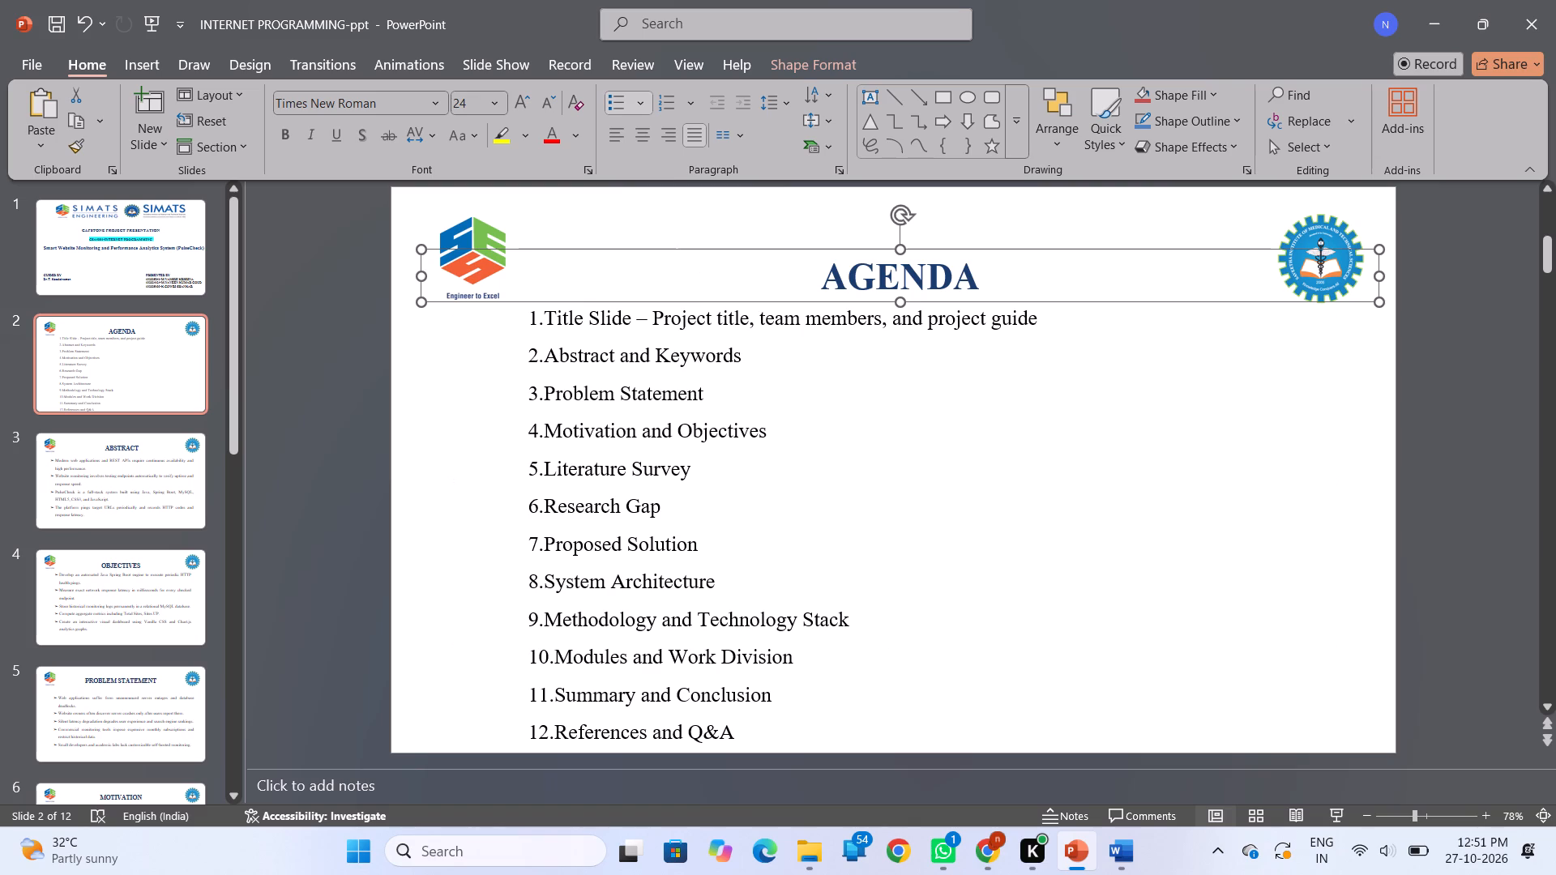
Delete the "9.Methodology and Technology Stack" item and its empty line from the agenda list.
left_click(865, 609)
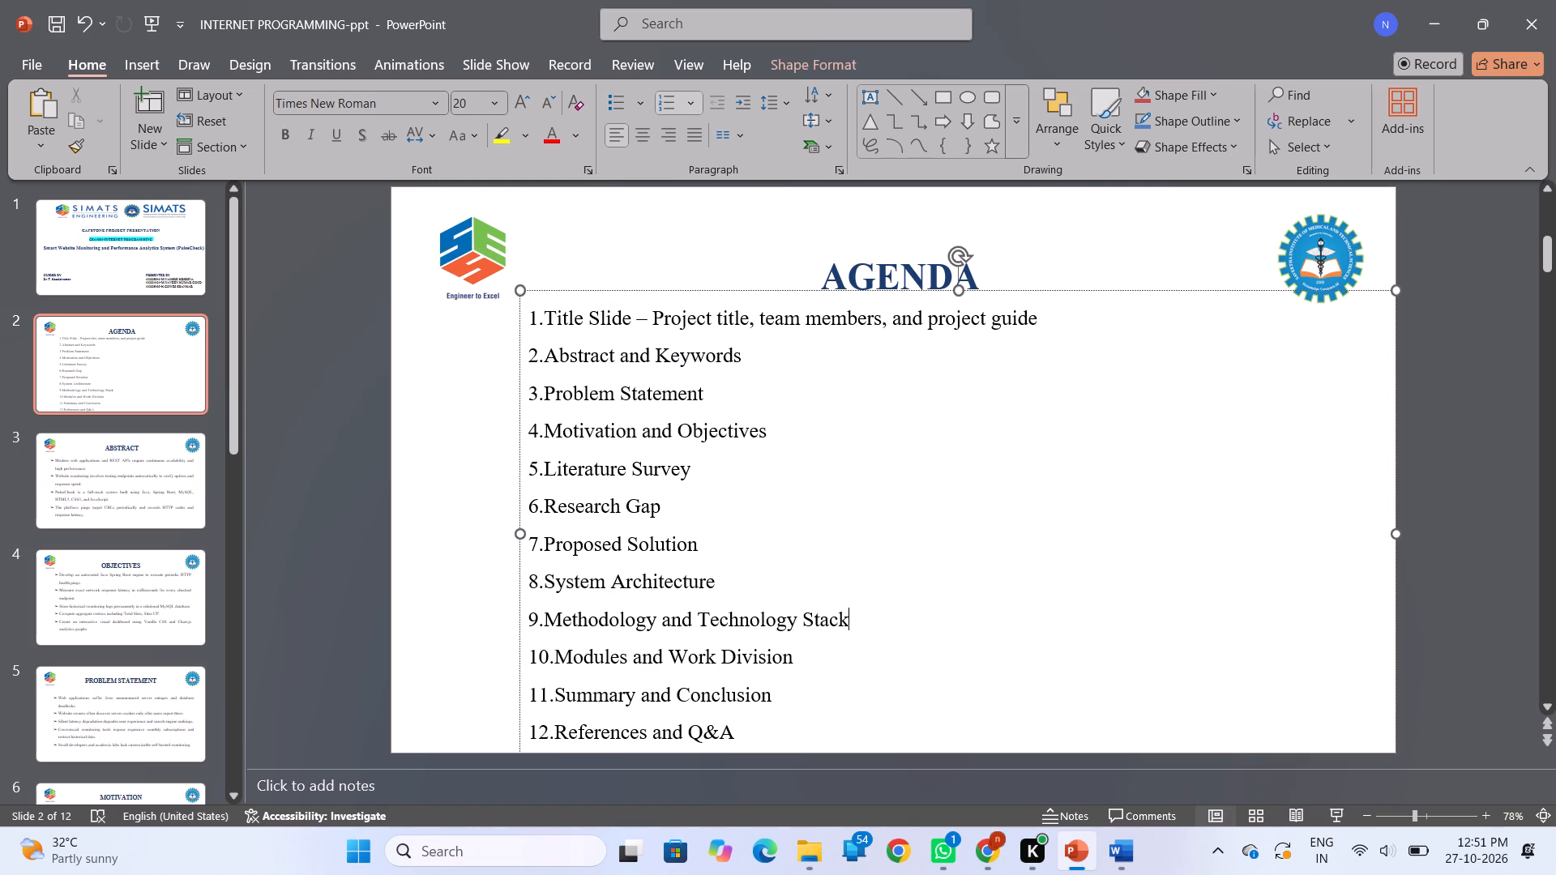
key("BackSpace")
key("BackSpace")
key("BackSpace")
key("BackSpace")
key("BackSpace")
key("BackSpace")
key("BackSpace")
key("BackSpace")
key("BackSpace")
key("BackSpace")
key("BackSpace")
key("BackSpace")
key("BackSpace")
key("BackSpace")
key("BackSpace")
key("BackSpace")
key("BackSpace")
key("BackSpace")
key("BackSpace")
key("BackSpace")
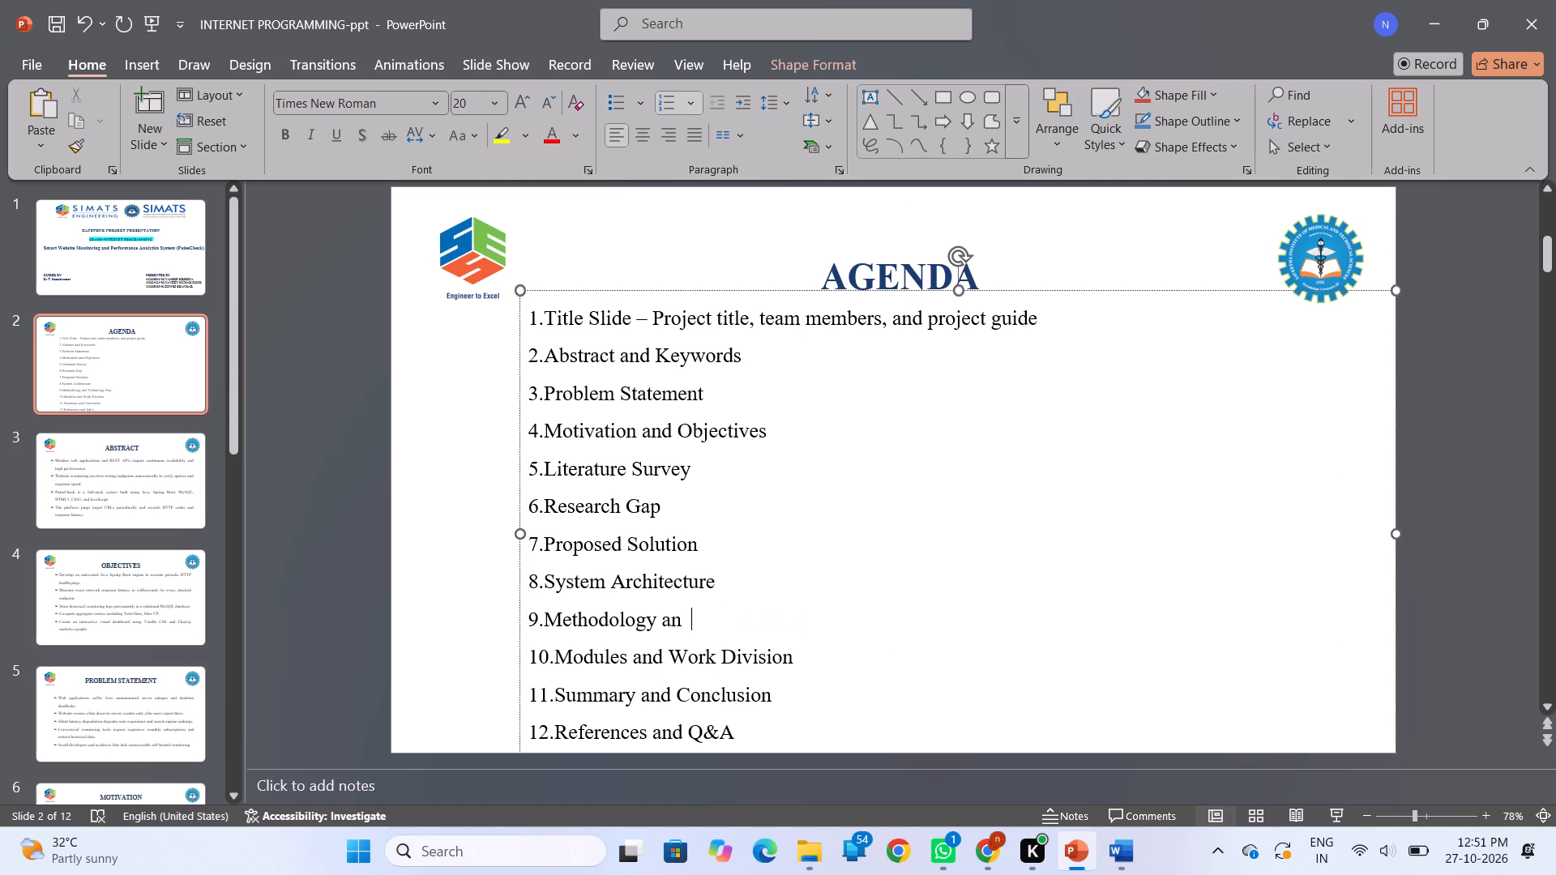
key("BackSpace")
key("BackSpace")
key("BackSpace")
key("BackSpace")
key("BackSpace")
key("BackSpace")
key("BackSpace")
key("BackSpace")
key("BackSpace")
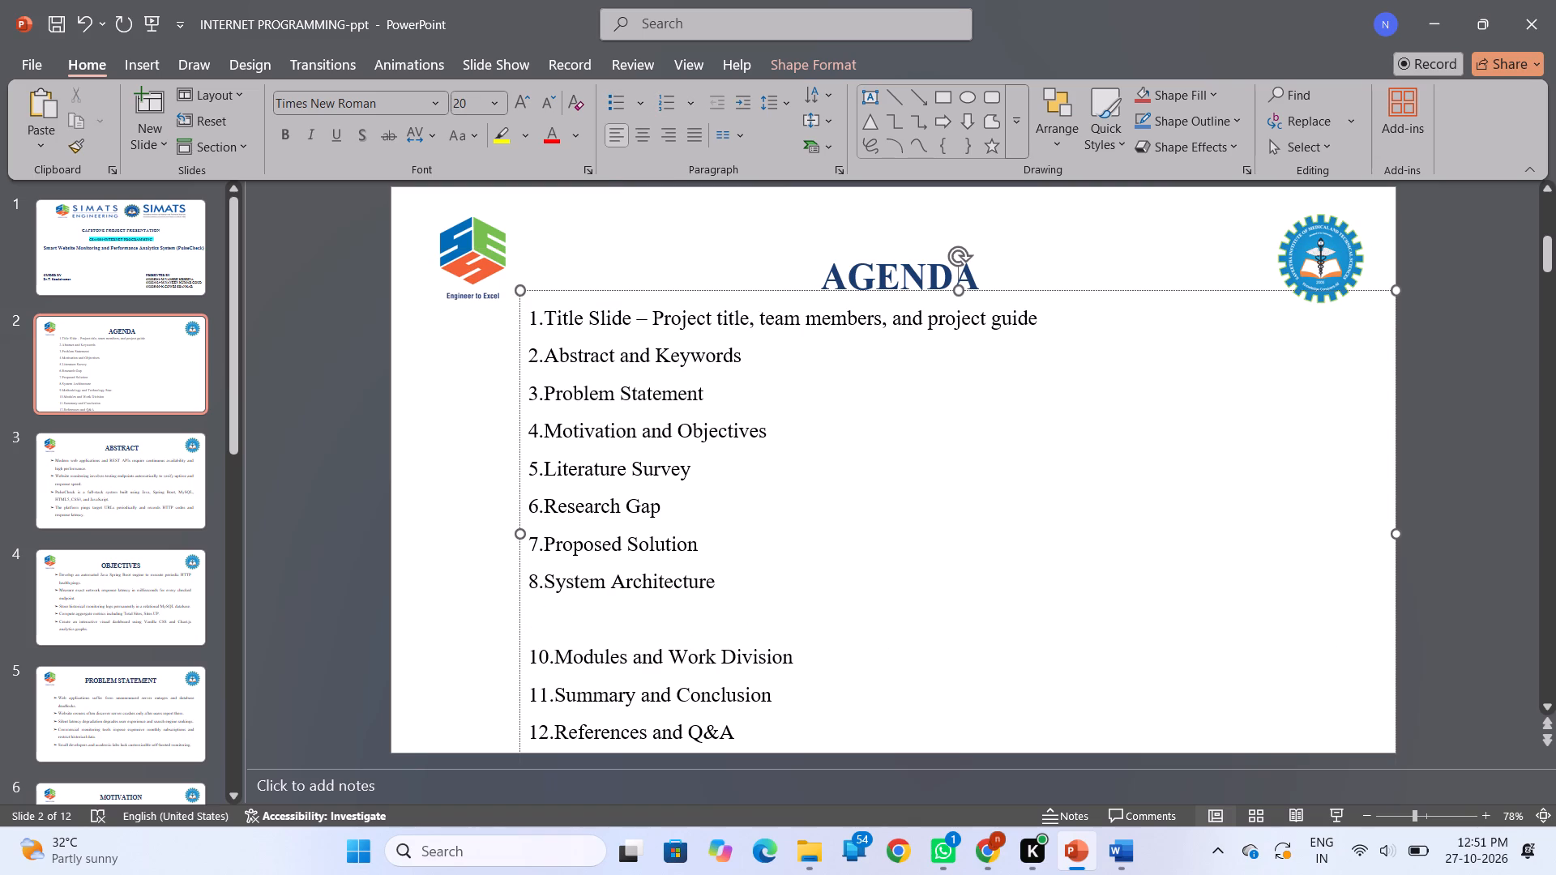
key("BackSpace")
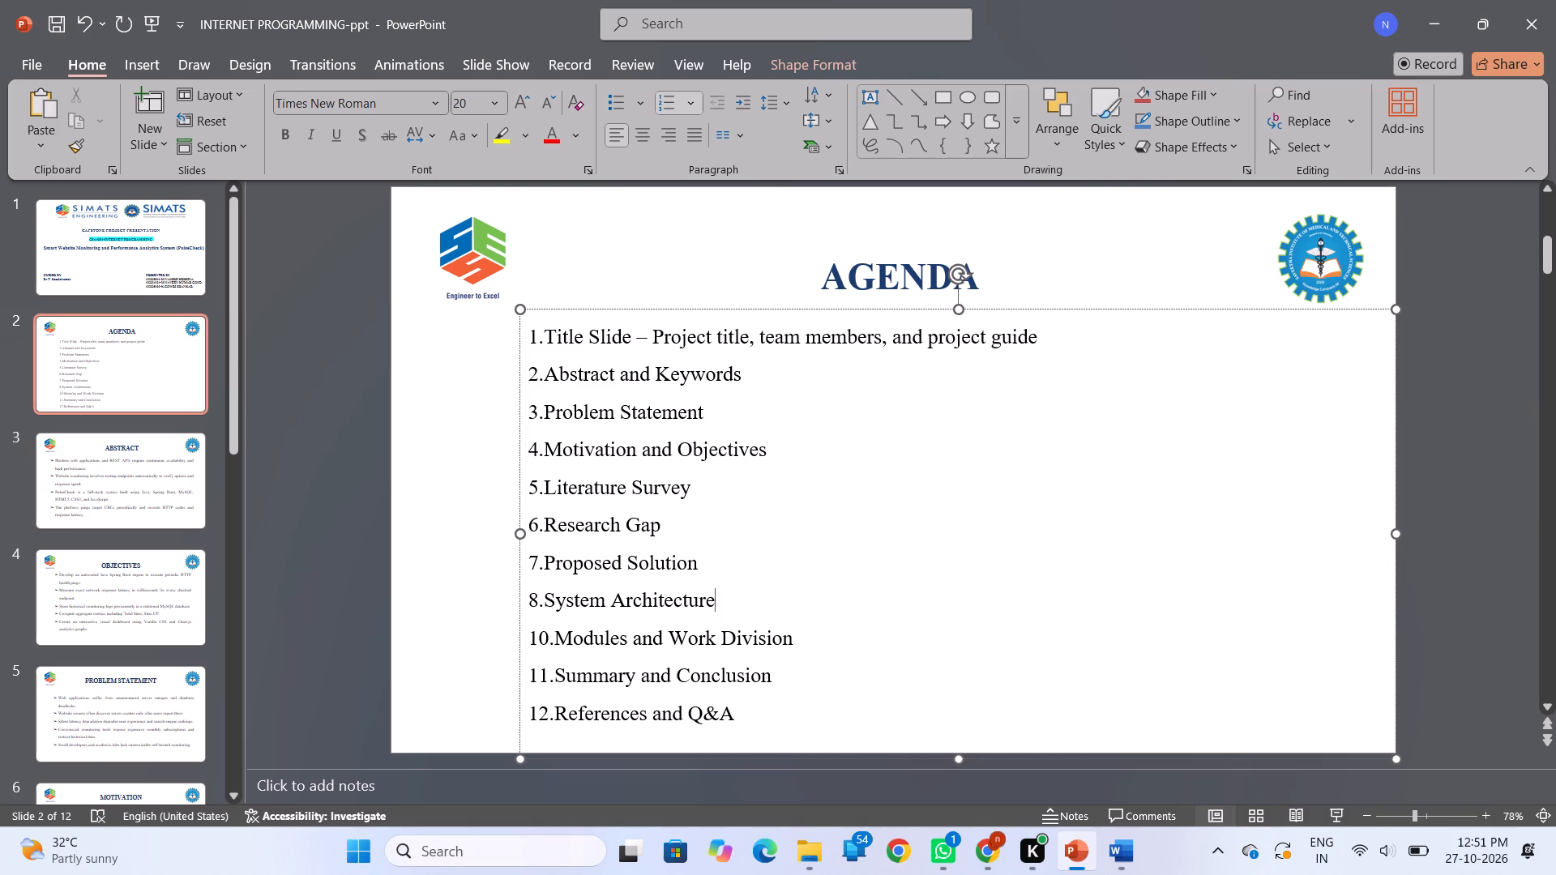
Renumber the last three agenda items: Modules and Work Division as 9, Summary and Conclusion as 10, References and Q&A as 11.
left_click(553, 643)
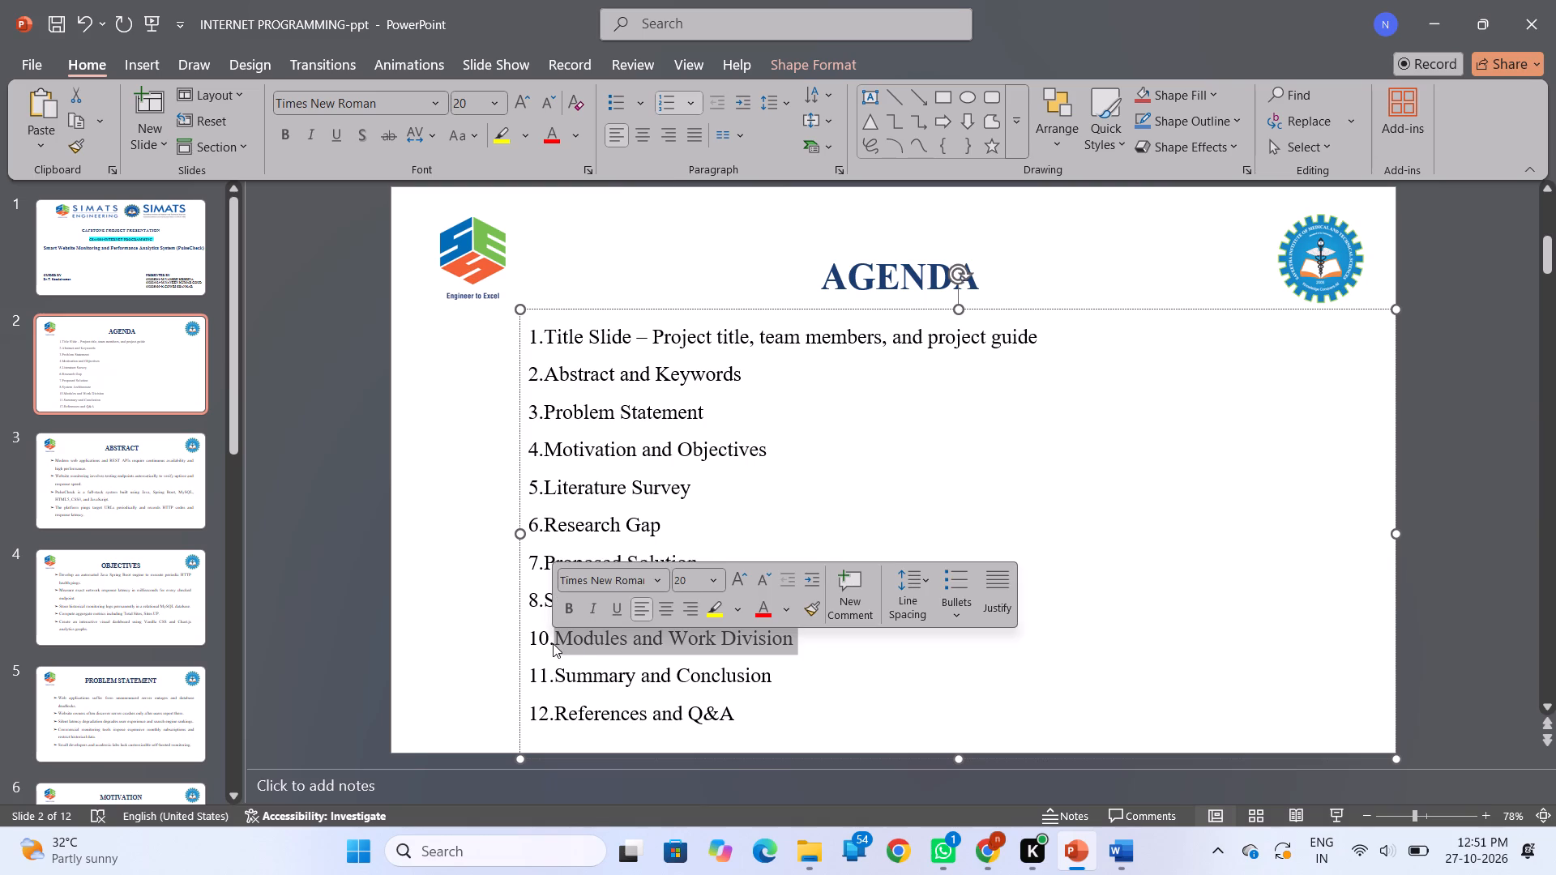
left_click(572, 643)
key("Left")
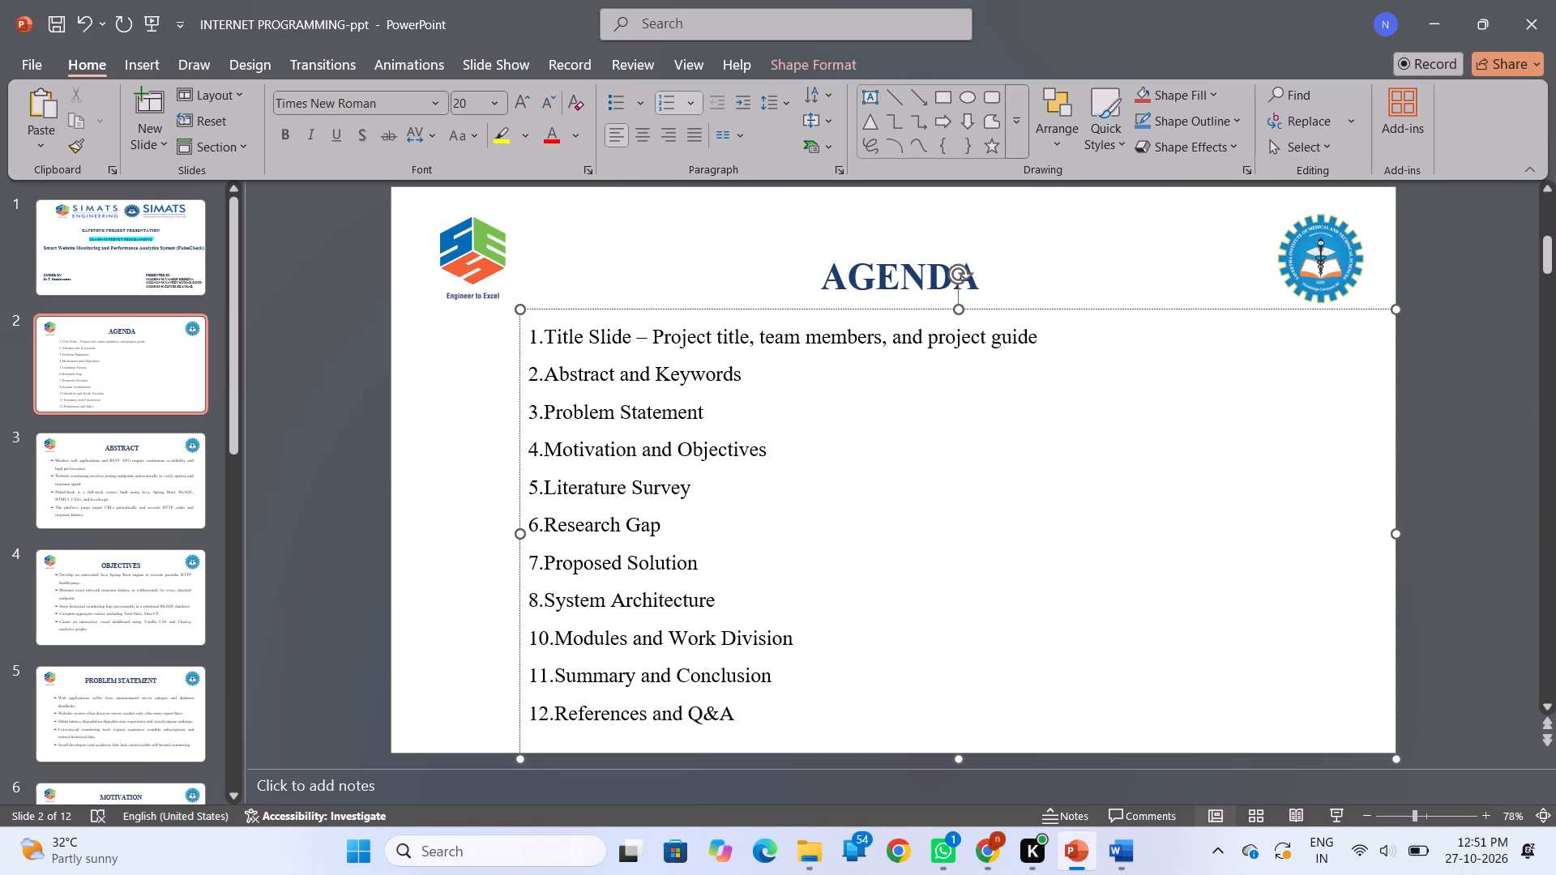
key("BackSpace")
key("BackSpace")
key("Return")
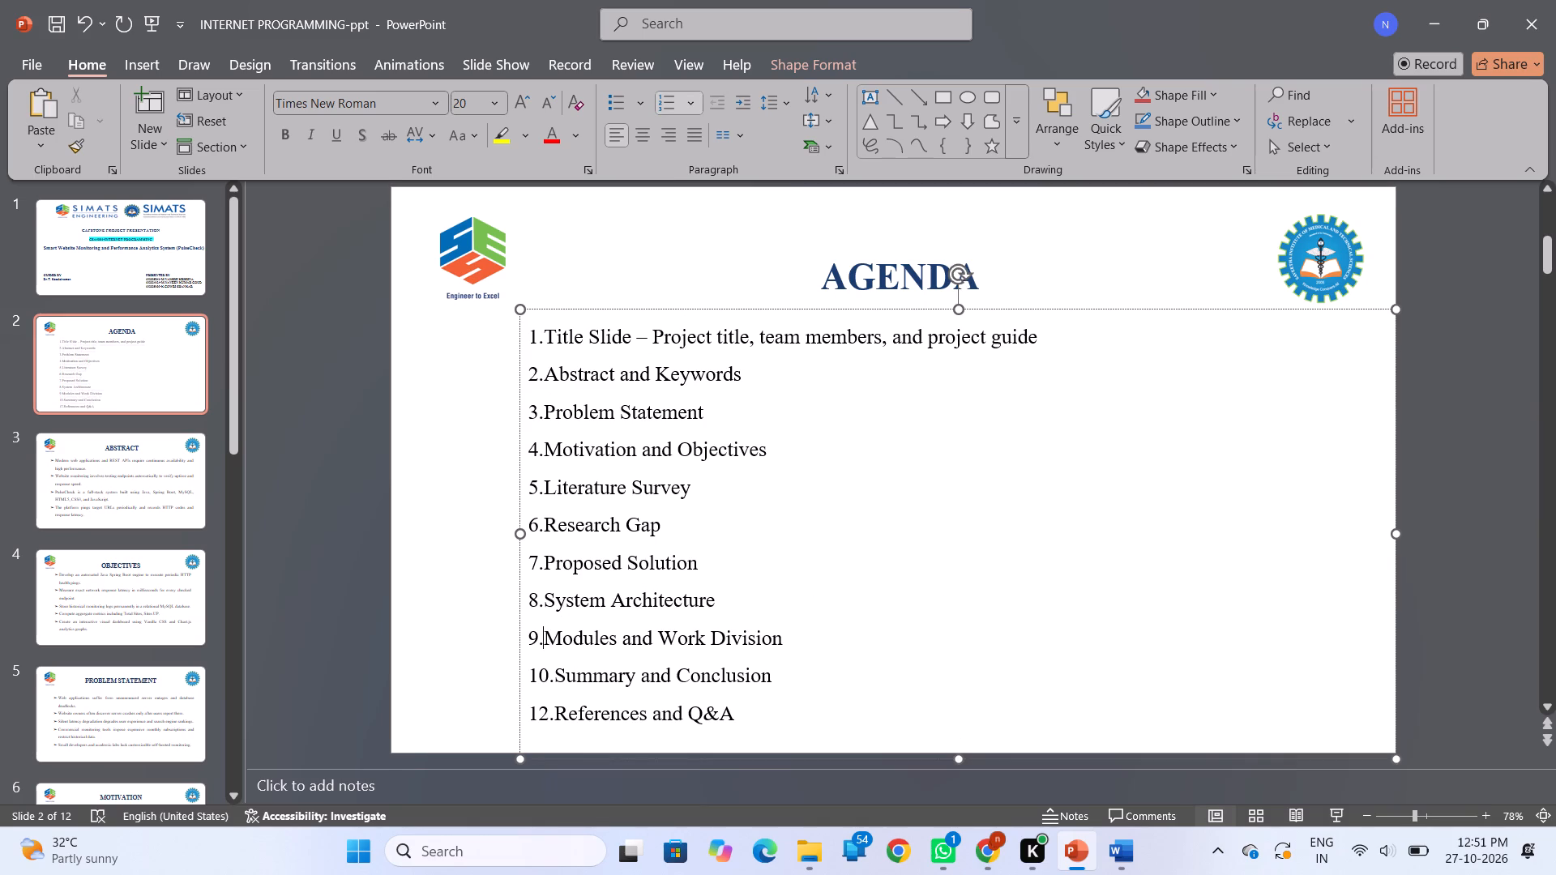
key("Down")
key("Down")
key("Right")
key("BackSpace")
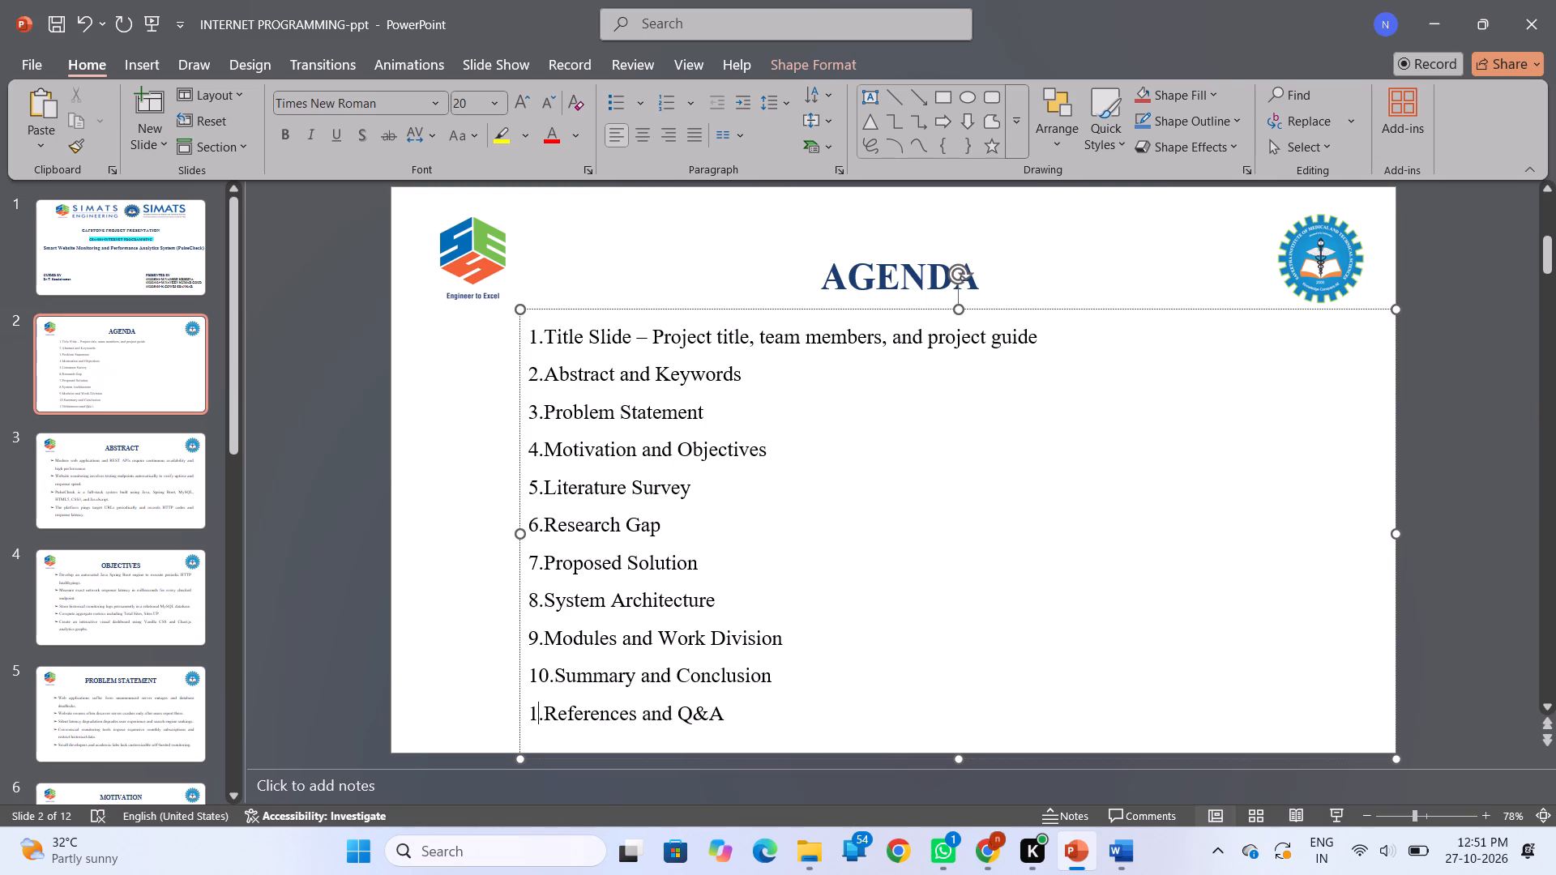
key("1")
left_click(472, 395)
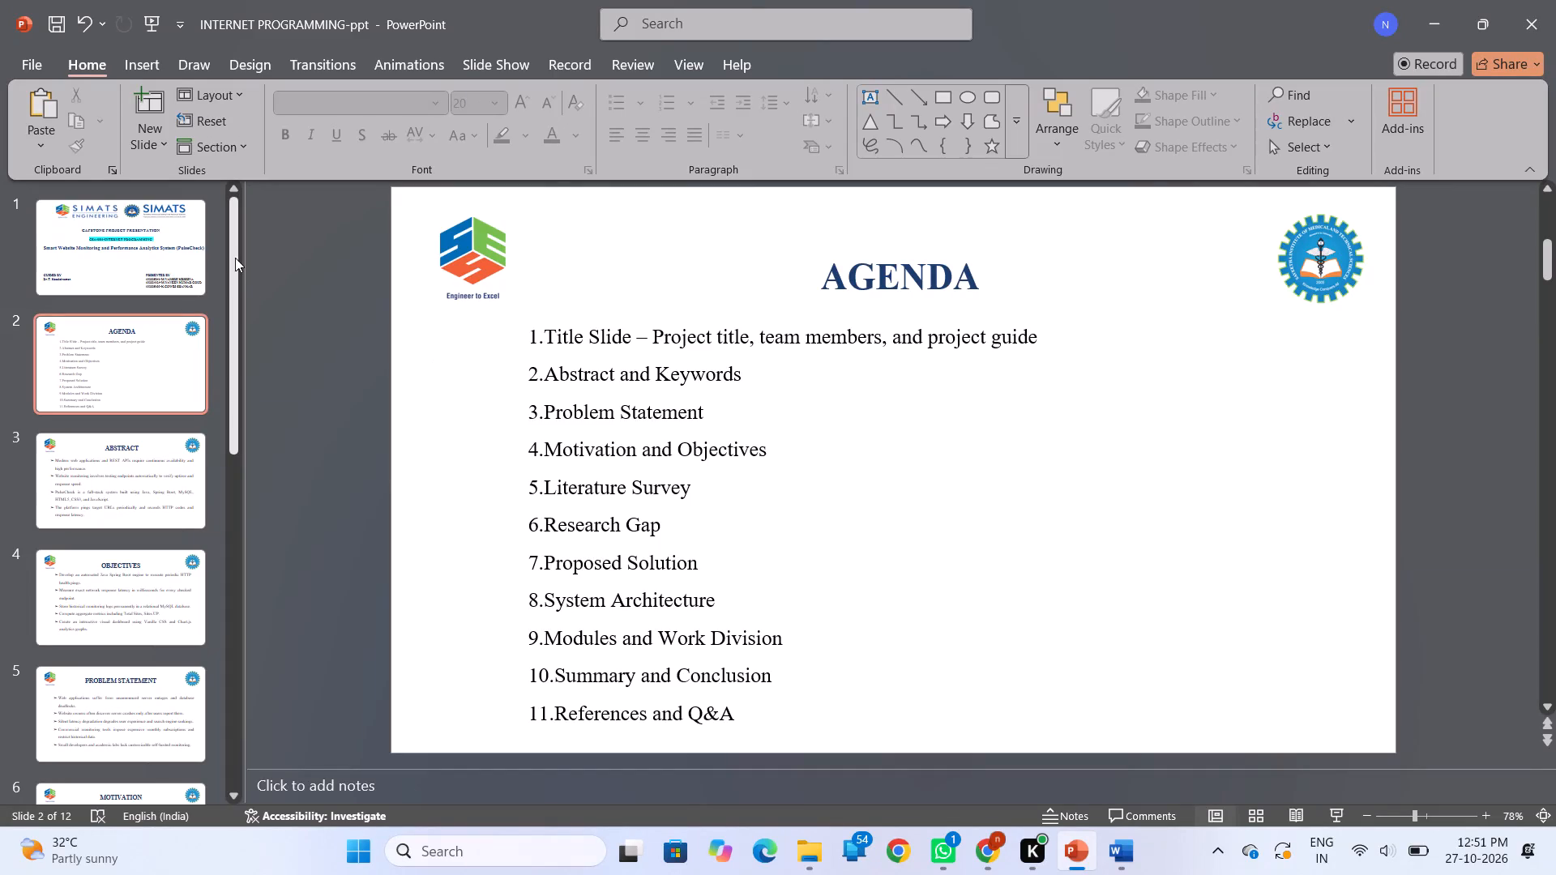
Page through the whole deck from the title slide to the closing slides, checking its topics and order against the Agenda slide.
left_click(105, 248)
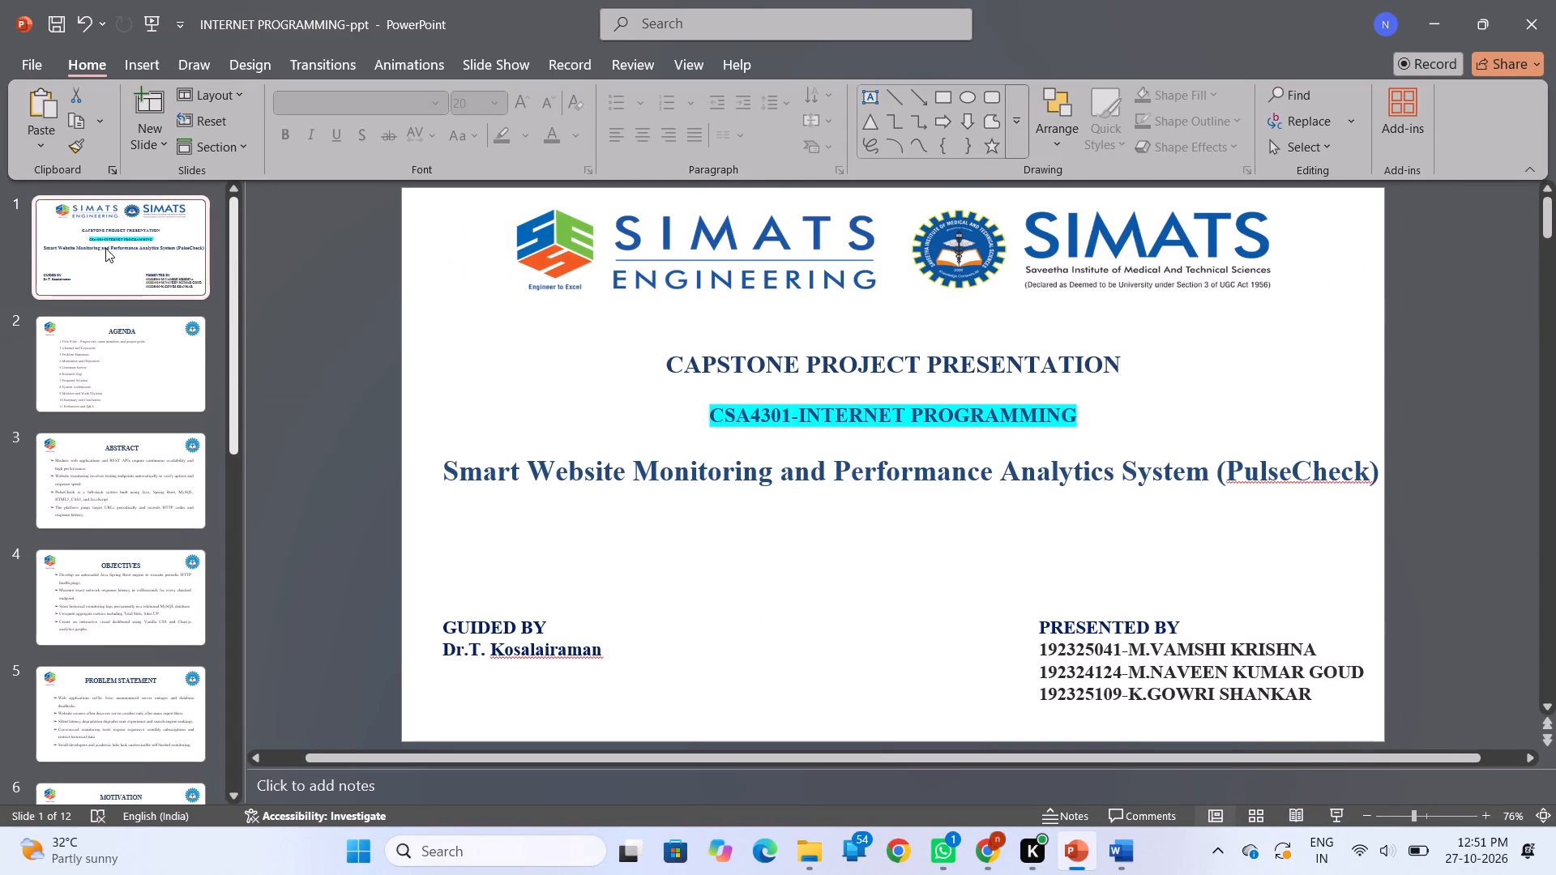
key("Down")
key("Up")
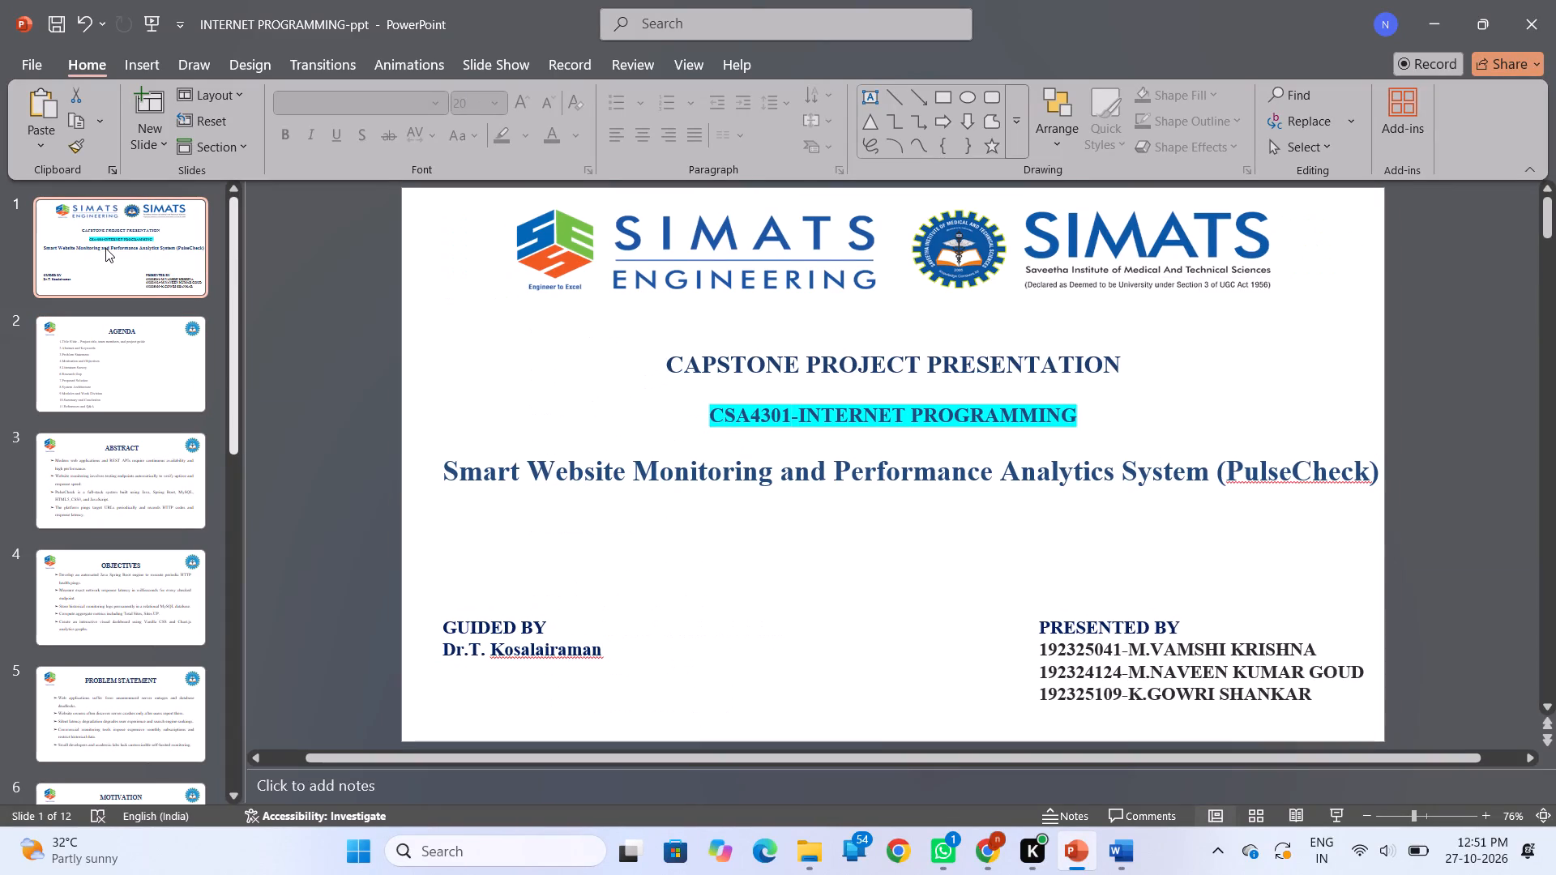
key("Up")
key("Down")
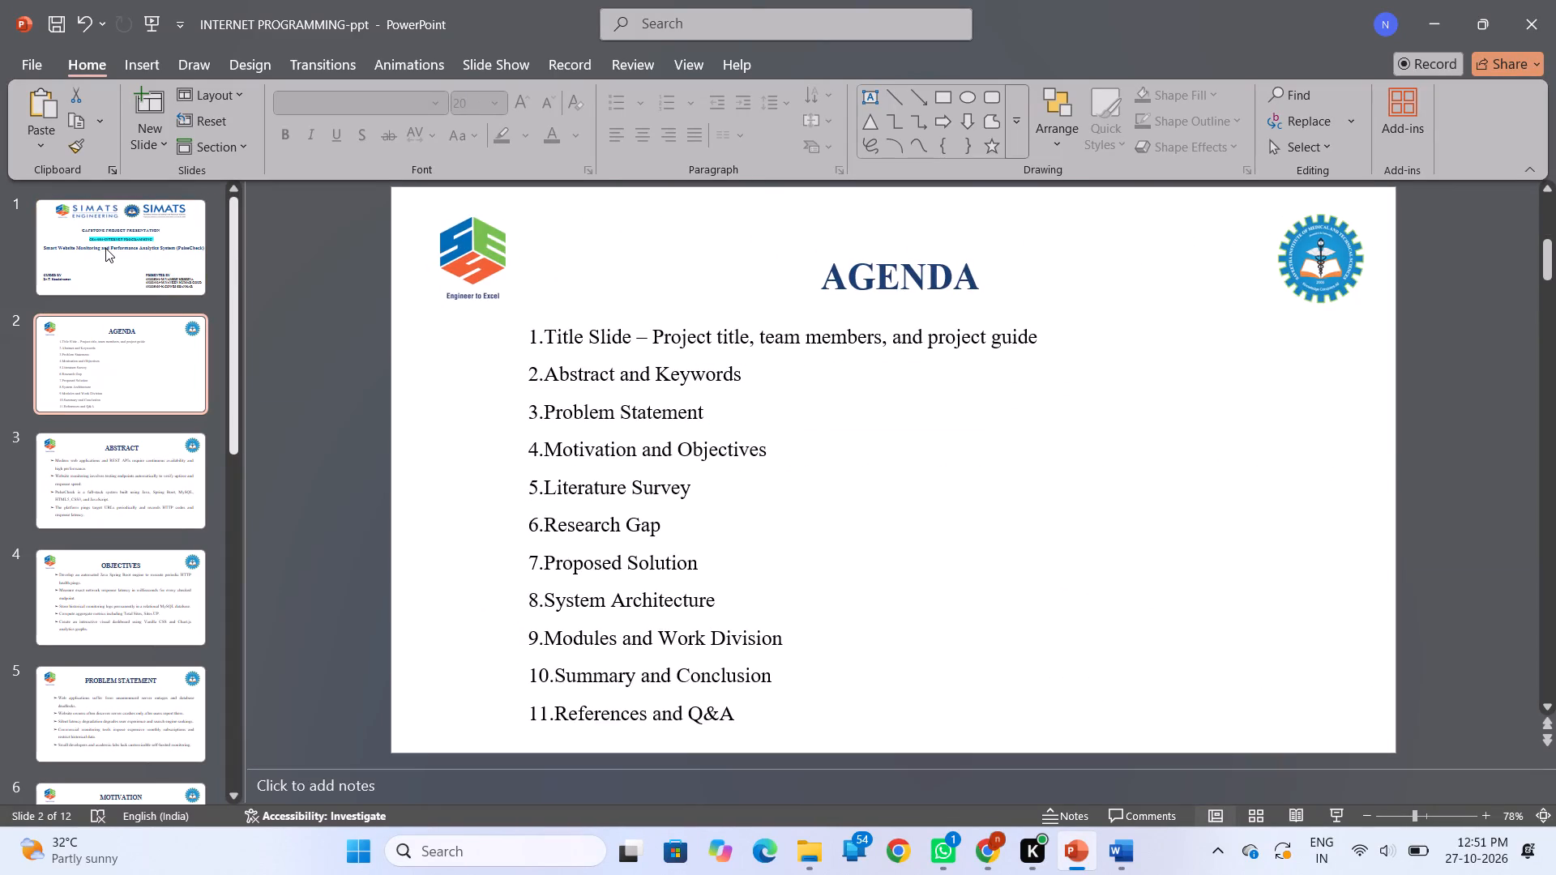
key("Up")
key("Down")
key("Down")
key("Up")
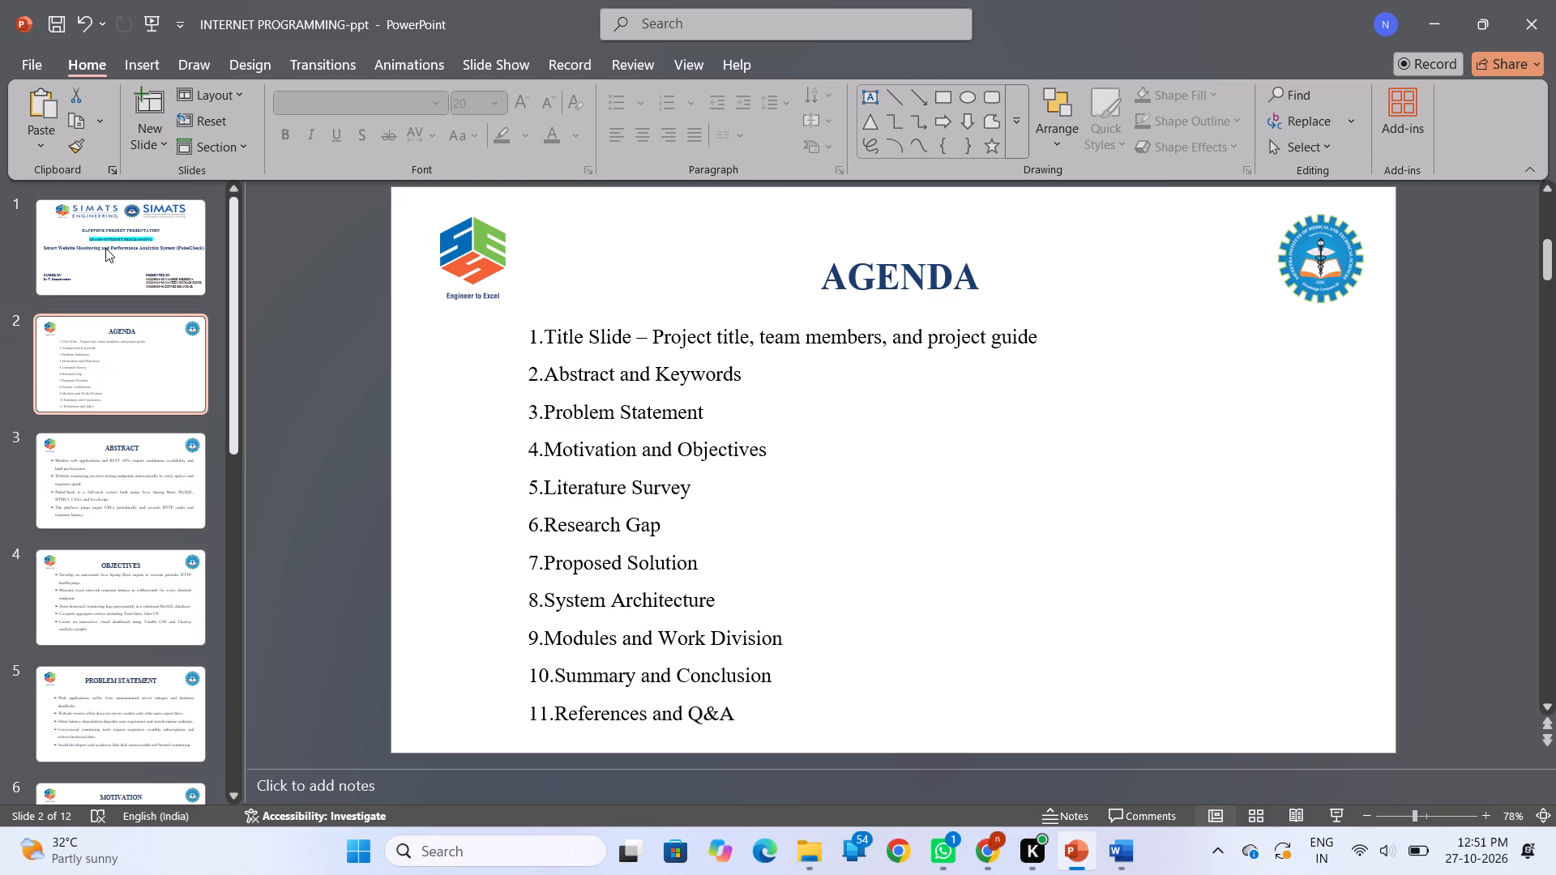
key("Up")
key("Down")
key("Down")
key("Down")
key("Down")
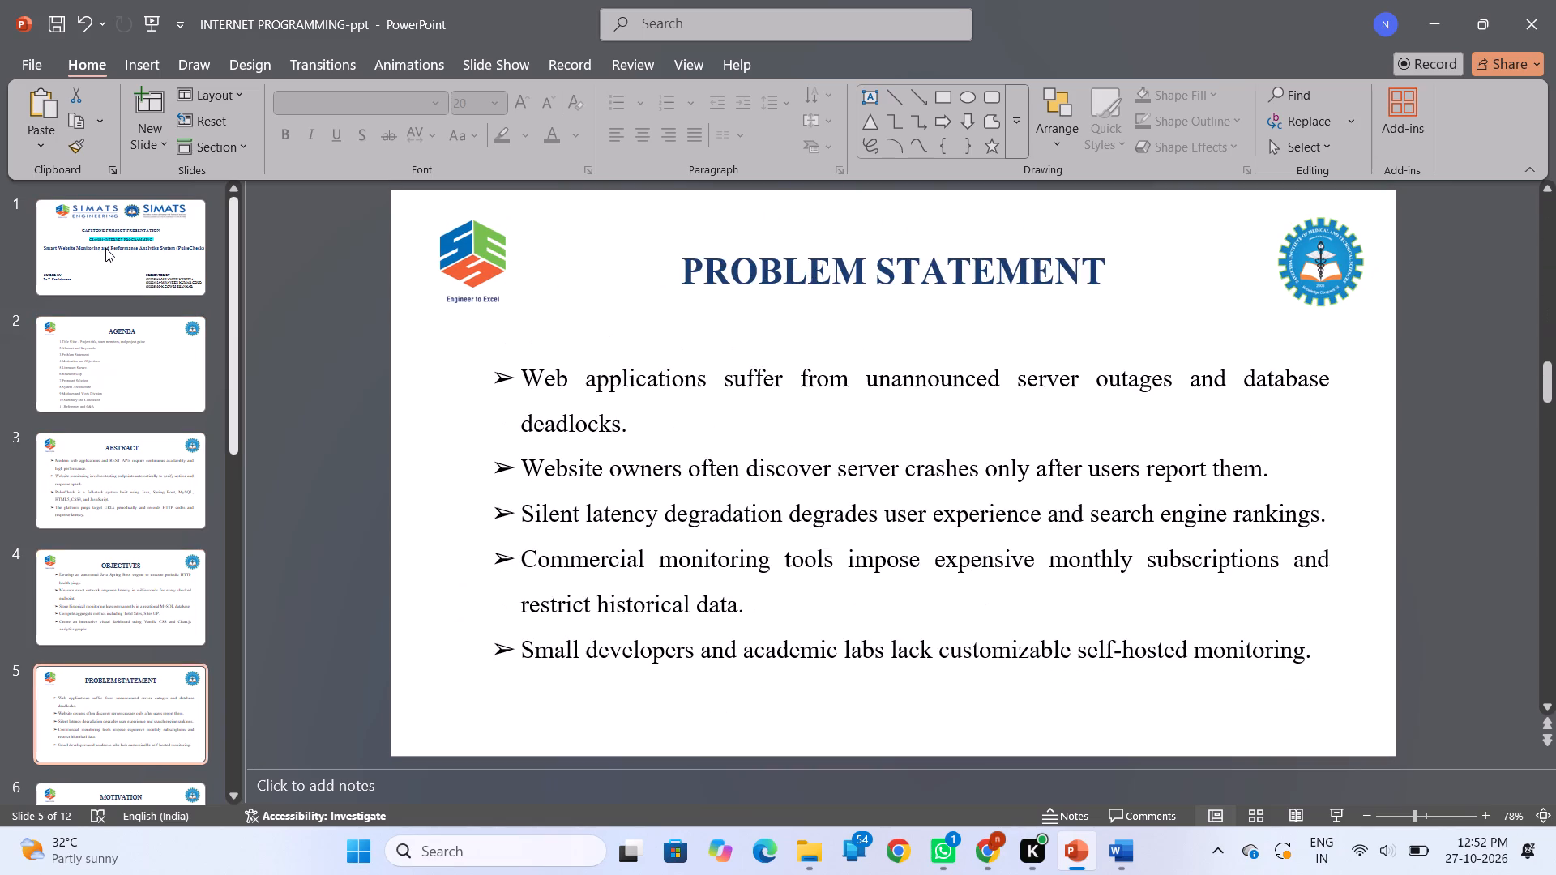
key("Down")
key("Down")
key("Down")
key("Down")
key("Down")
key("Down")
key("Down")
key("Up")
key("Up")
key("Up")
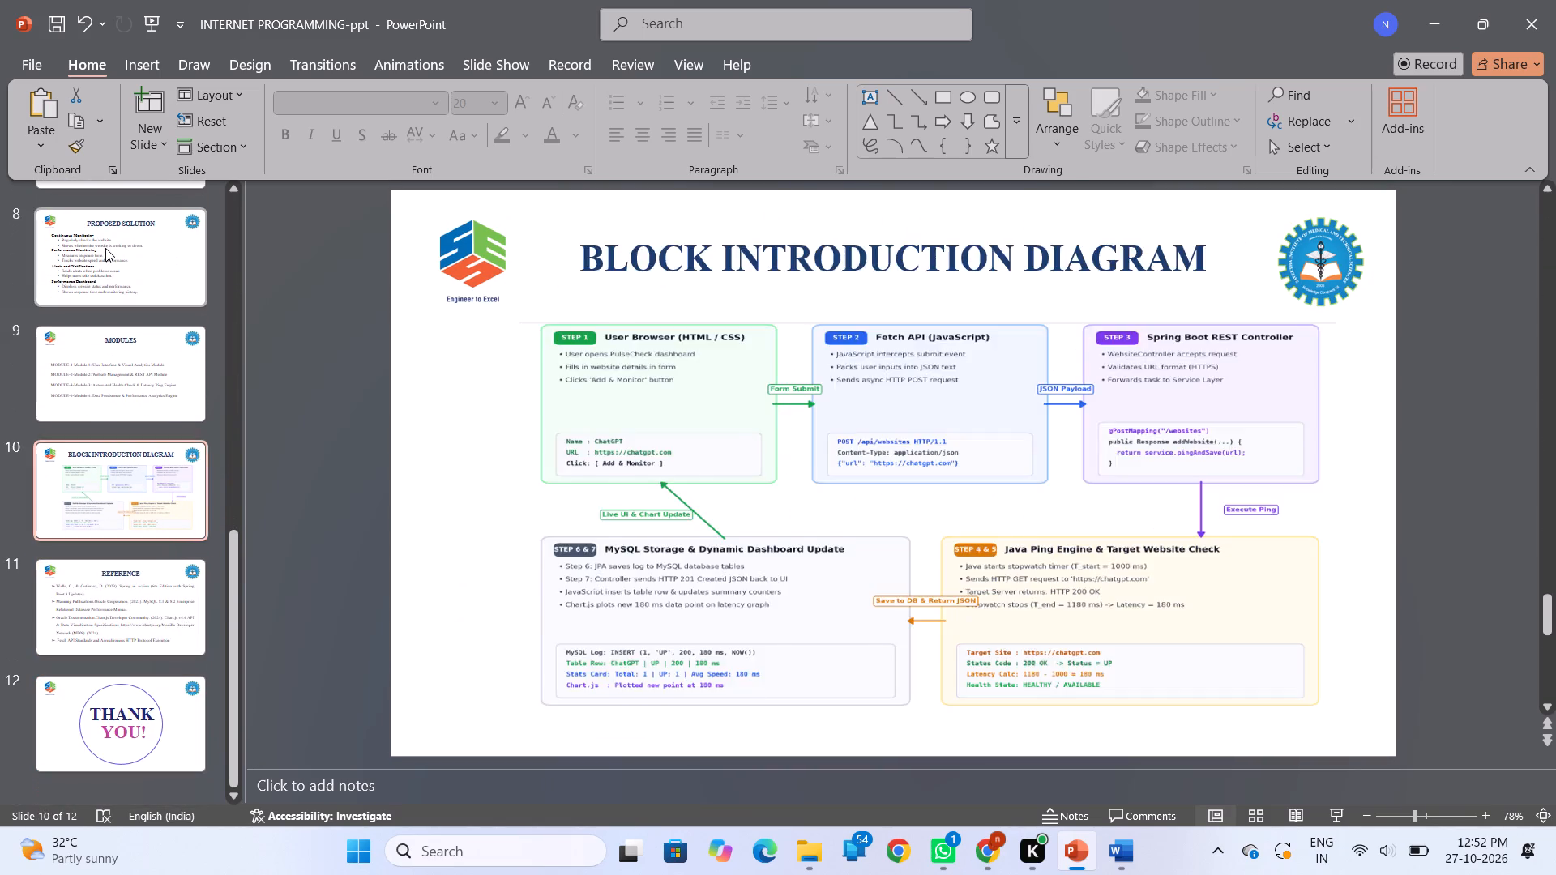
key("Up")
key("Up")
key("Up")
key("Up")
key("Up")
key("Up")
key("Up")
key("Up")
key("Up")
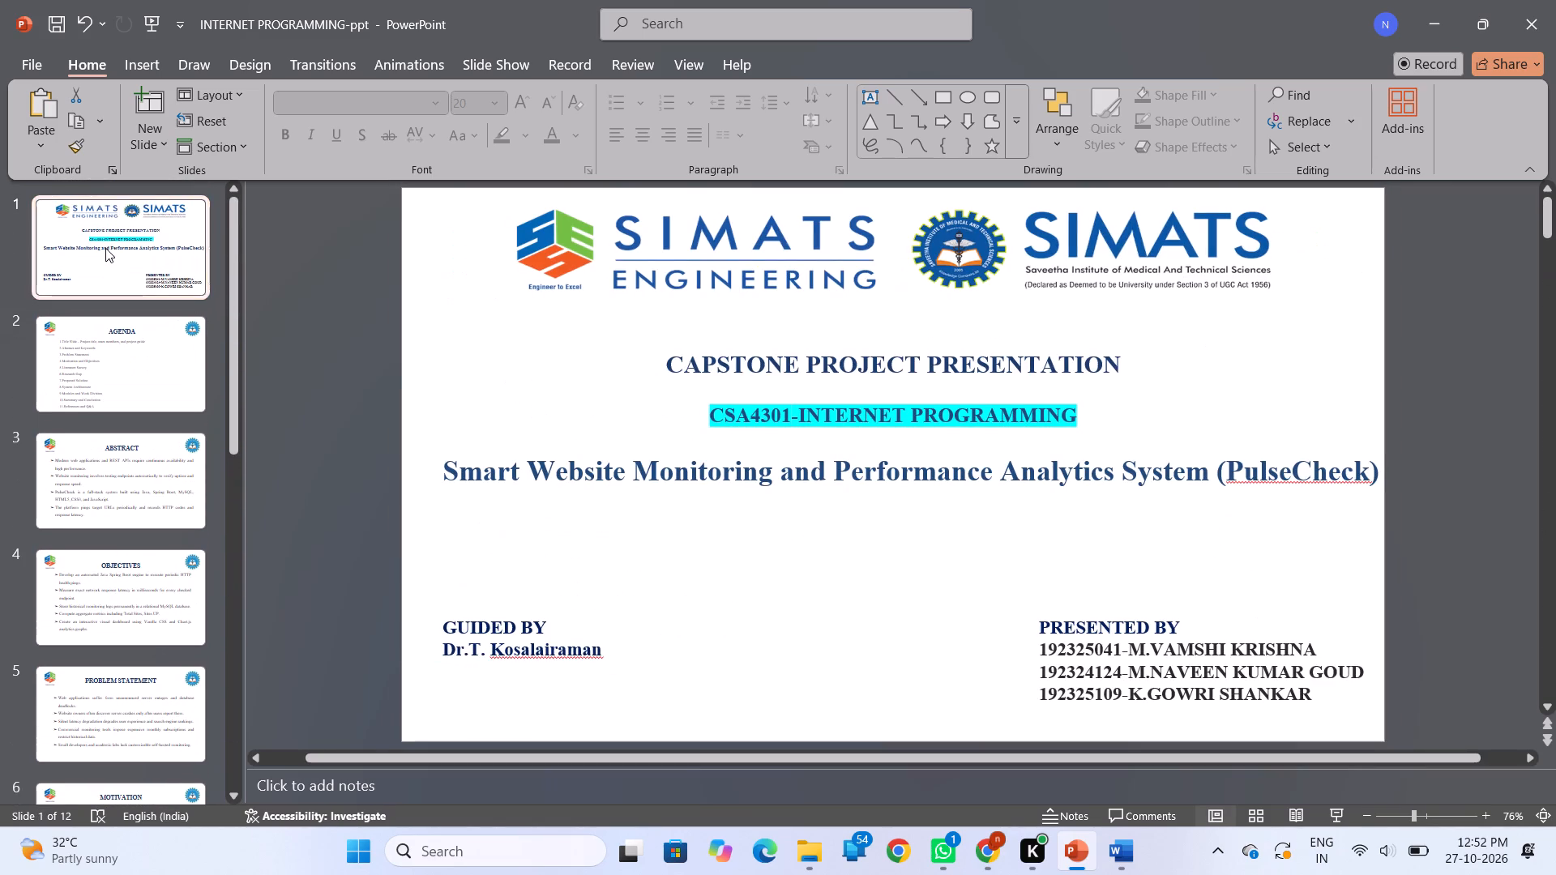
key("Down")
key("Down")
key("Up")
key("Down")
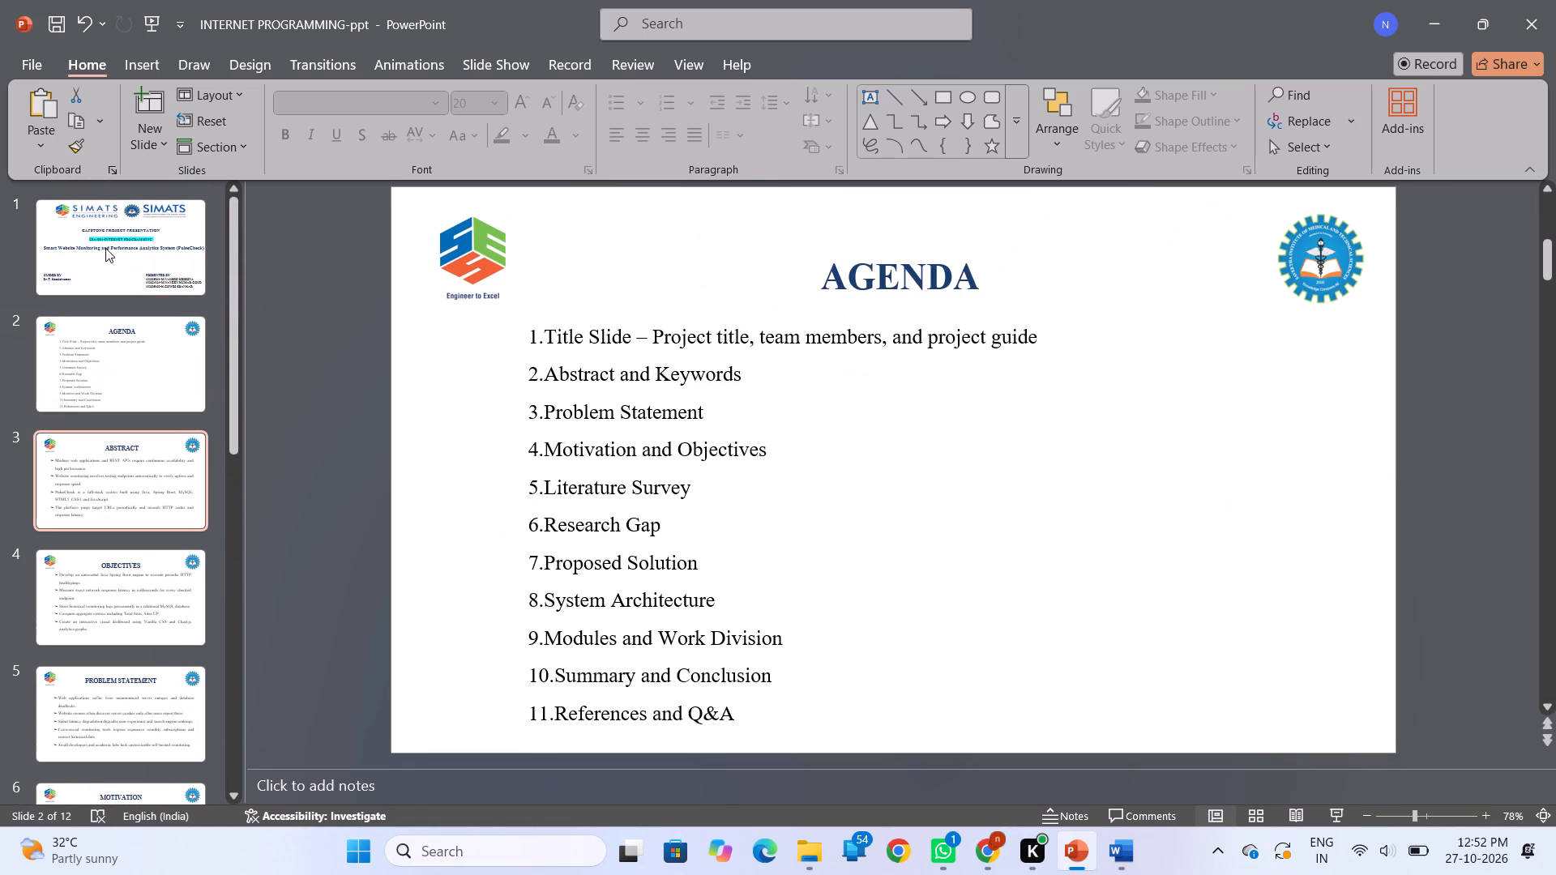
key("Up")
key("Up")
key("Down")
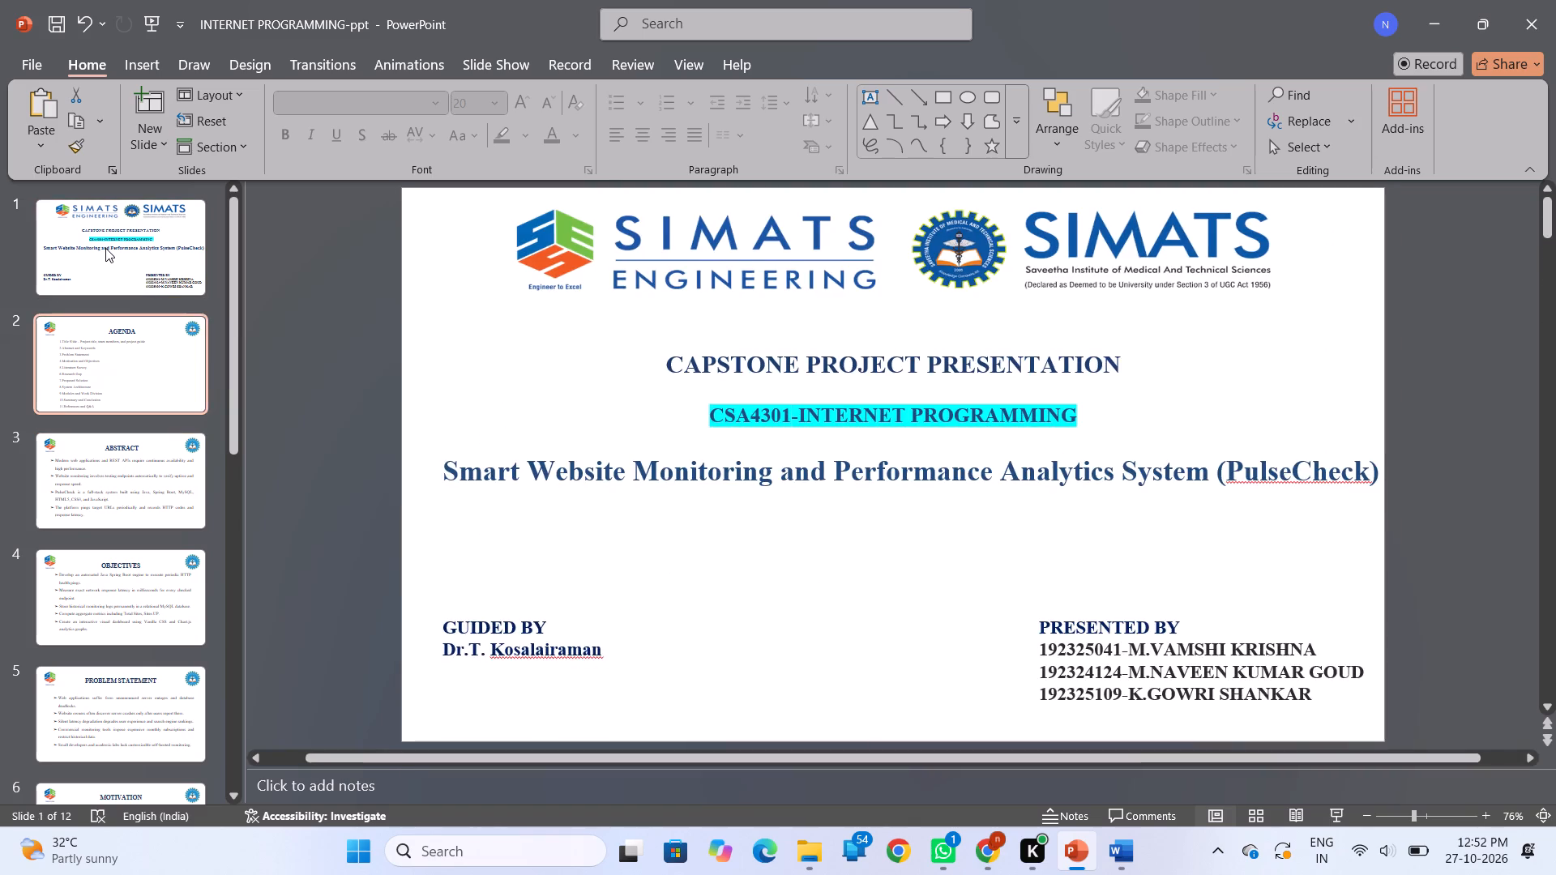
key("Down")
key("Down")
key("Down")
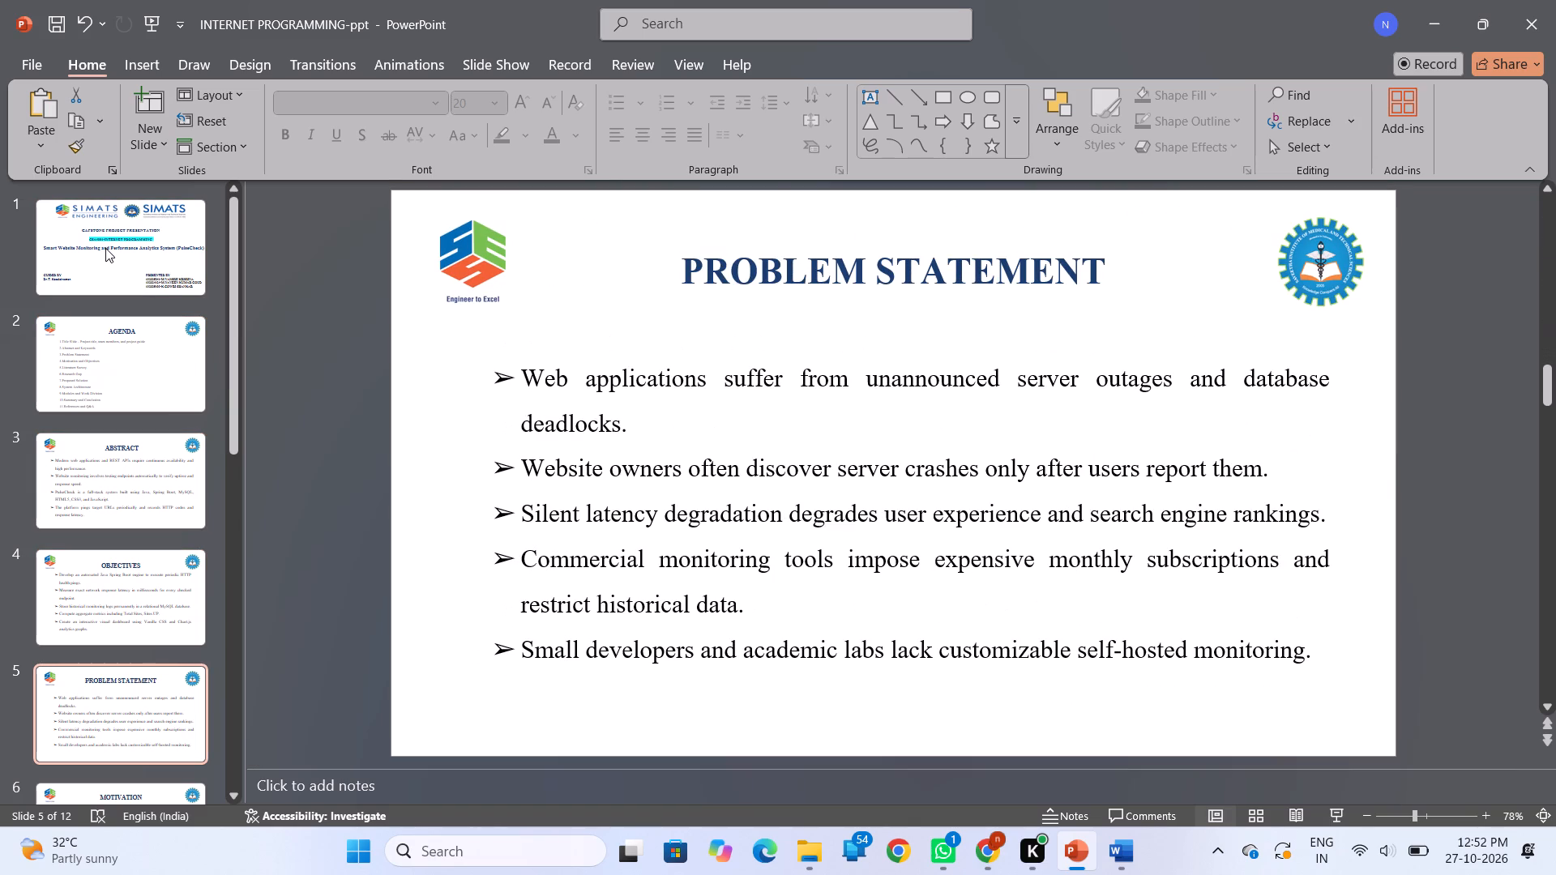
key("Down")
key("Down")
key("Down")
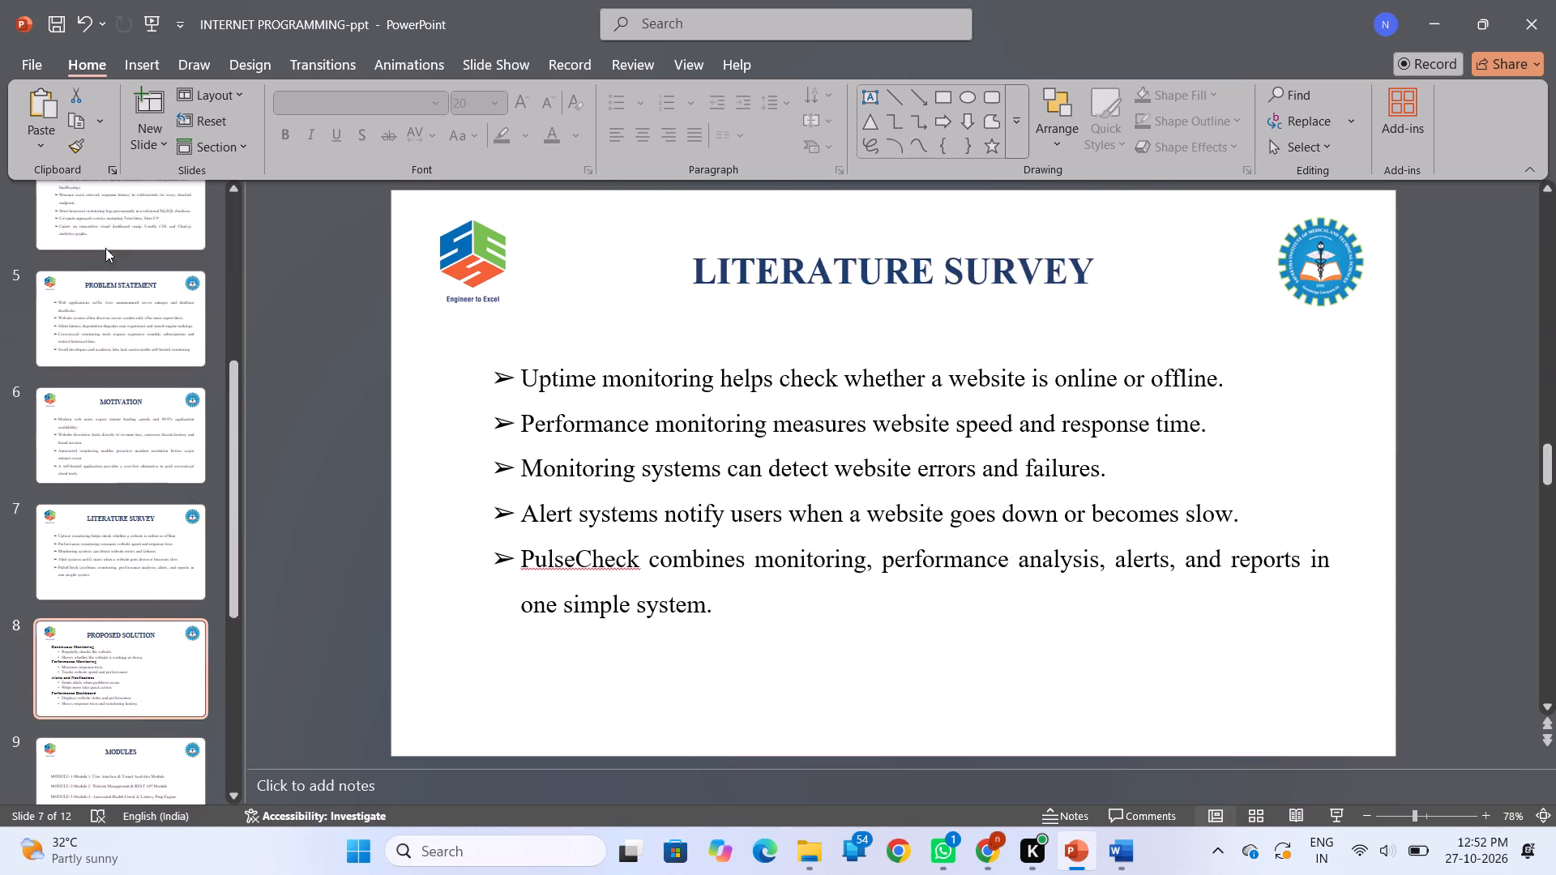
key("Down")
key("Down")
key("Down")
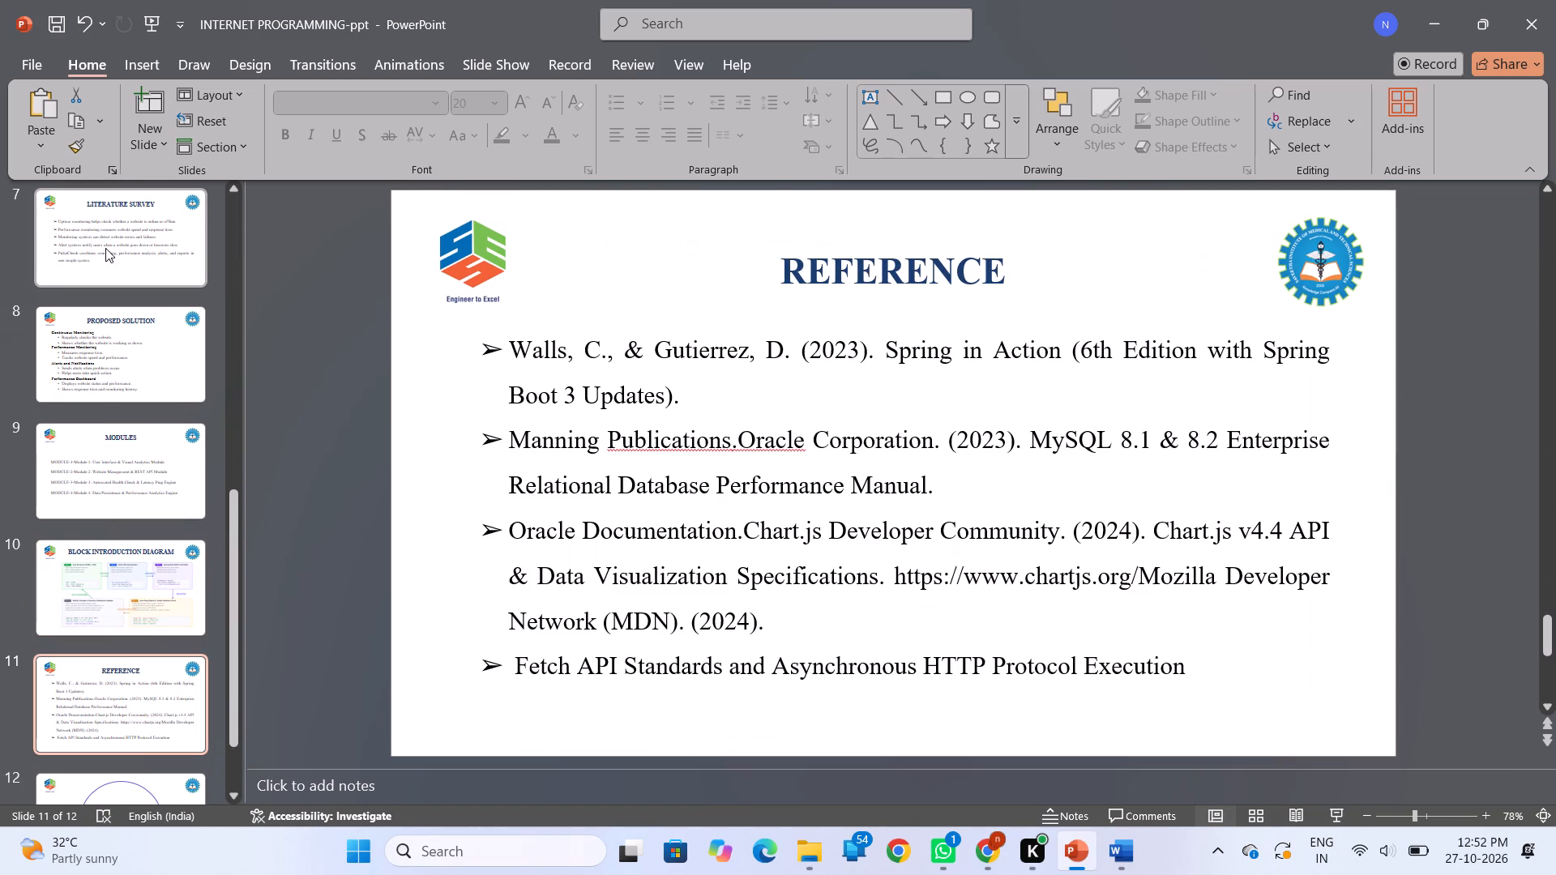
key("Up")
key("Up")
key("Up")
key("Up")
key("Up")
key("Up")
key("Up")
key("Up")
key("Up")
key("Up")
key("Up")
key("Up")
key("Up")
key("Up")
key("Up")
key("Up")
key("Up")
key("Up")
key("Up")
key("Up")
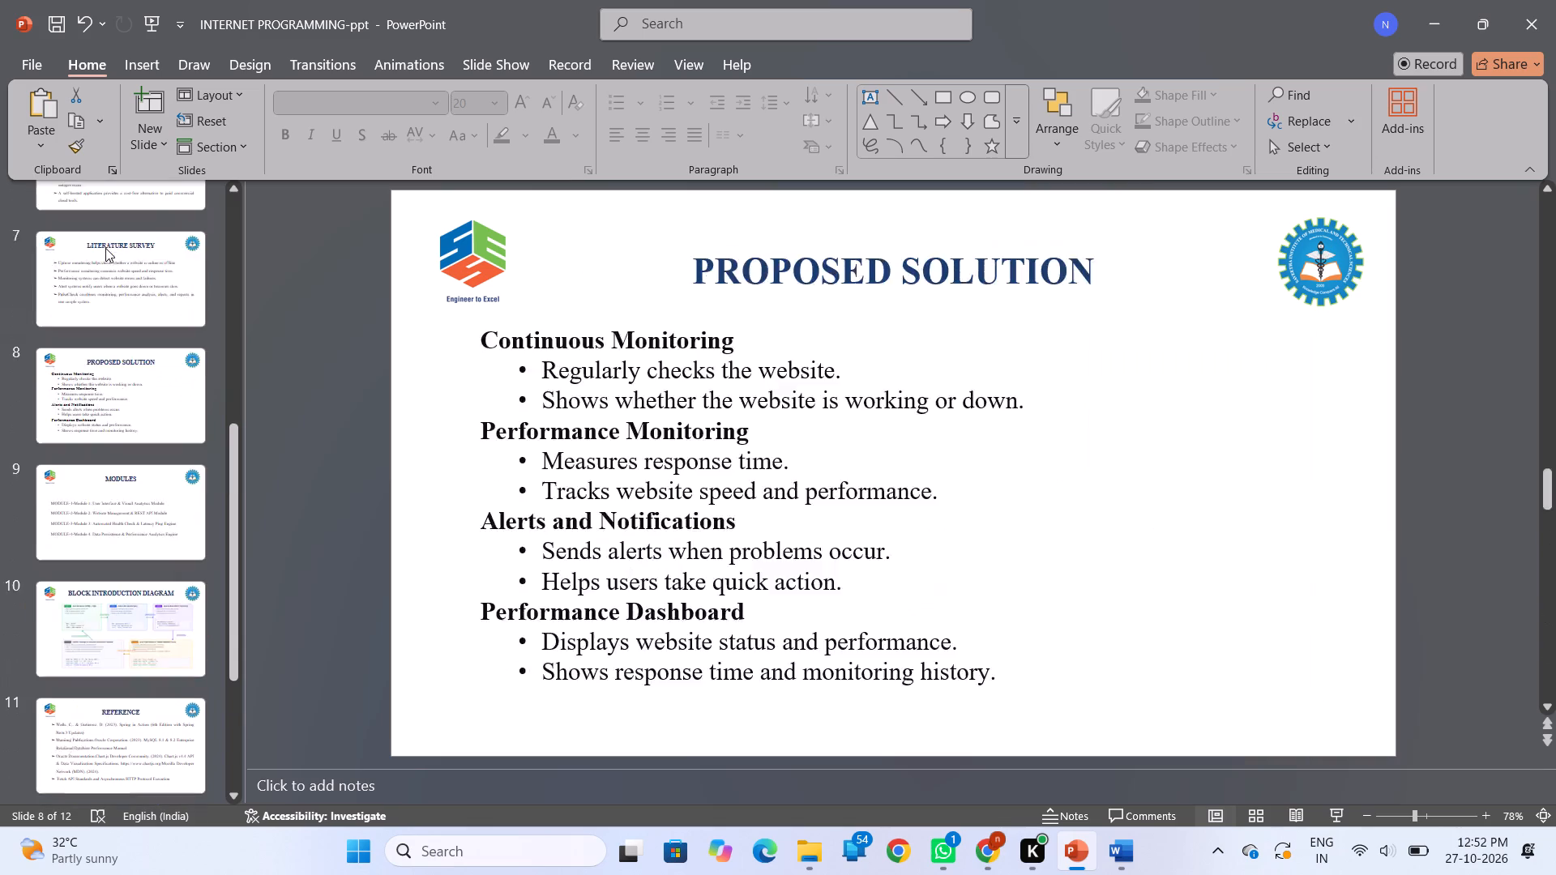
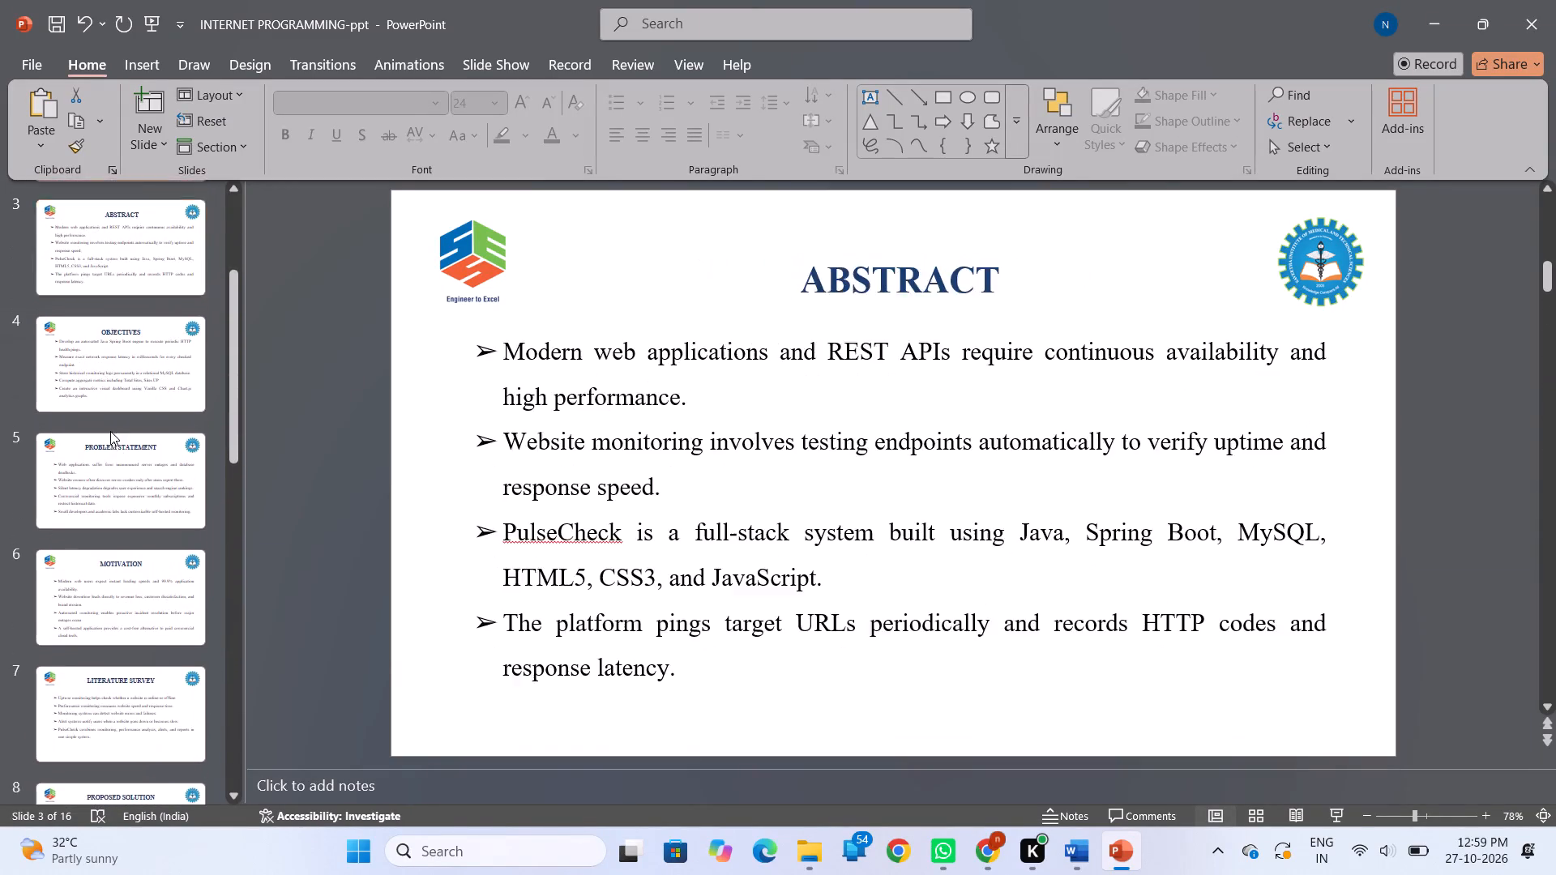
key("Up")
key("Down")
key("Down")
key("Down")
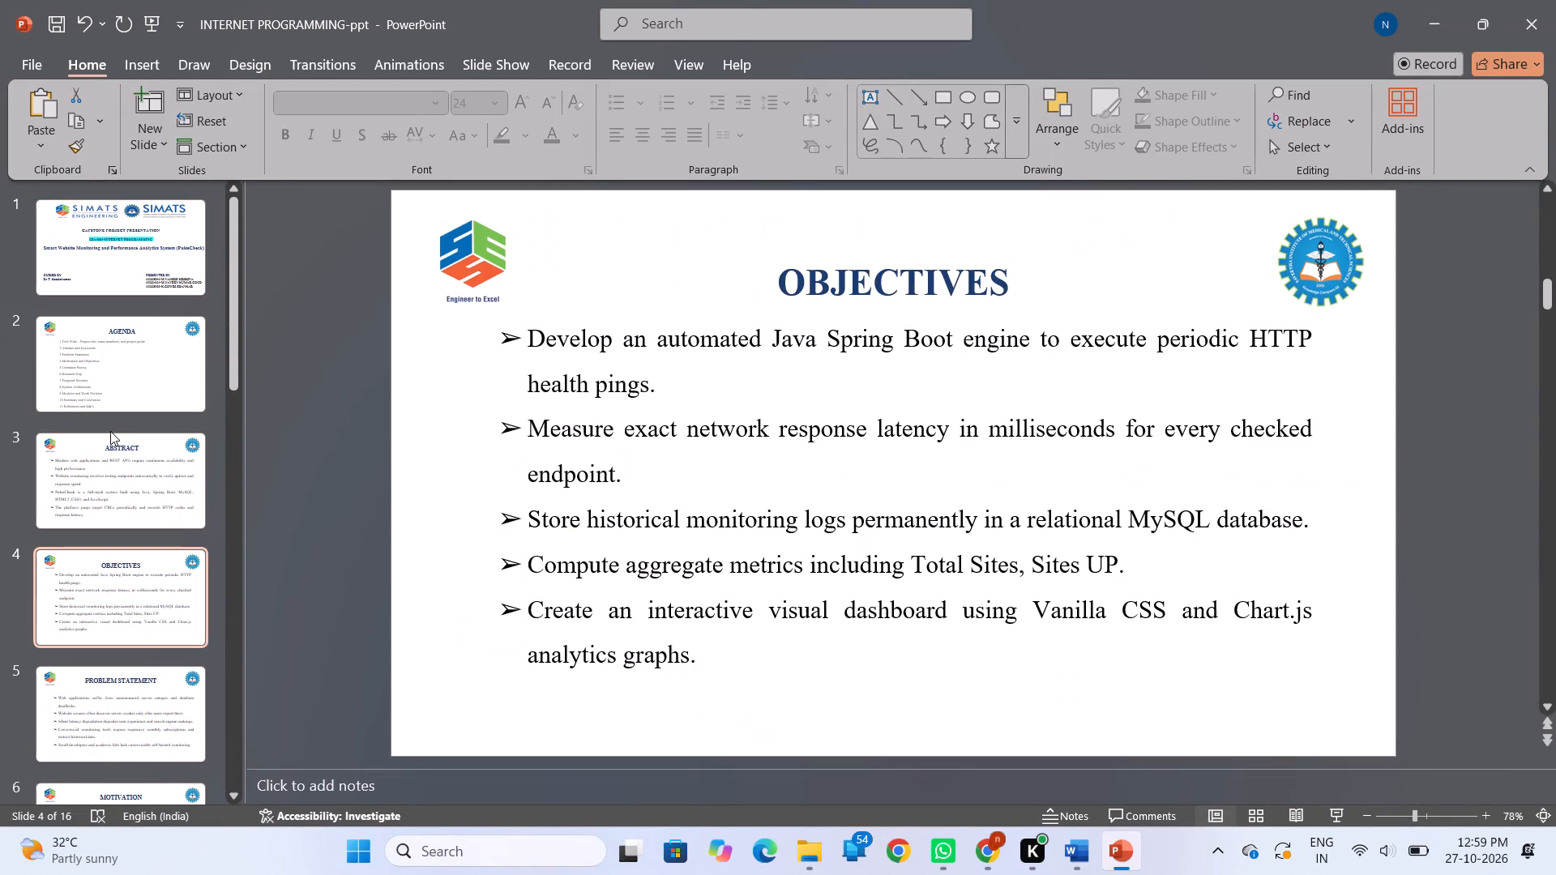
key("Down")
key("Down")
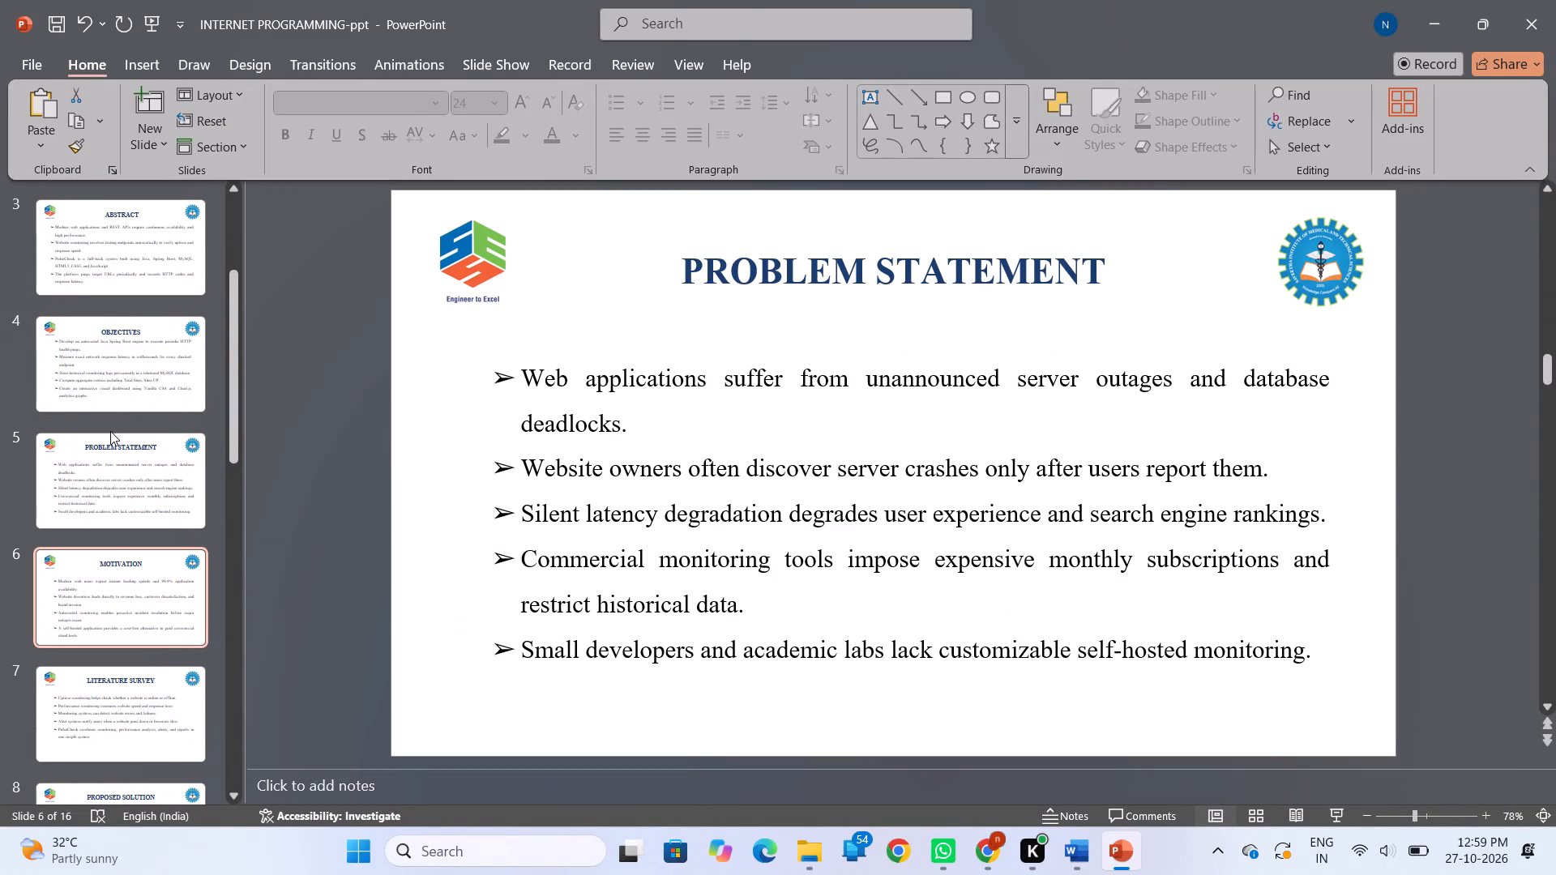
key("Up")
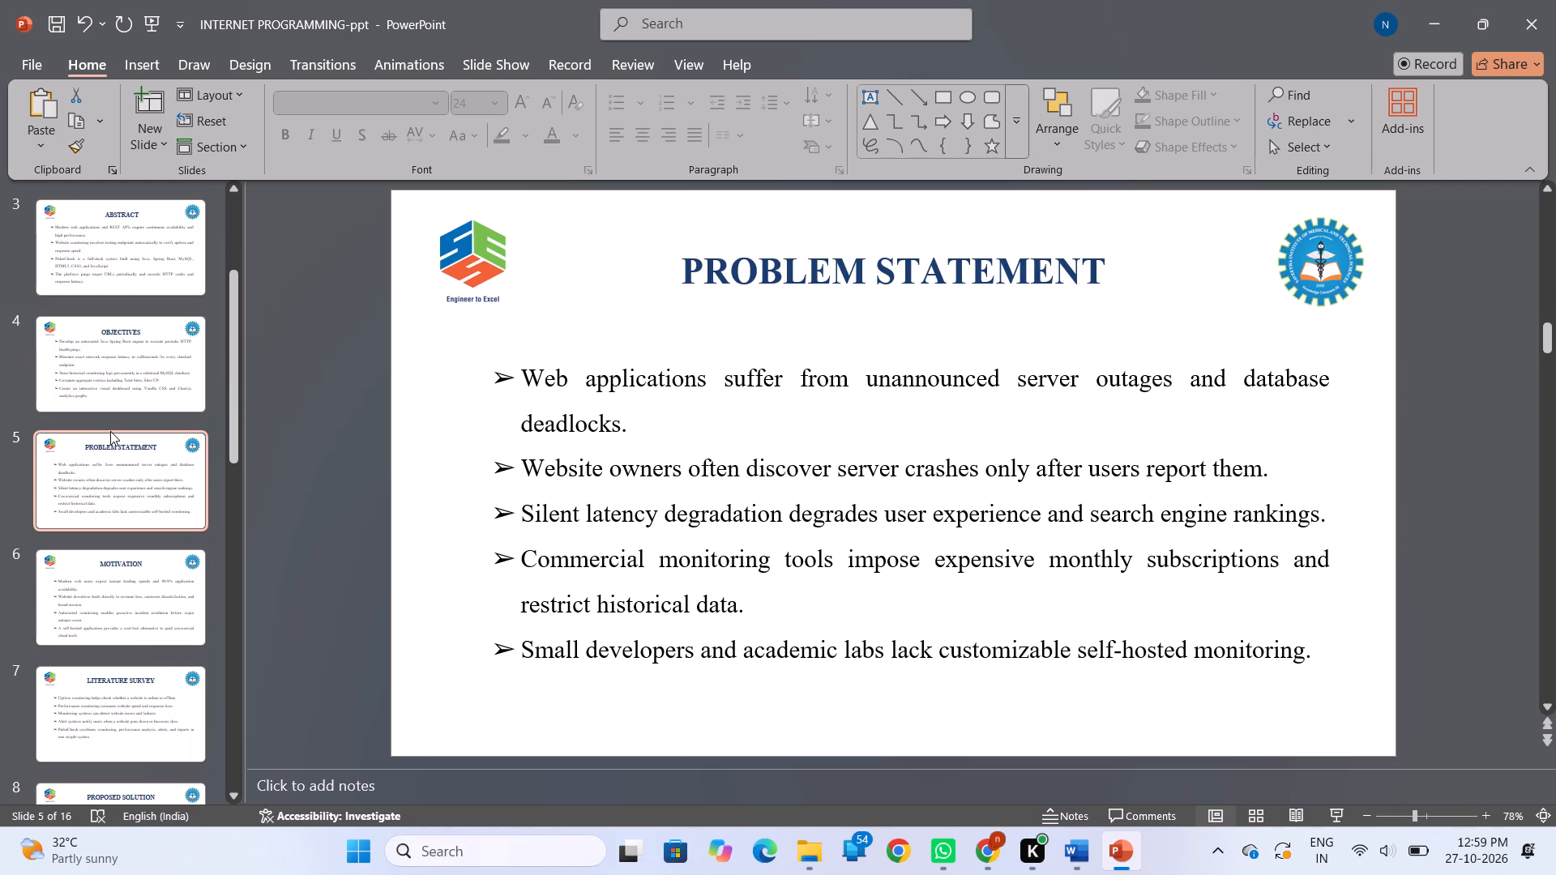
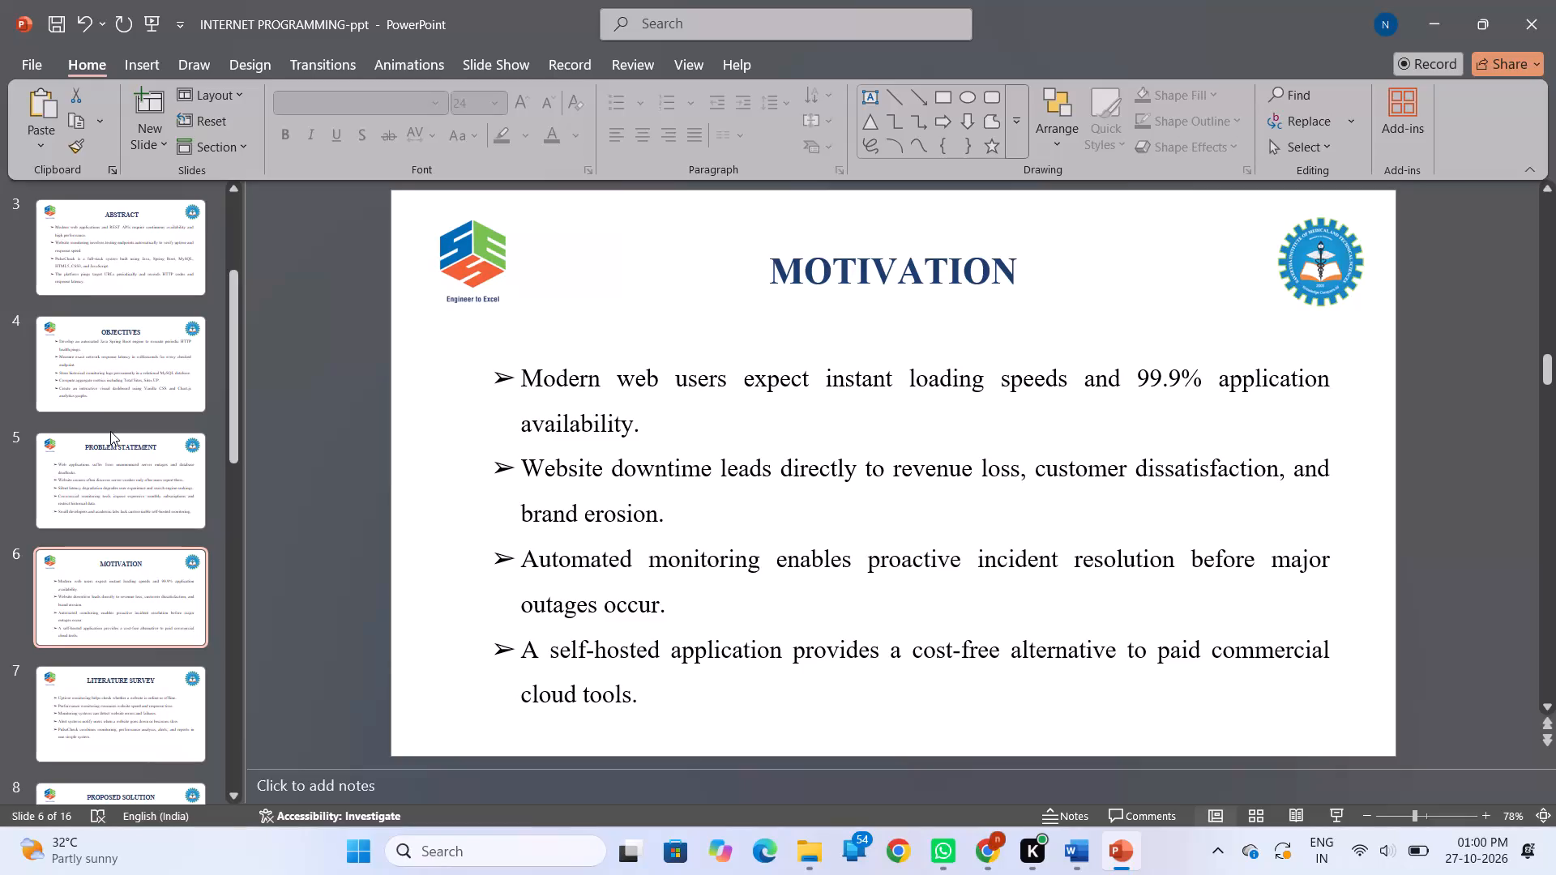
Compare the Problem Statement slide with the neighbouring Objectives and Motivation slides for content and order.
key("Up")
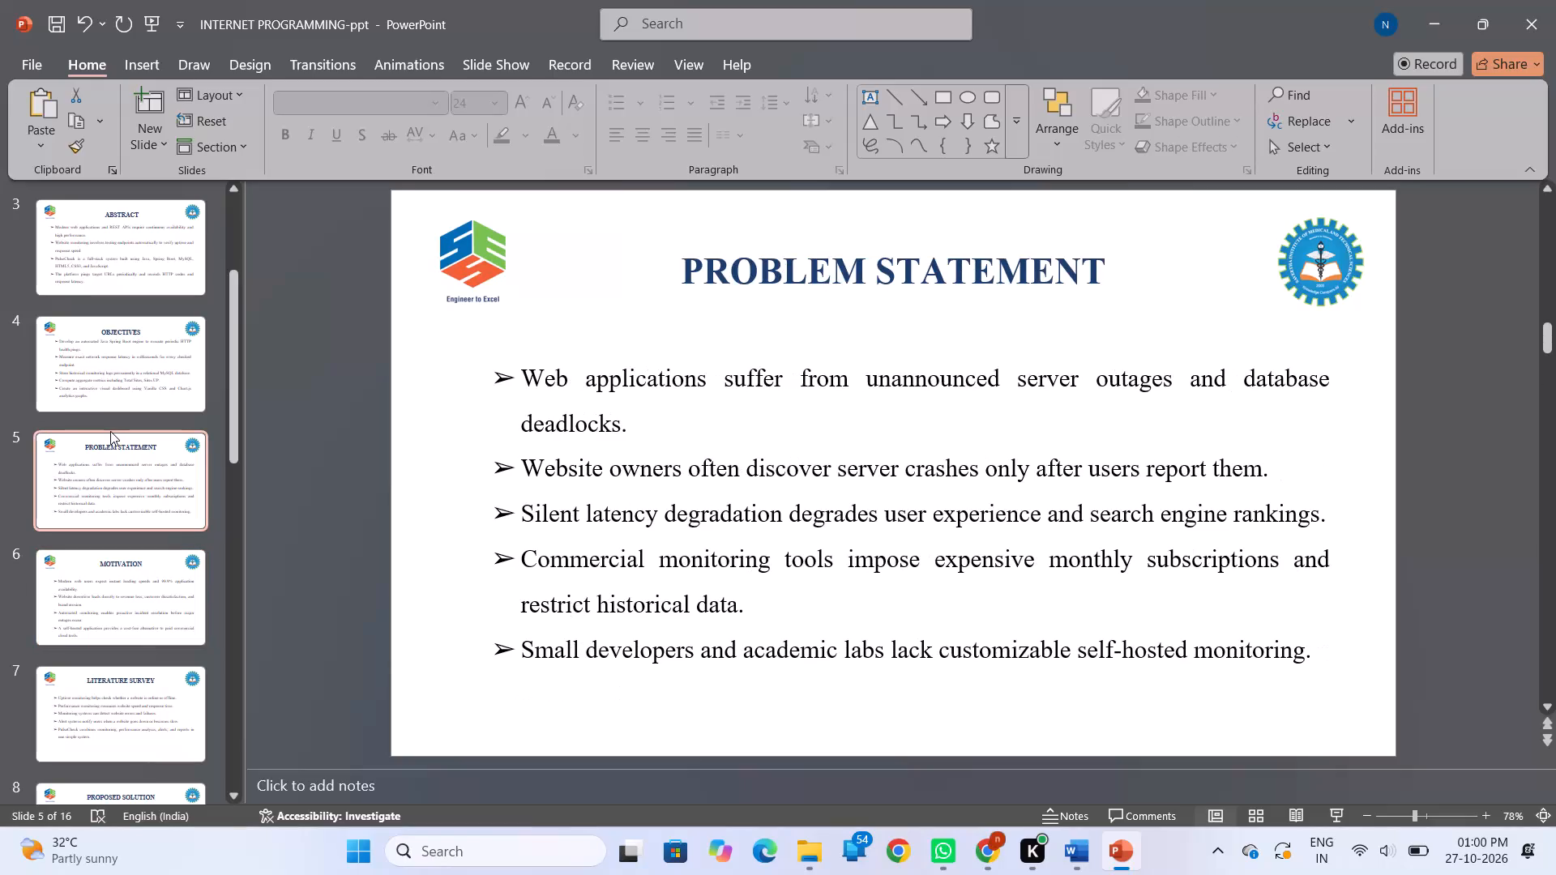
key("Up")
key("Down")
key("Down")
key("Up")
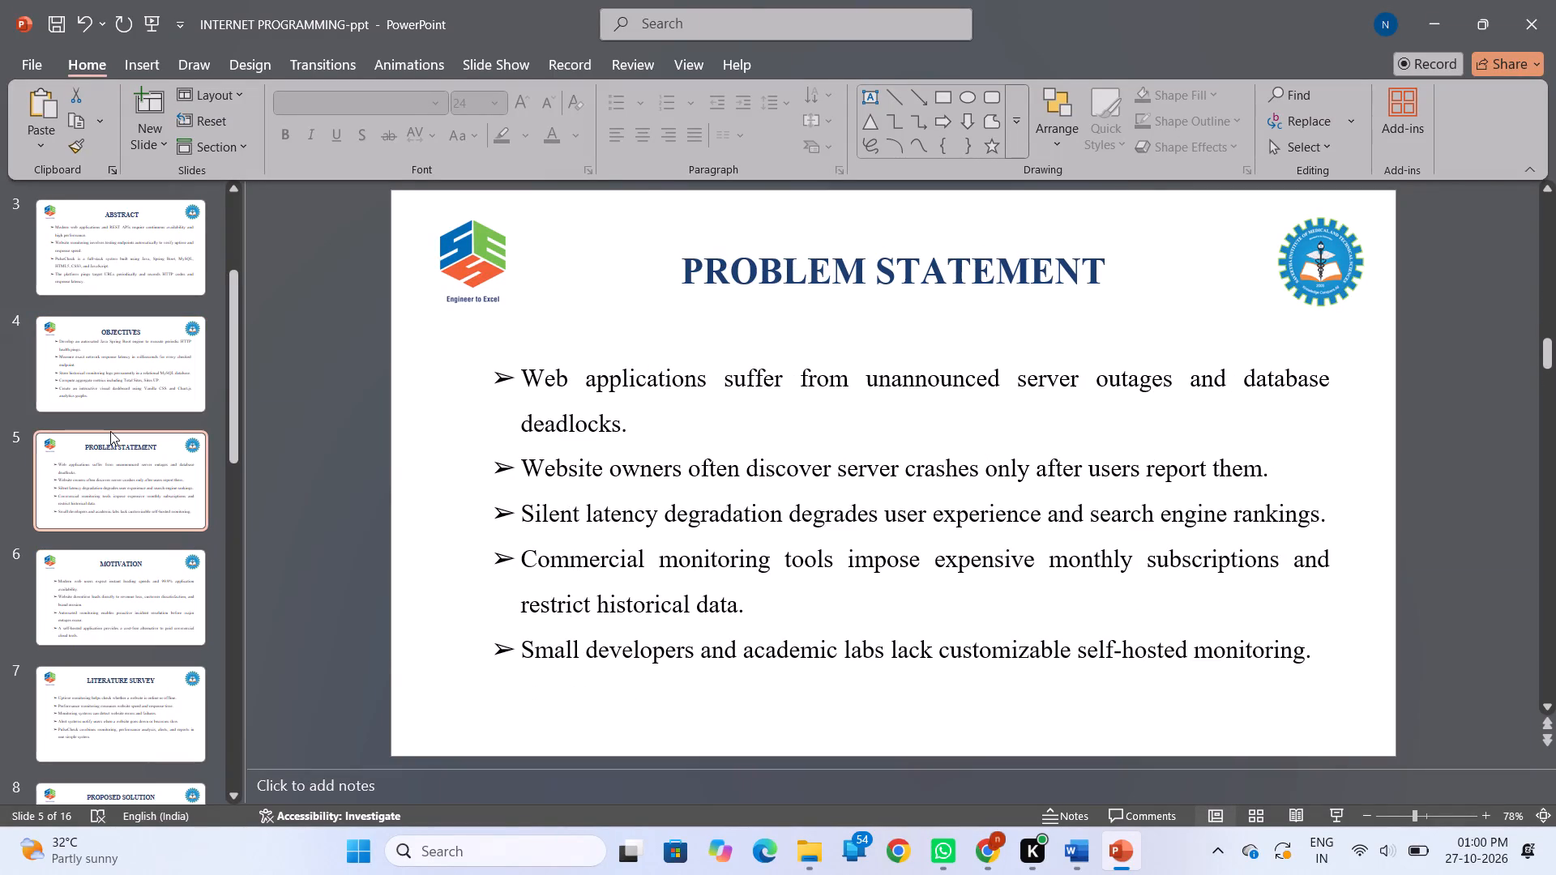
key("Down")
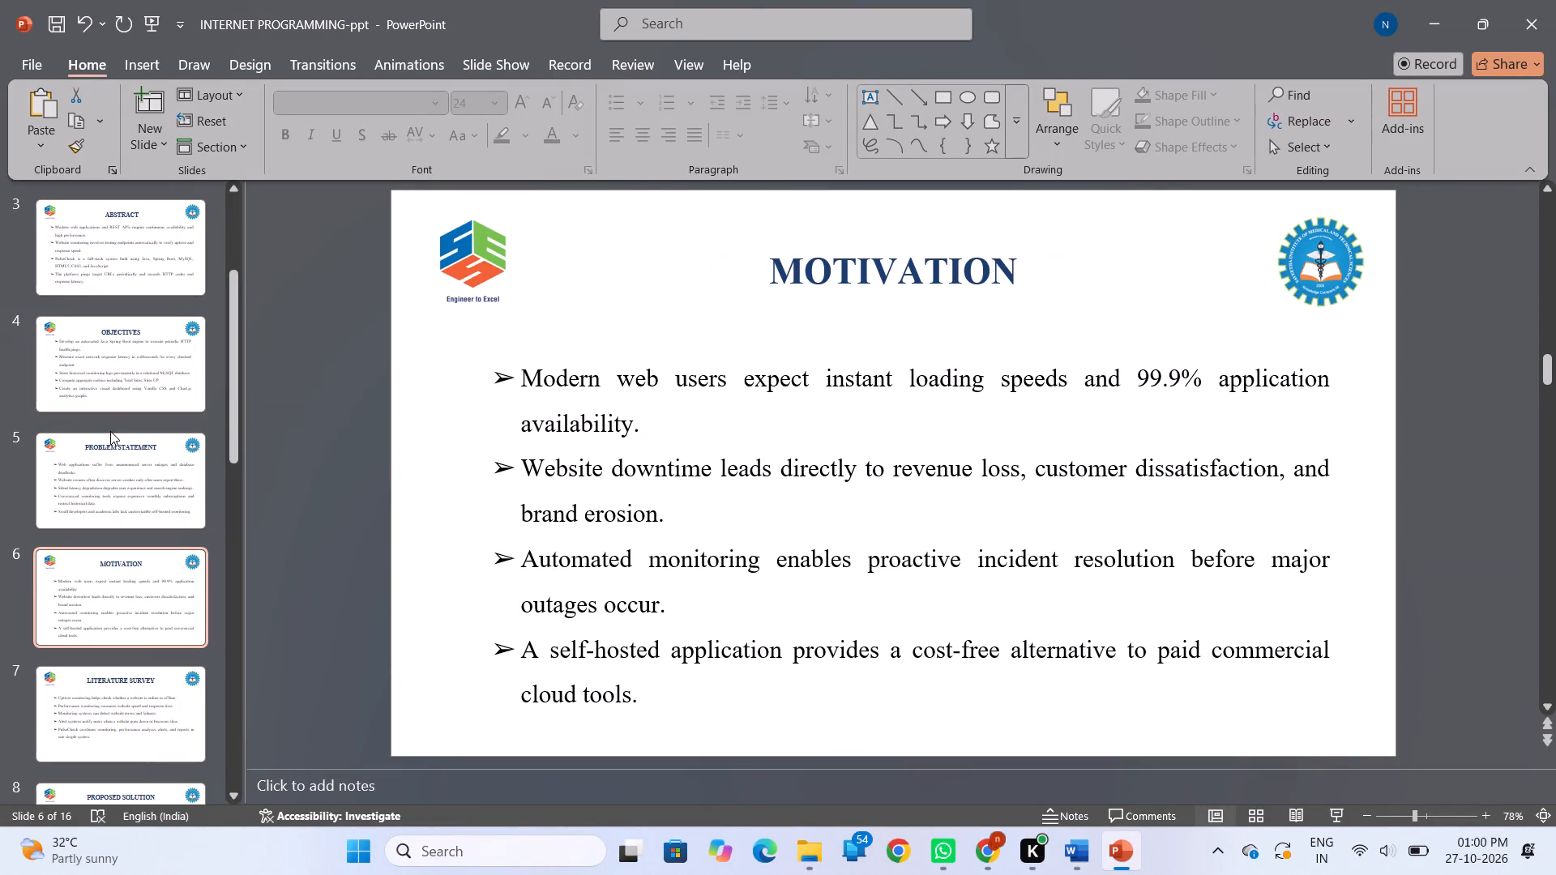
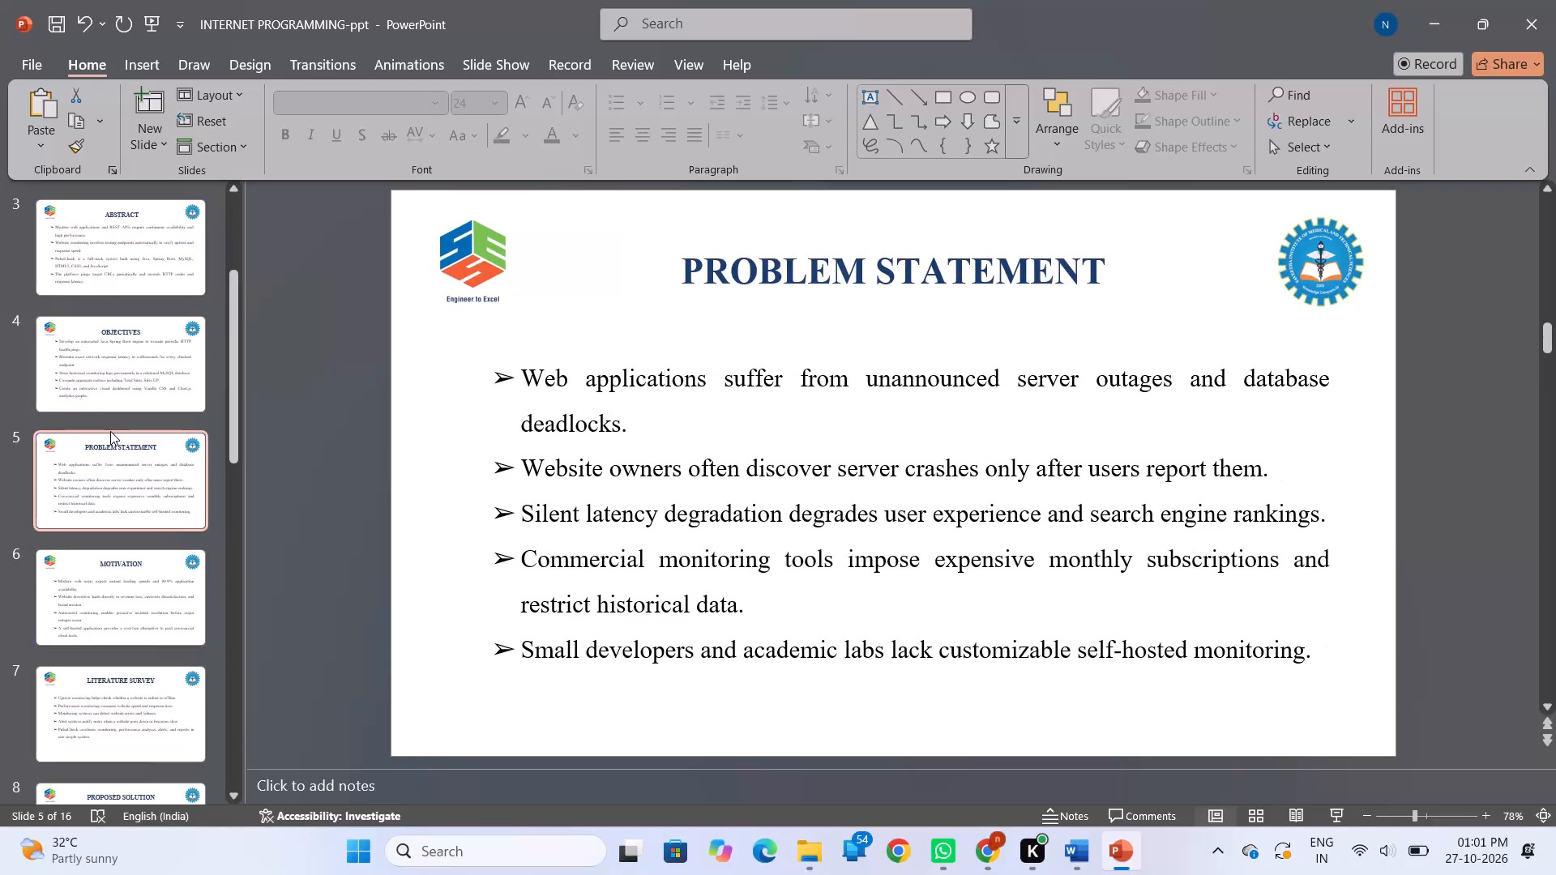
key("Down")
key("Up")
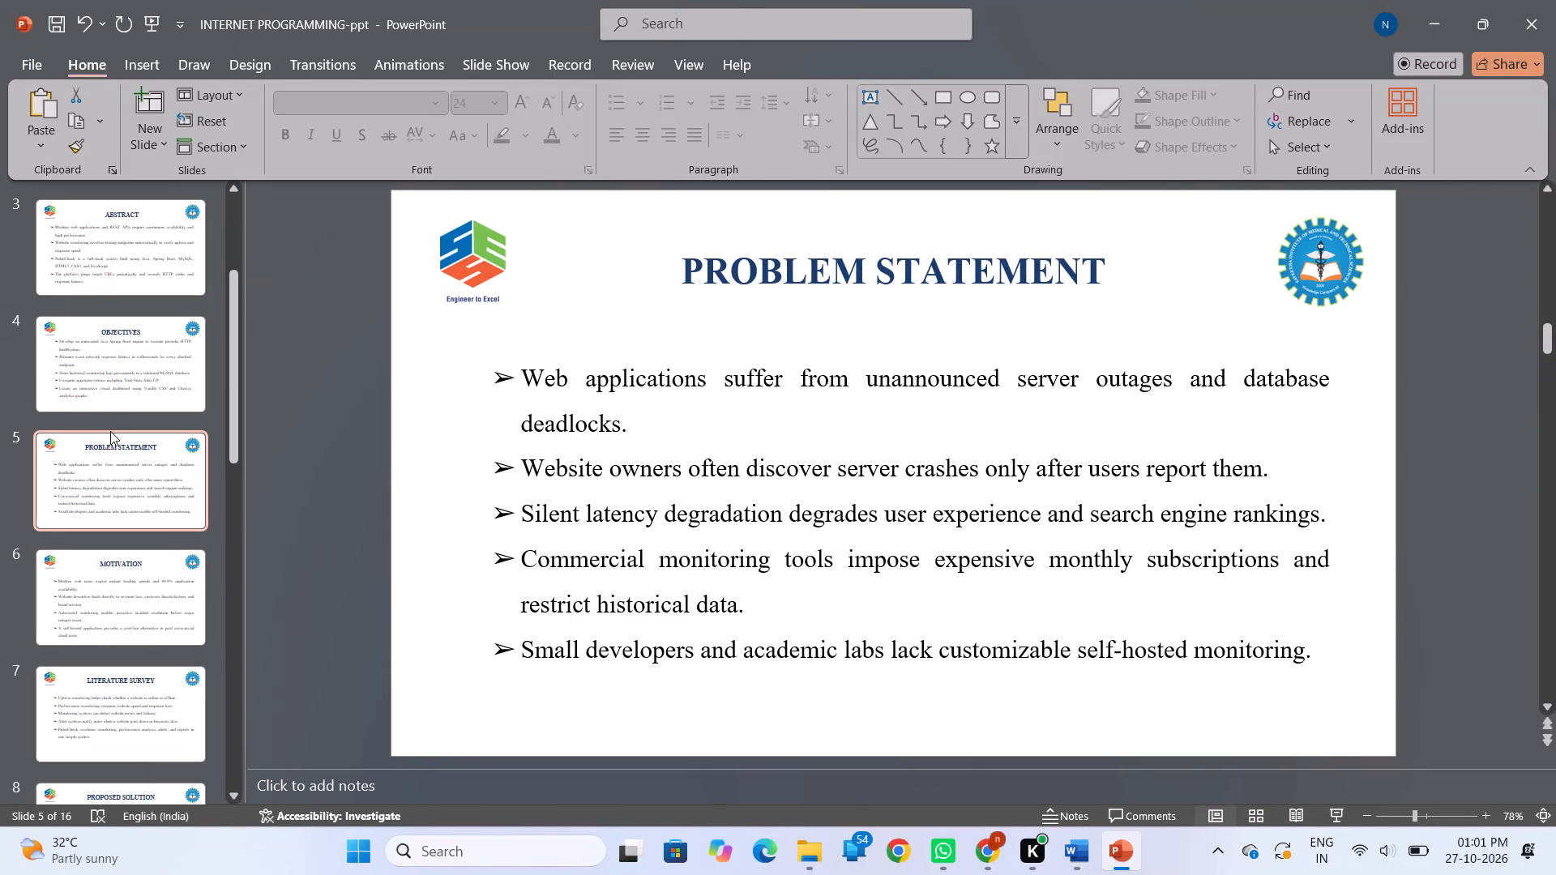
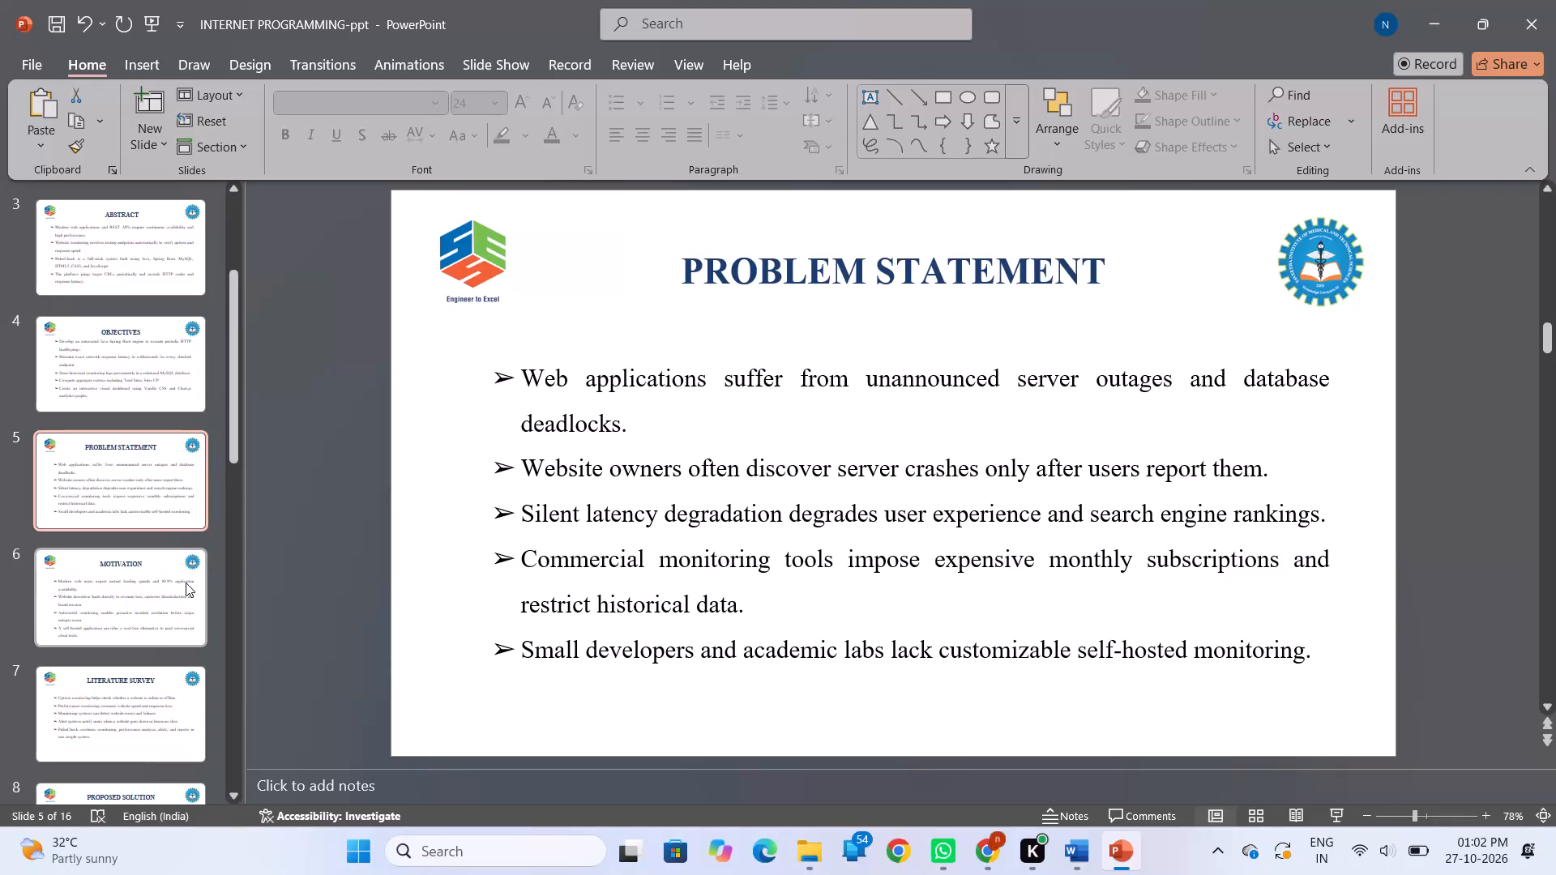
Look through the slides after Problem Statement, checking the Proposed Solution slide and the first Modules slide.
scroll(186, 583, "down", 2)
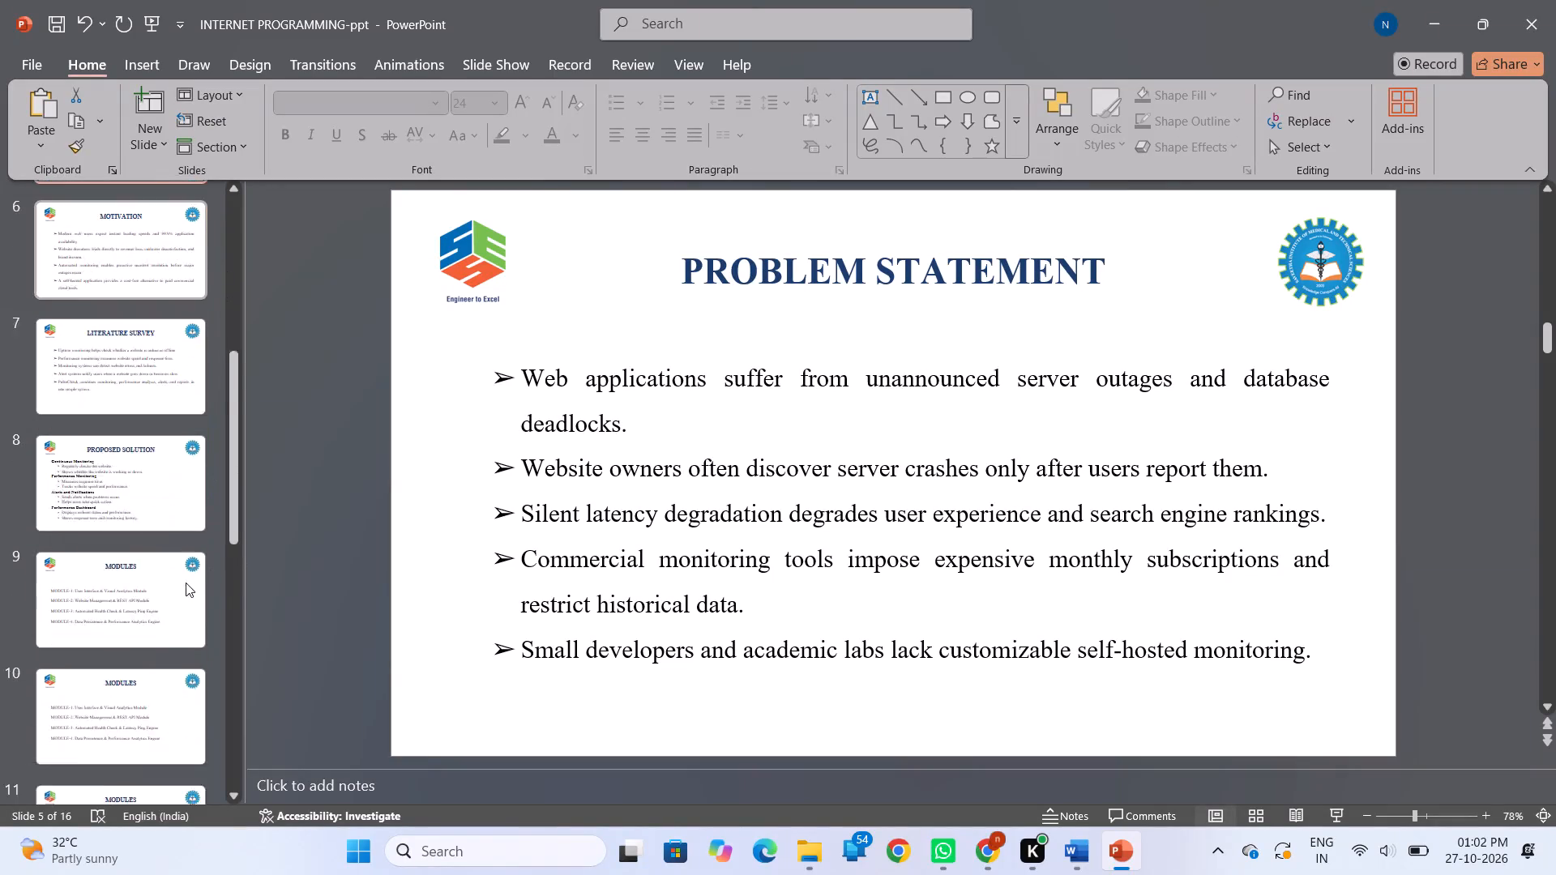
scroll(186, 583, "down", 1)
left_click(119, 397)
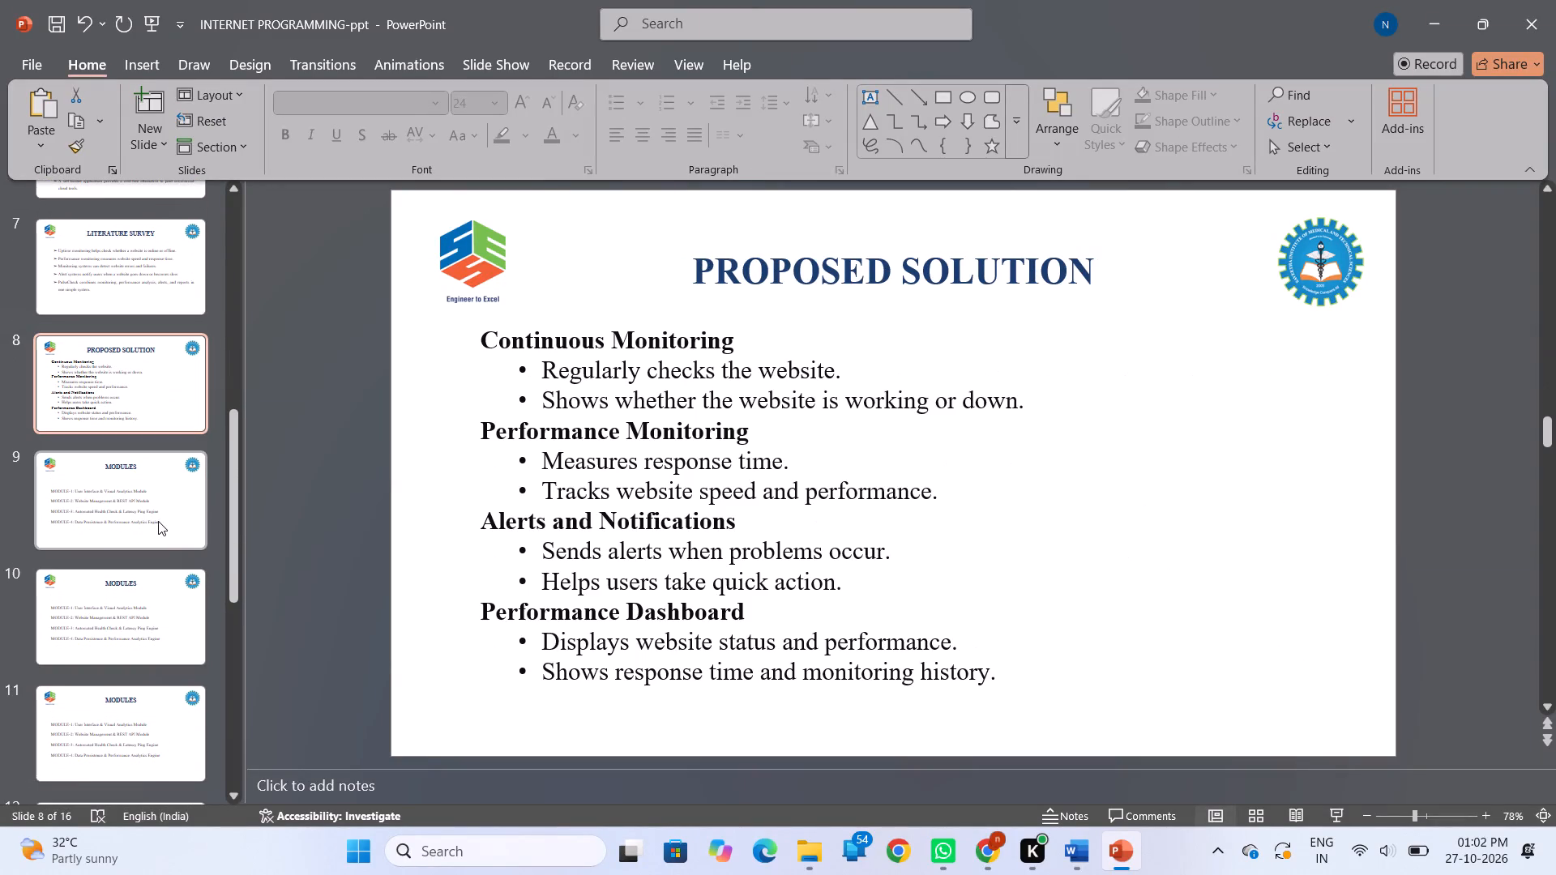
left_click(113, 489)
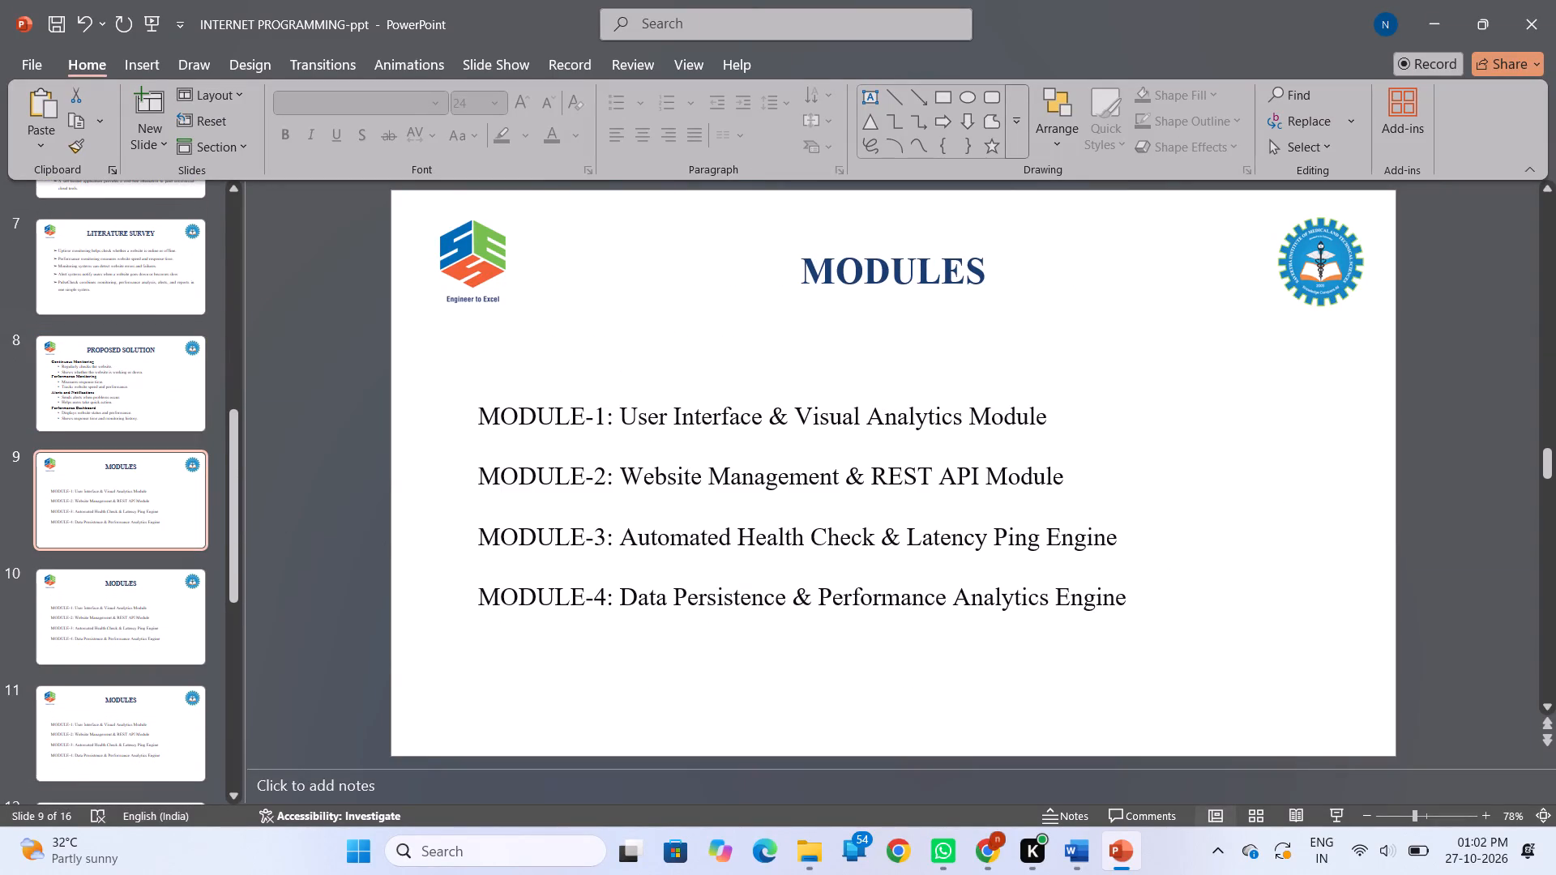
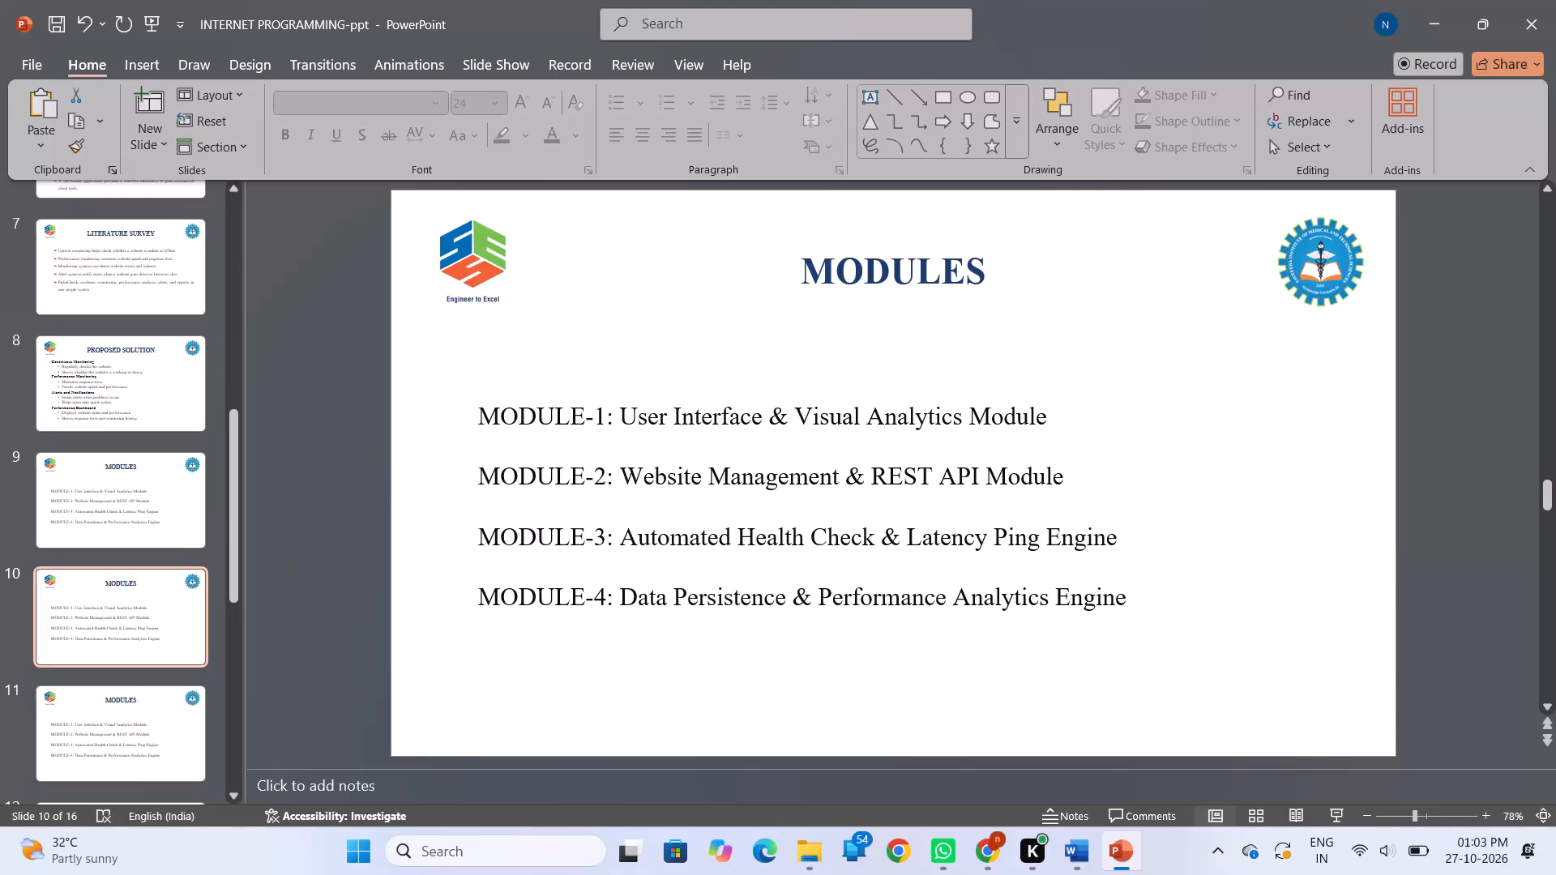
Look back through the slides from Modules to Objectives, checking the Objectives and Problem Statement slides.
key("Up")
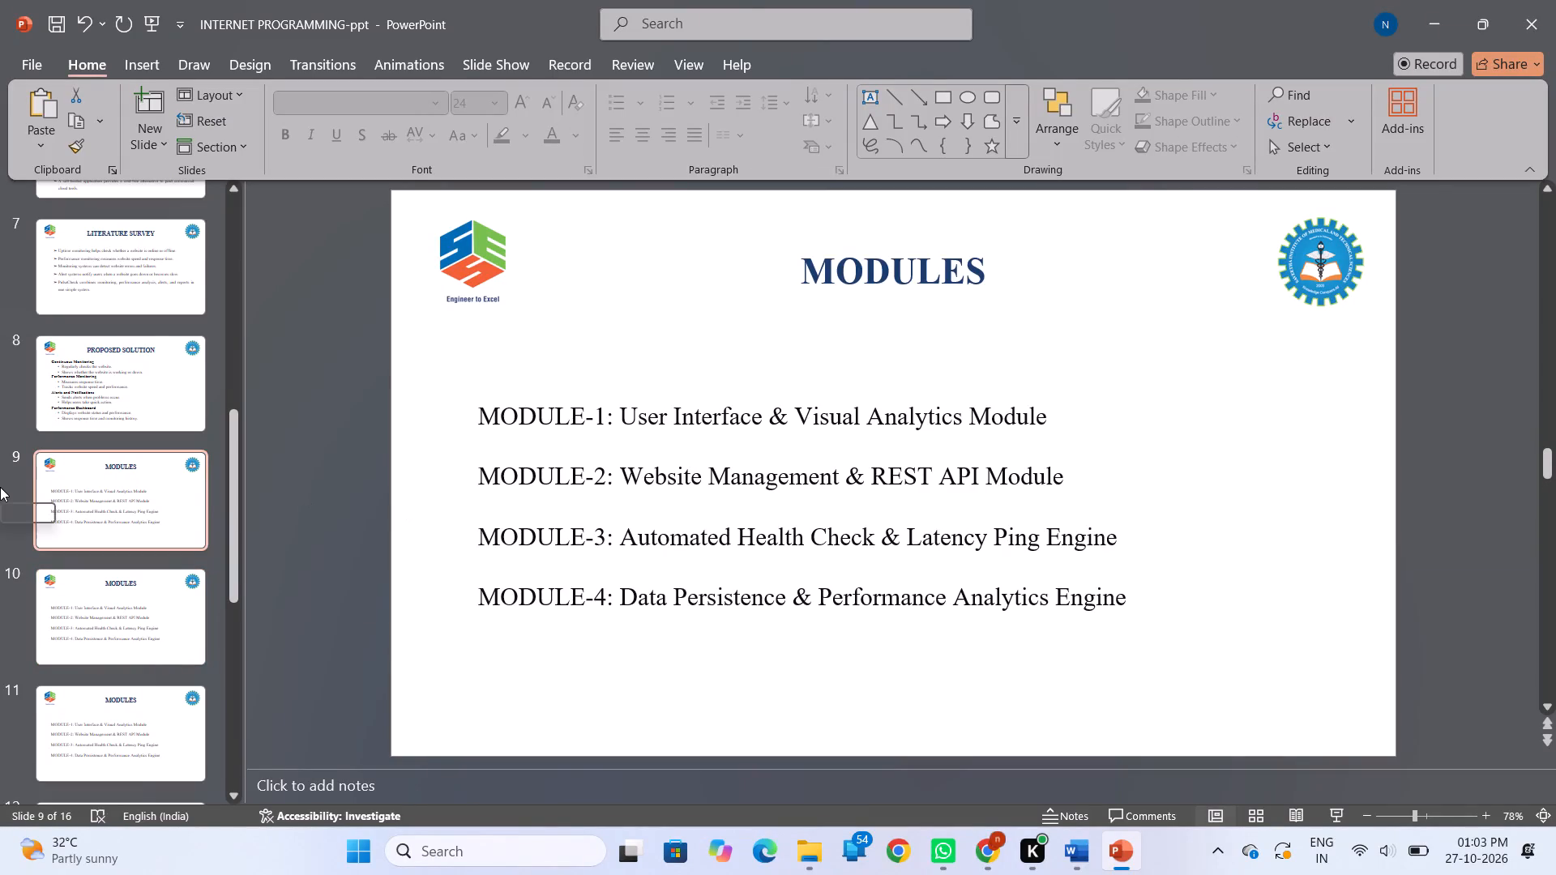
key("Up")
key("Up")
key("Up")
key("Up")
key("Up")
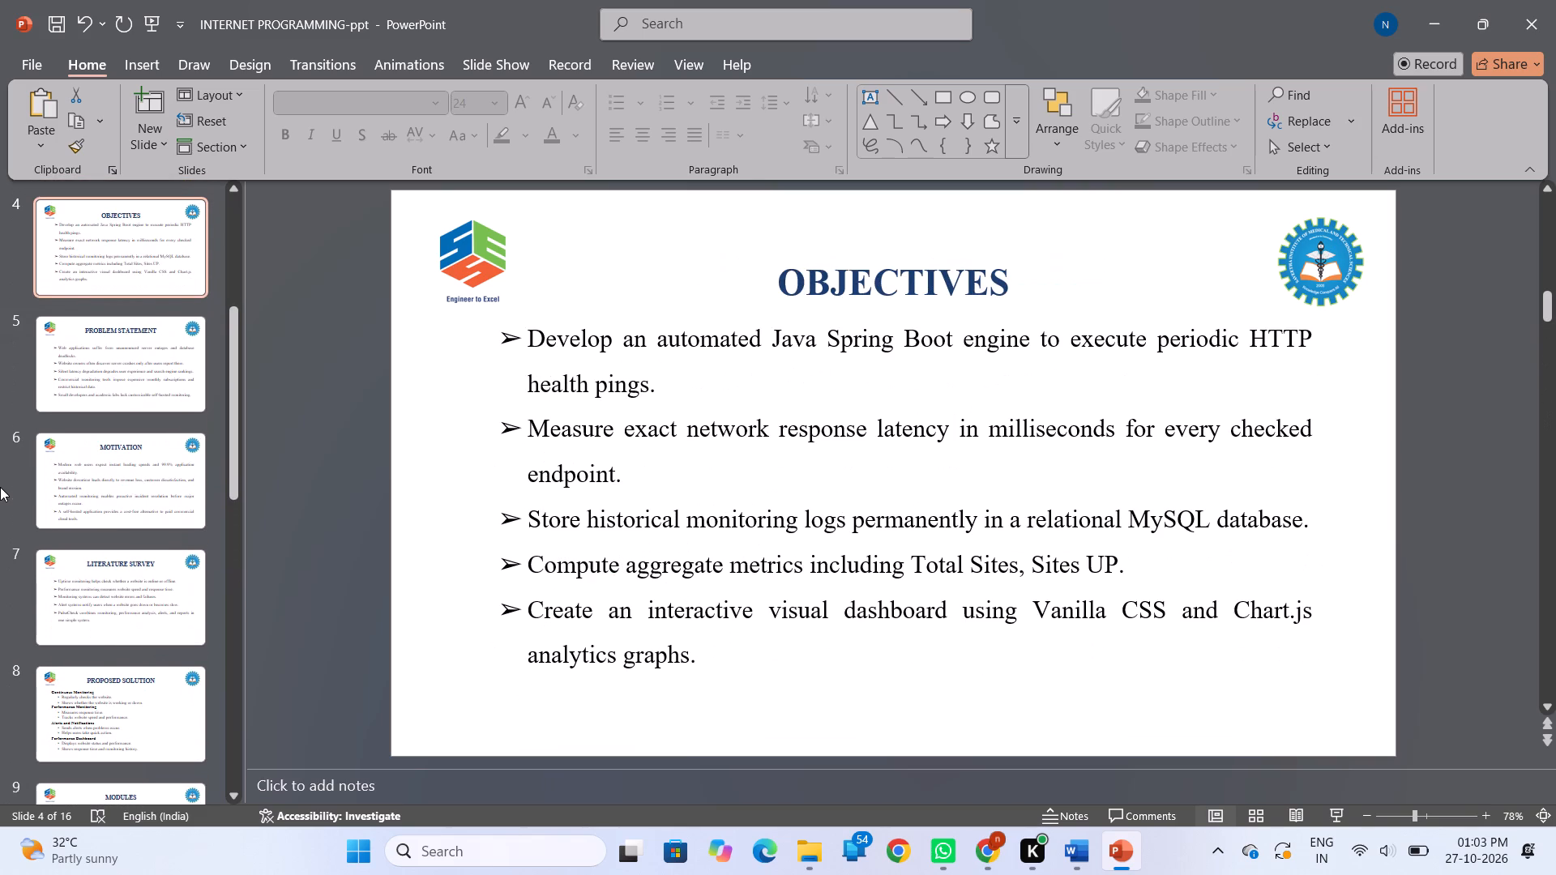
key("Down")
key("Down")
key("Up")
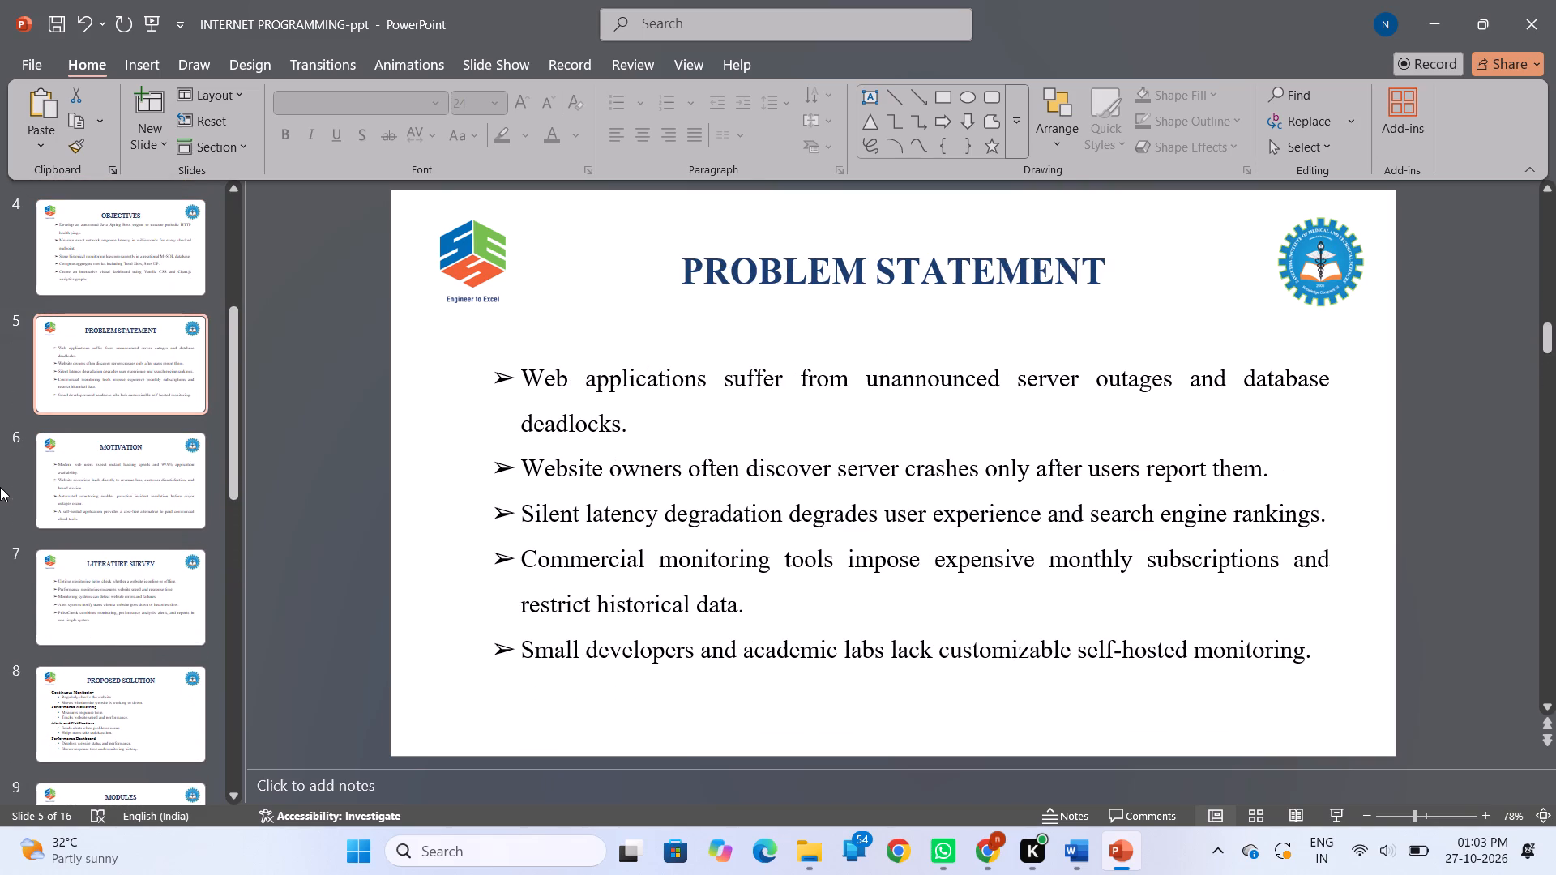
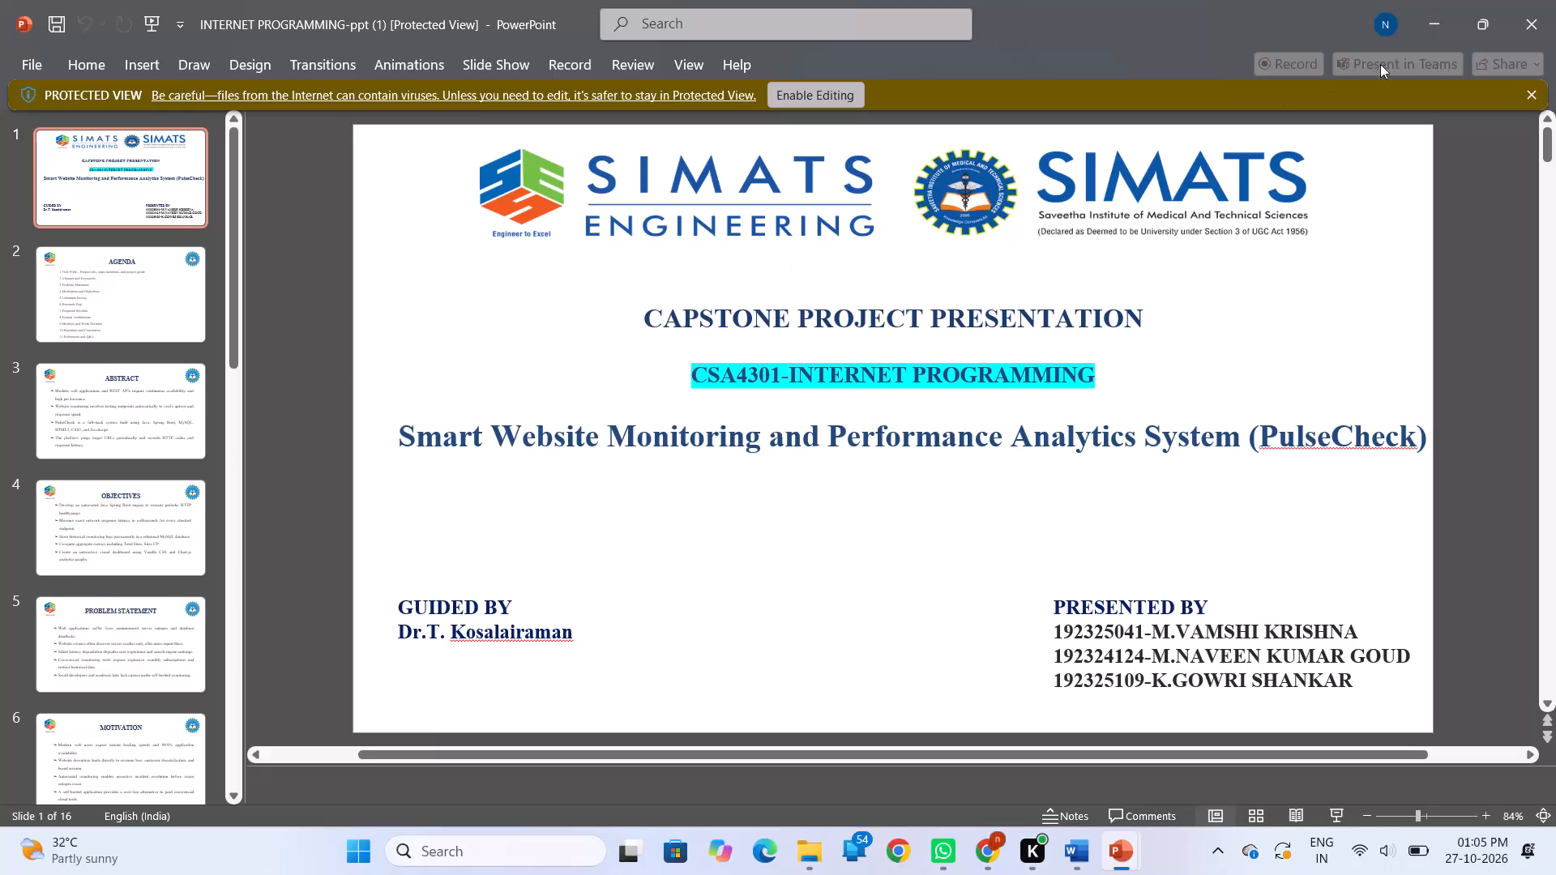
Dismiss the Protected View notice and look through the slides from the title to the Module 1 slide.
left_click(1530, 100)
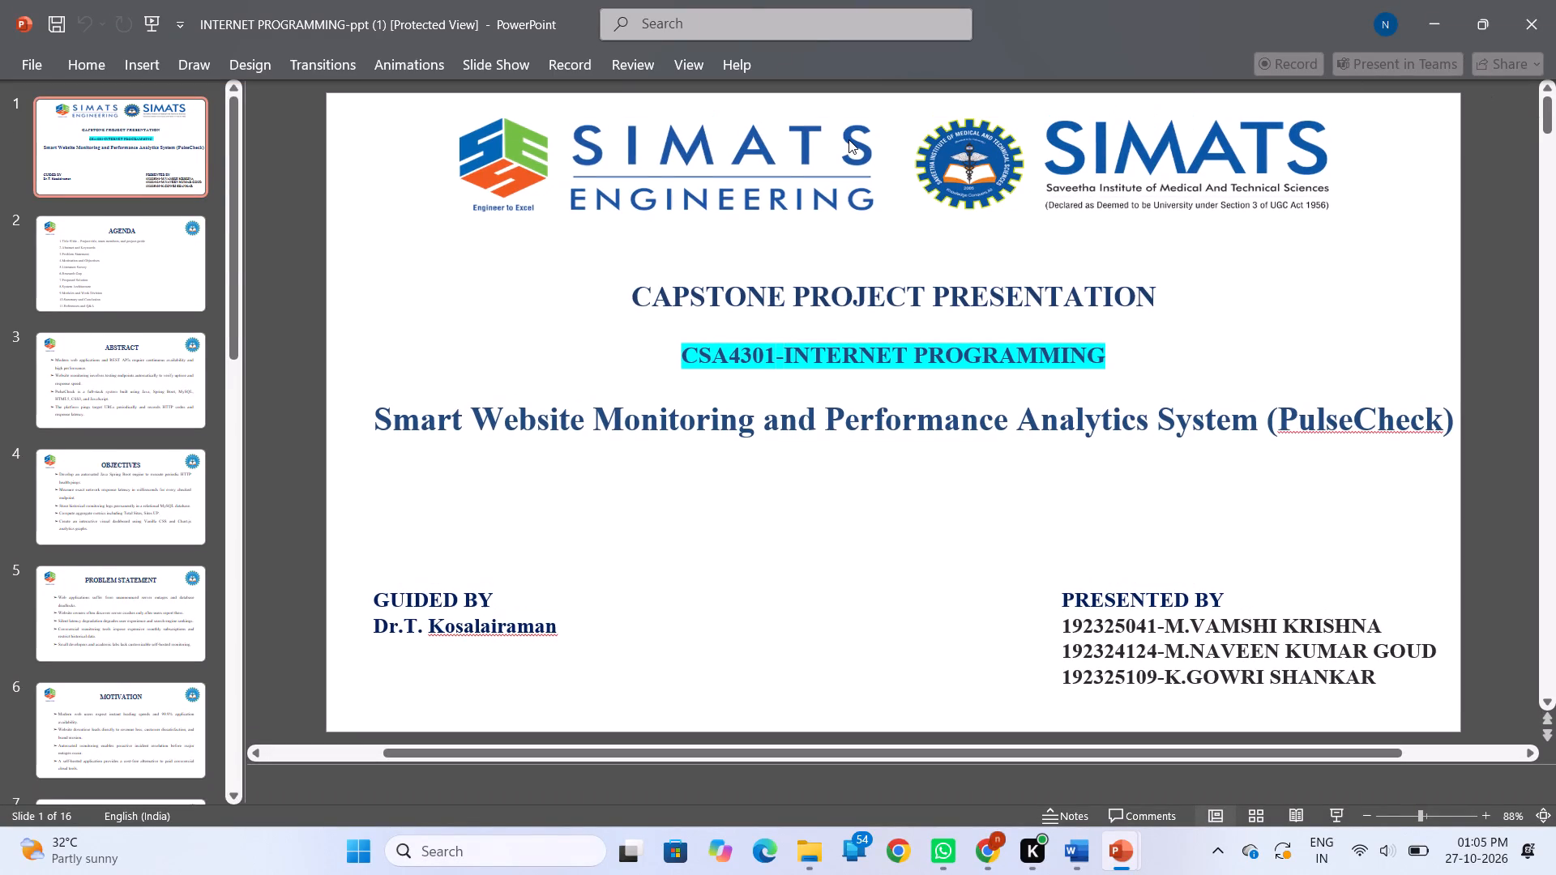
key("Down")
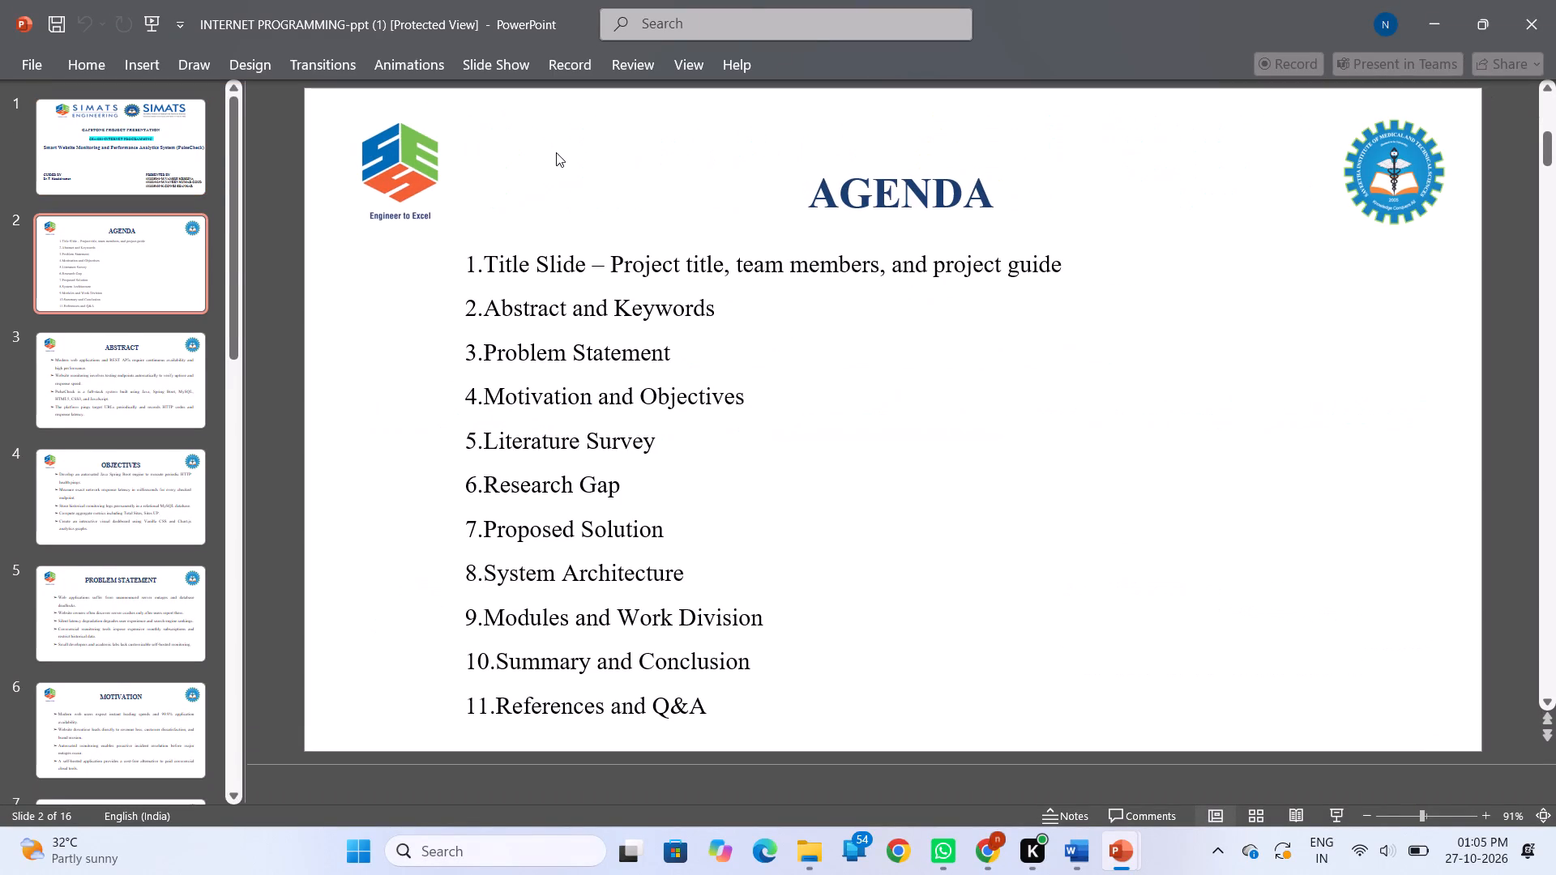
key("Up")
key("Down")
key("Down")
key("Down")
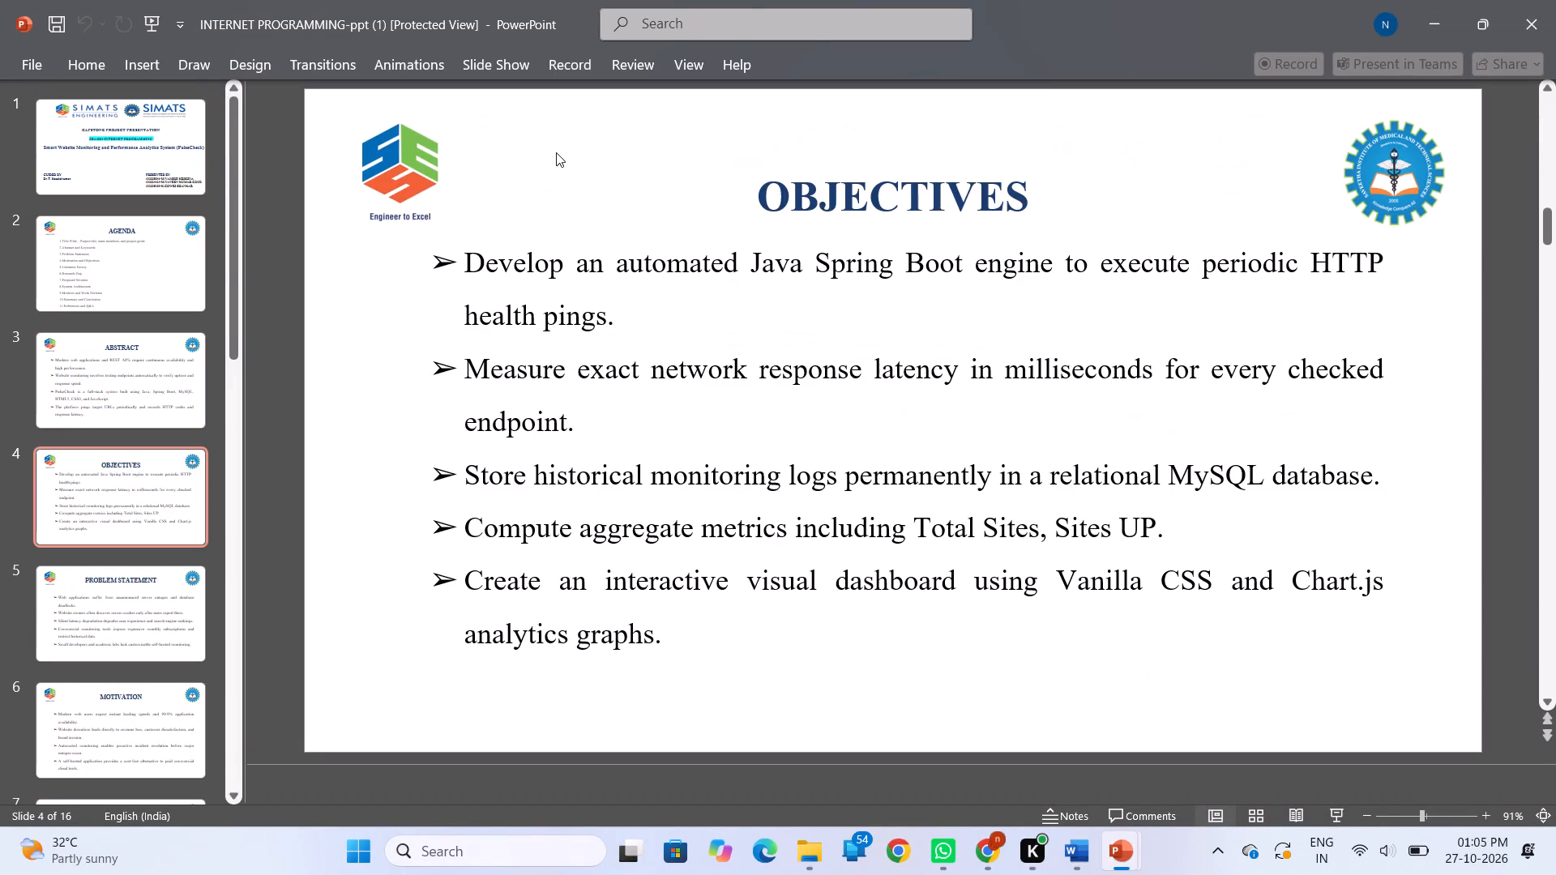
key("Down")
key("Down")
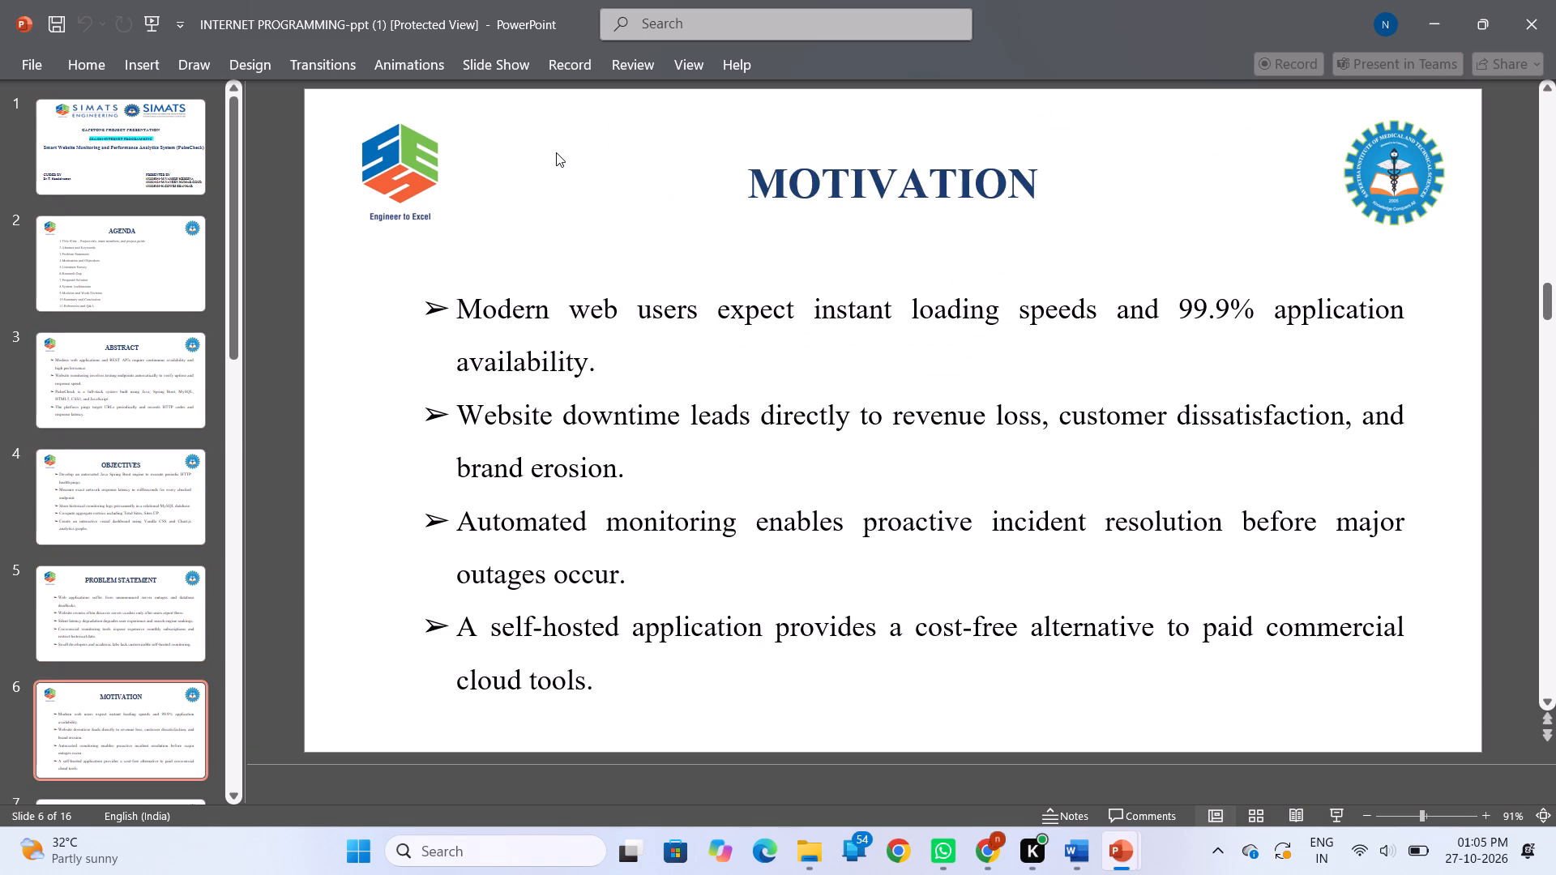
key("Down")
key("Down")
key("Down")
key("Down")
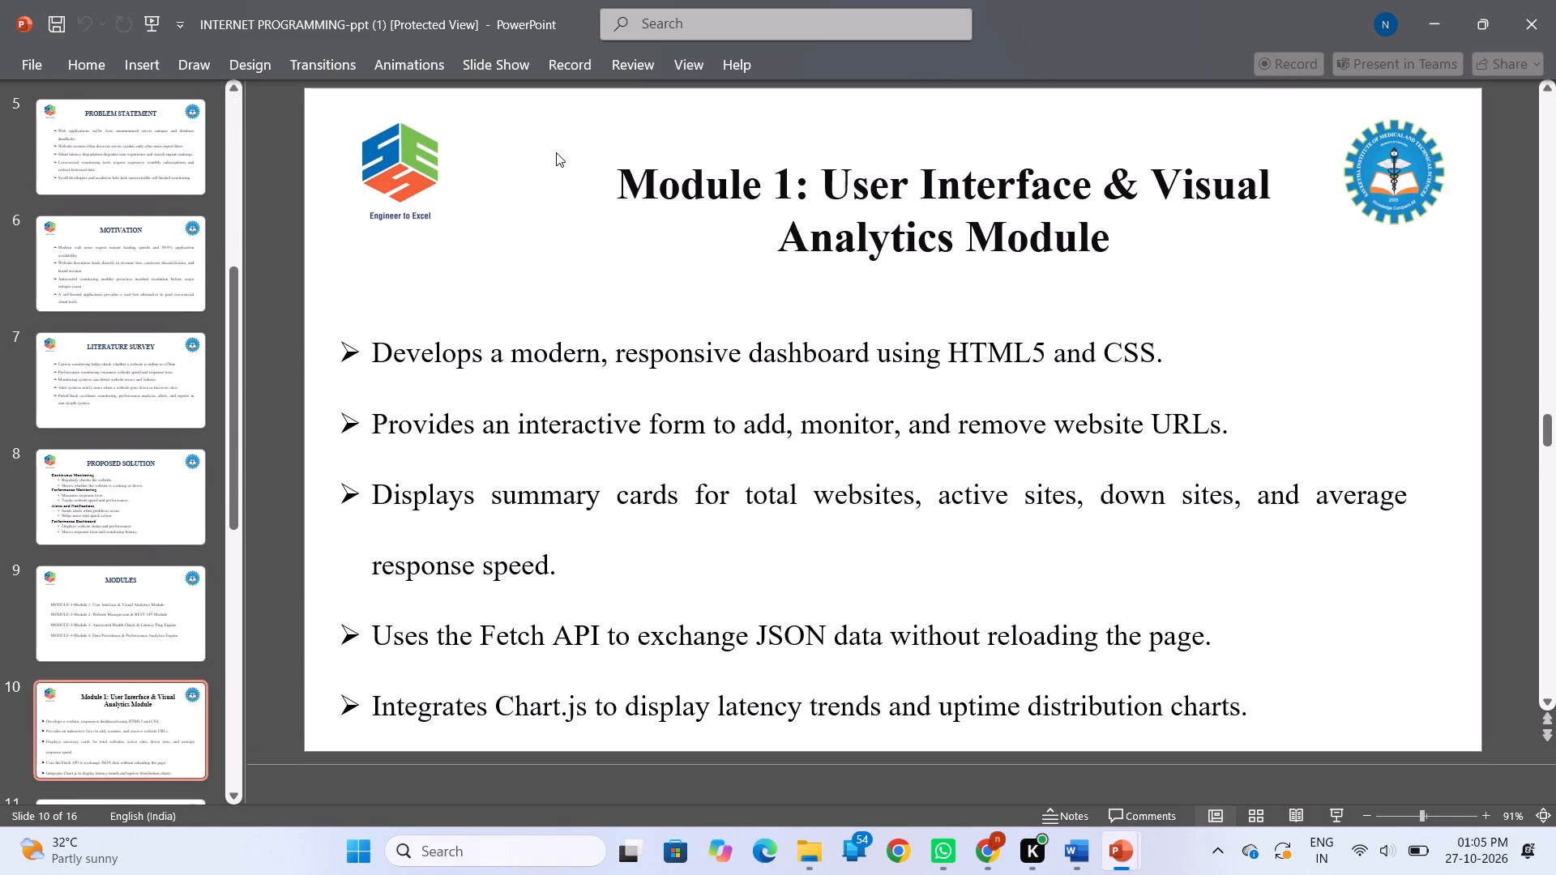
Compare the Modules slide with the neighbouring Proposed Solution and Module 1 slides, checking their content and order.
key("Up")
key("Down")
key("Up")
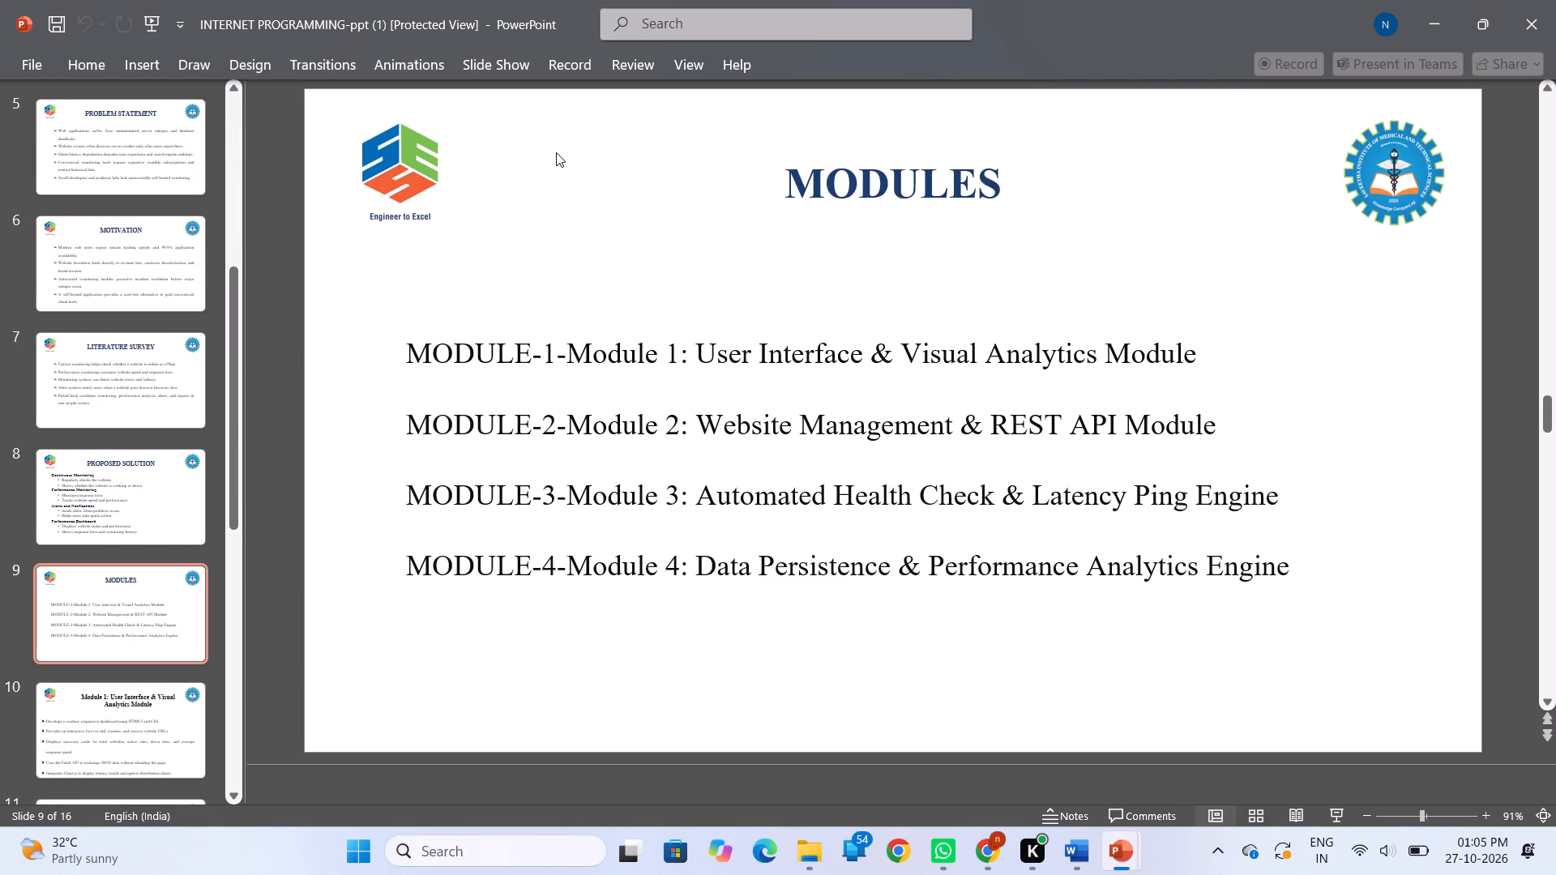
key("Up")
key("Down")
key("Up")
key("Up")
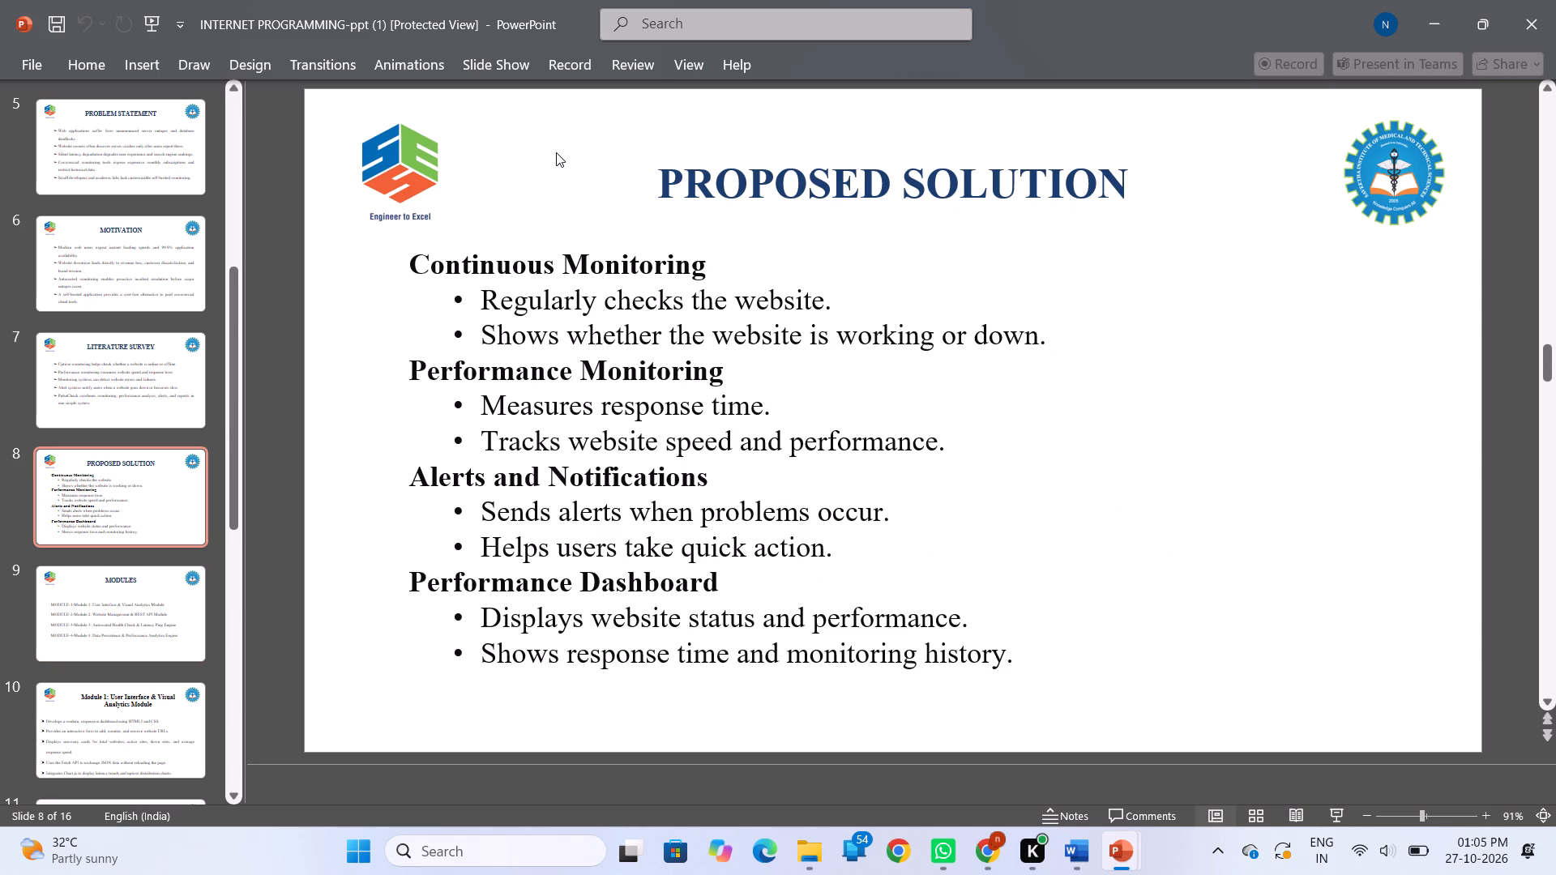
key("Down")
key("Down")
key("Up")
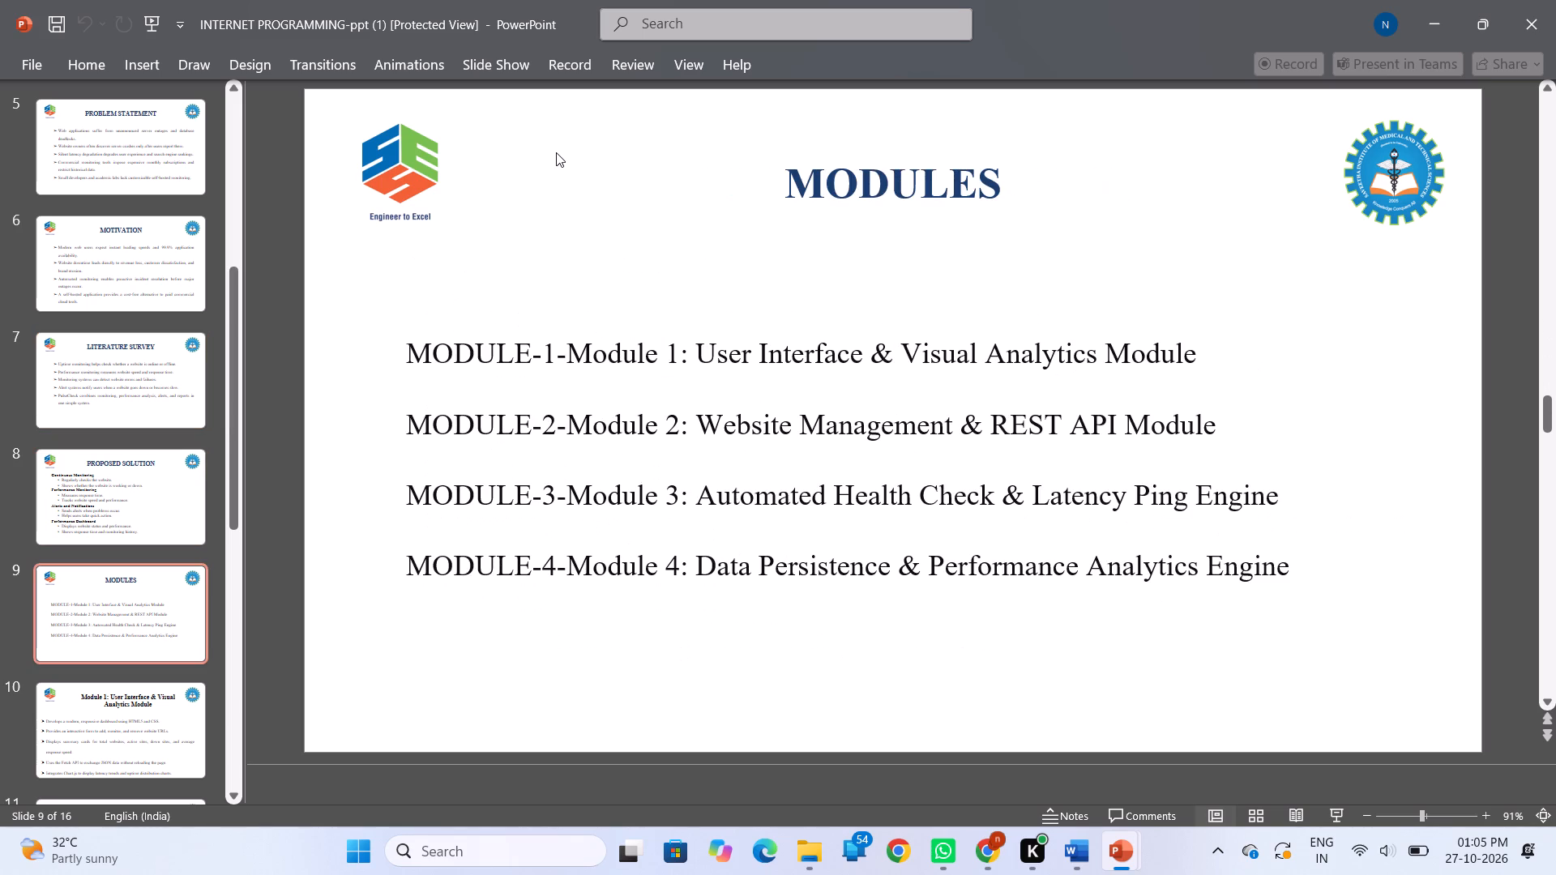
Look at the Module 2 slide, go back to Literature Survey, and recheck the Proposed Solution and Modules slides.
key("Down")
key("Down")
key("Down")
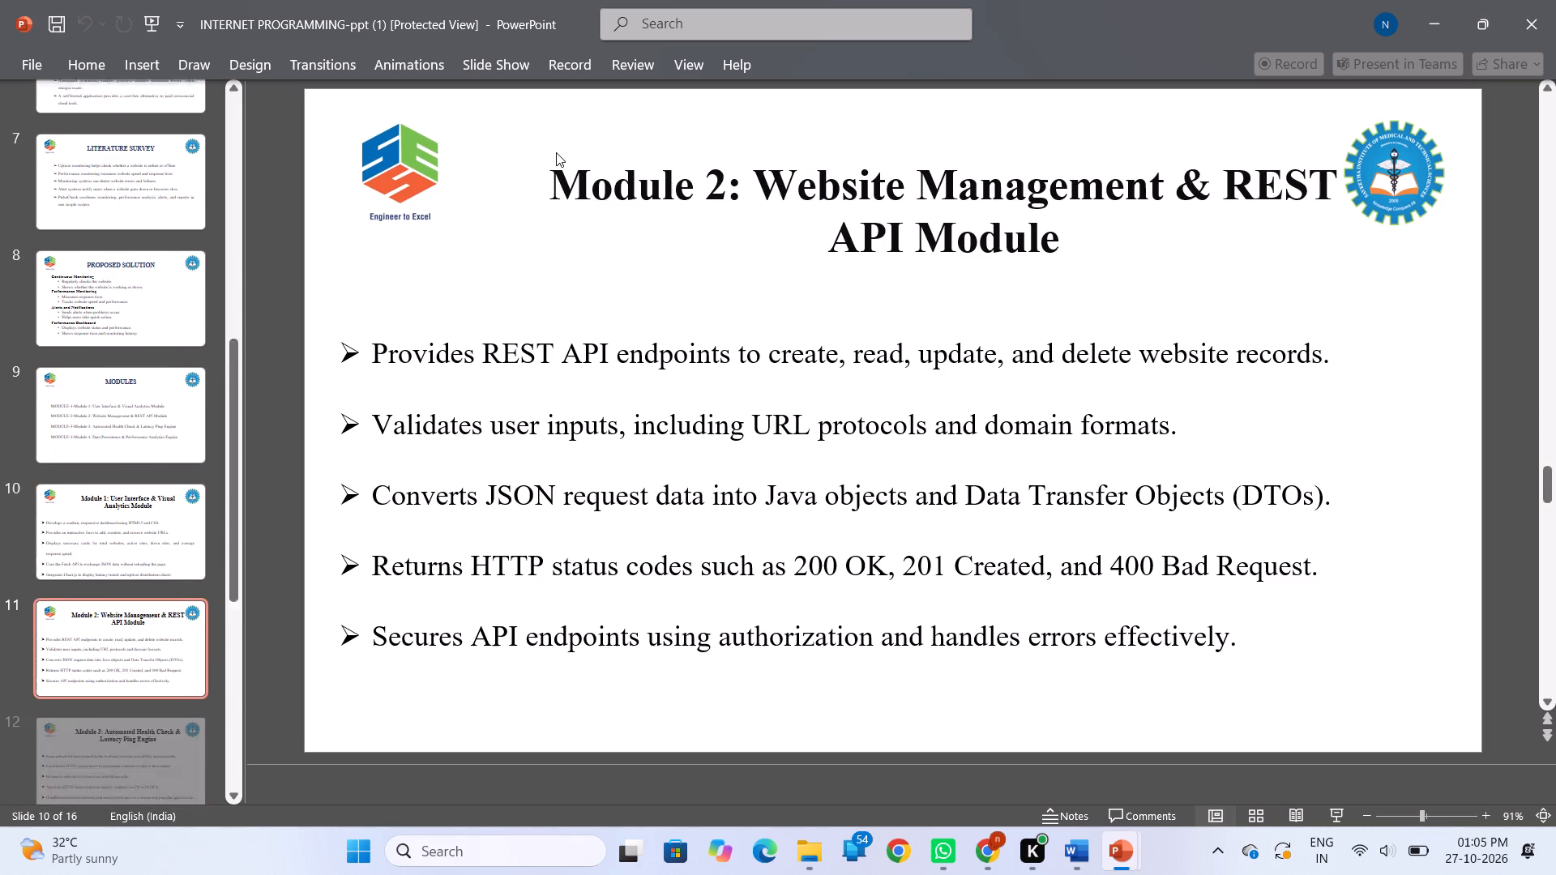
key("Up")
key("Up")
key("Up")
key("Up")
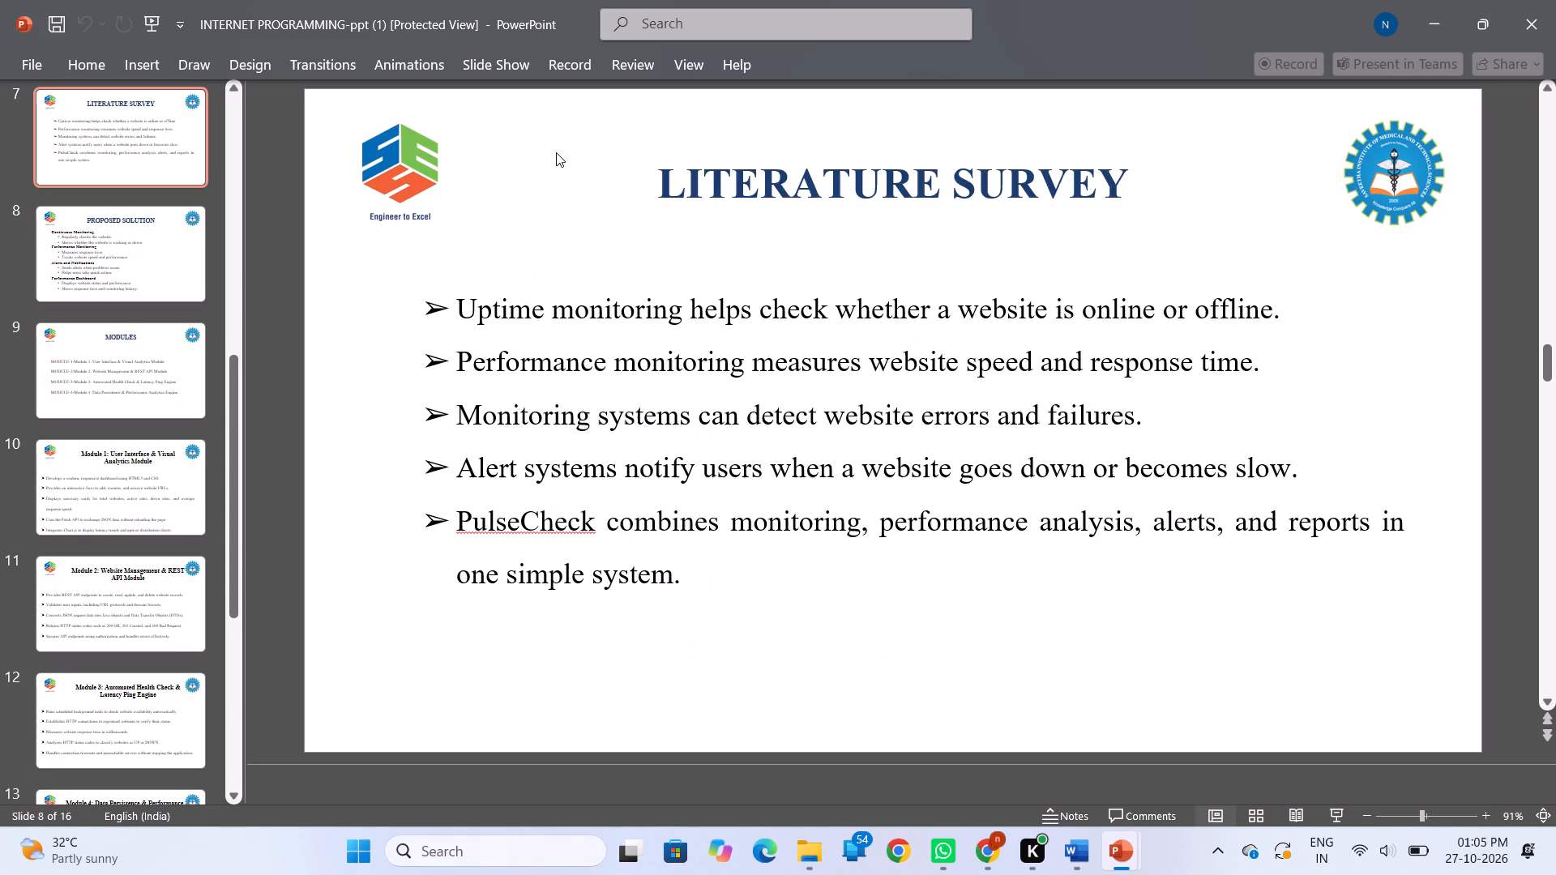
key("Down")
key("Down")
key("Up")
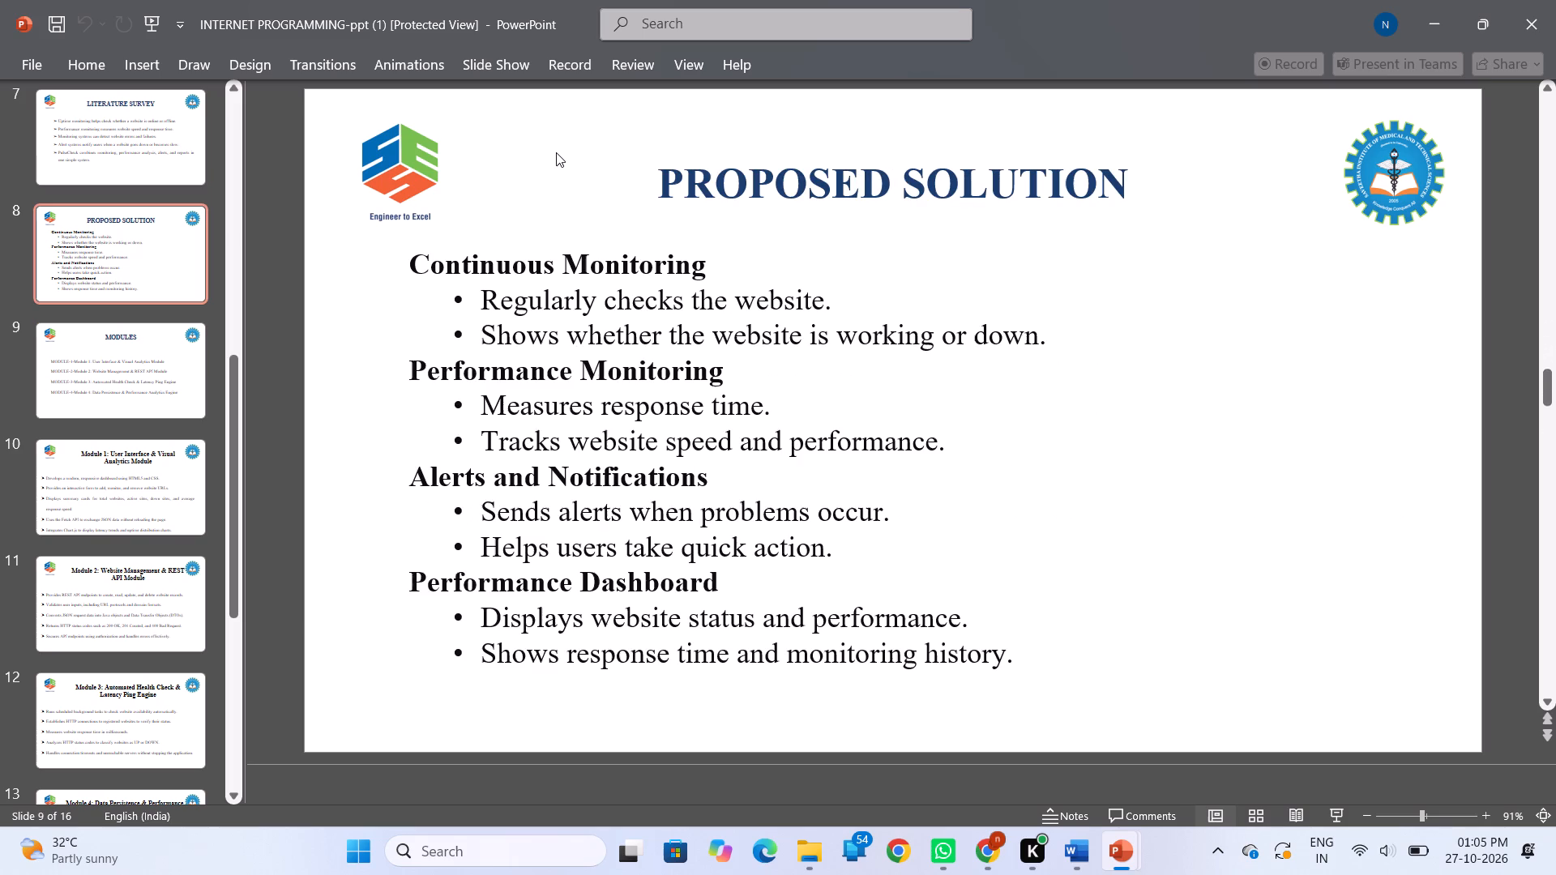
key("Down")
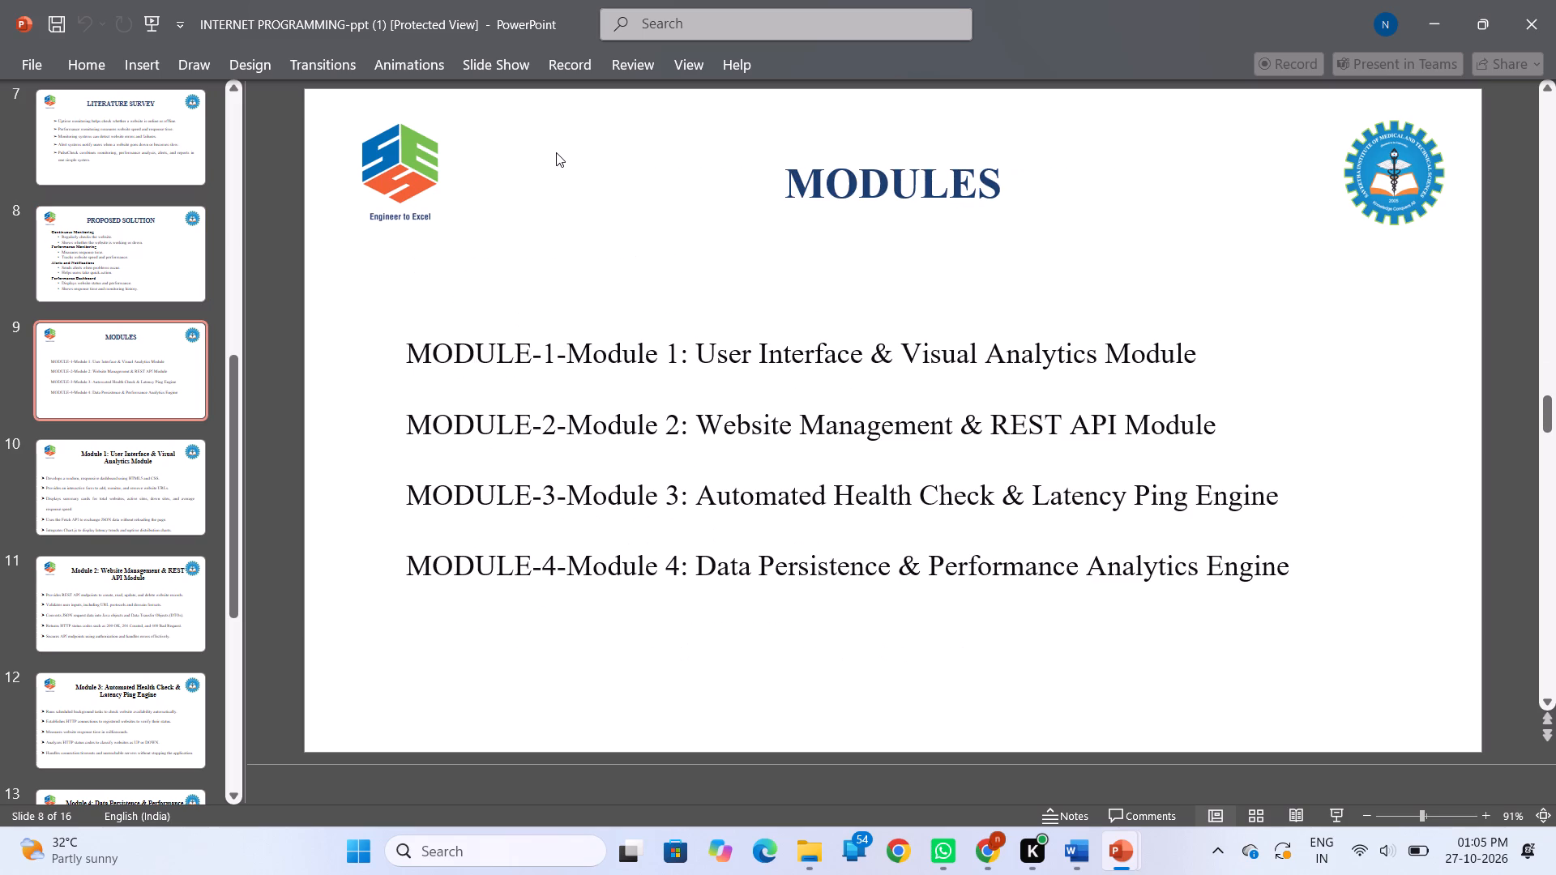
Look through the individual module slides up to the Block Introduction Diagram, and return to the Modules slide.
key("Down")
key("Down")
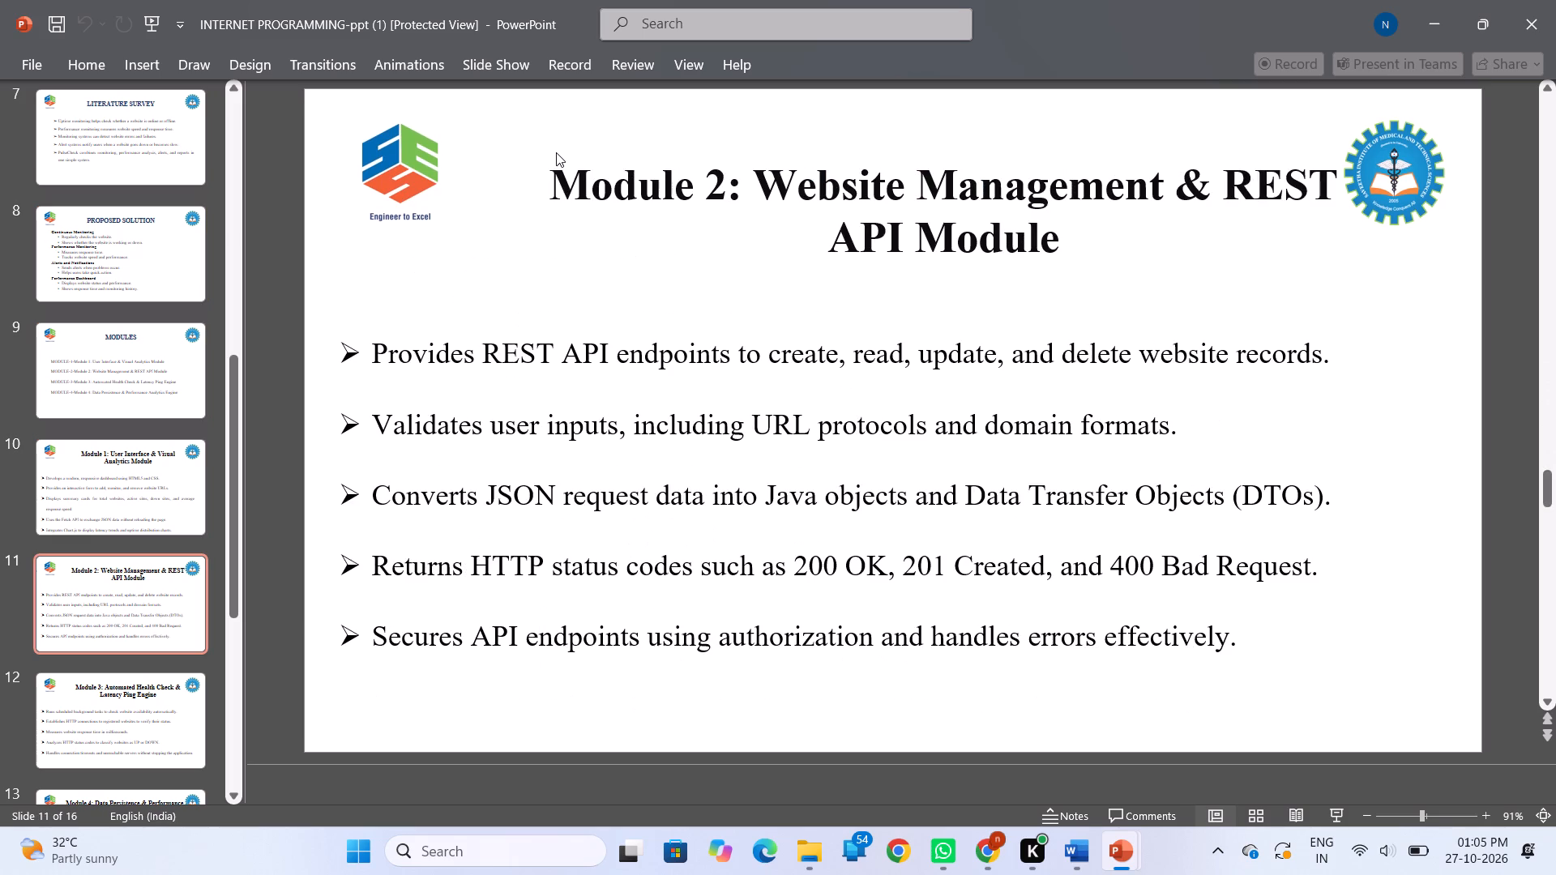
key("Down")
key("Down")
key("Down")
key("Down")
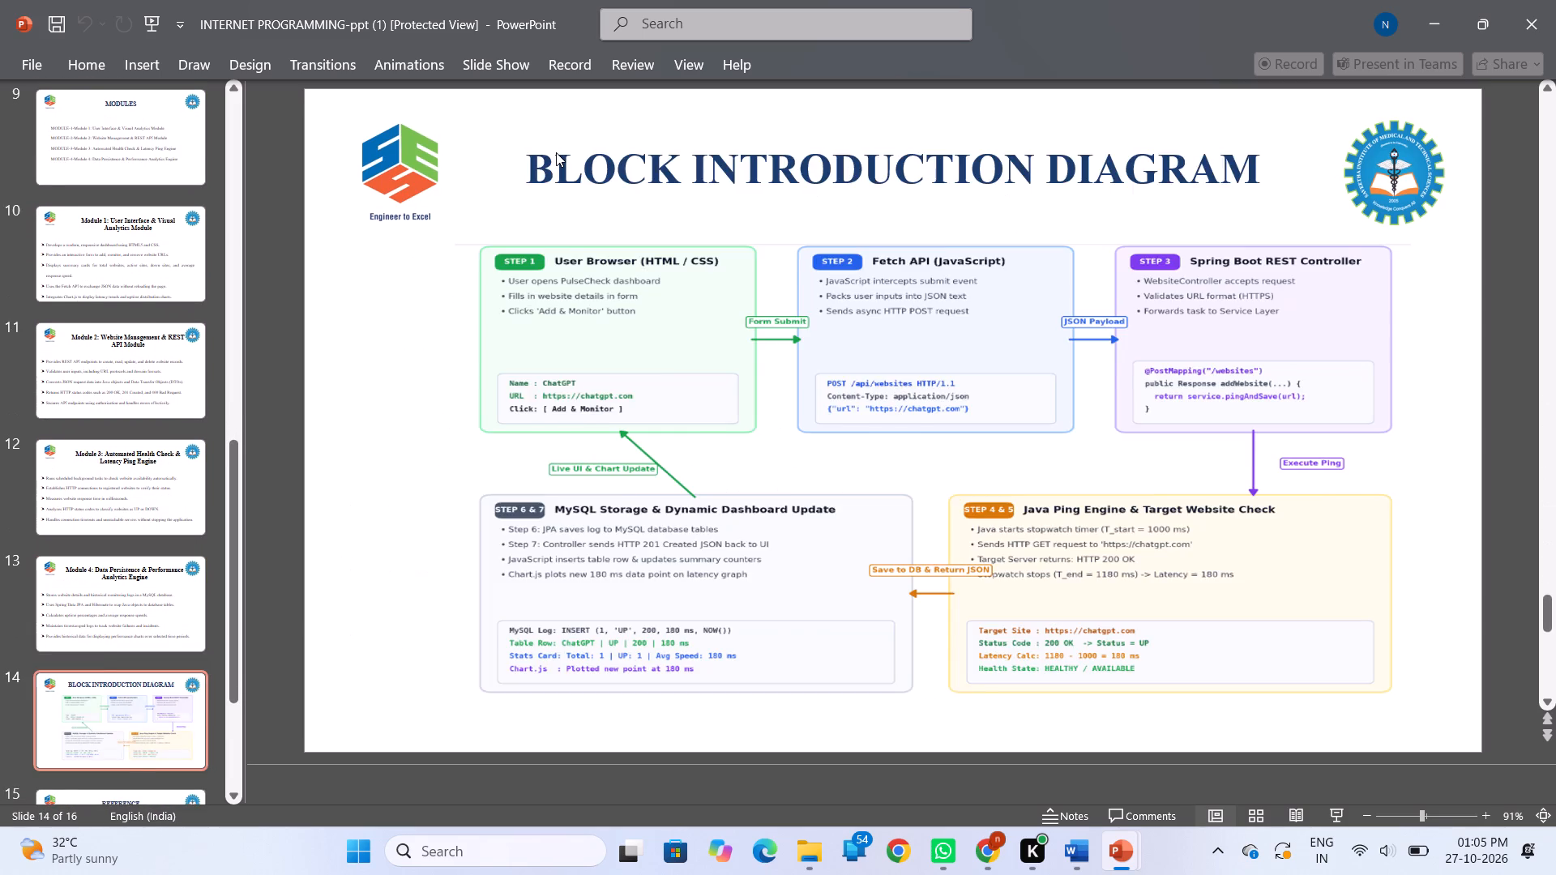
key("Up")
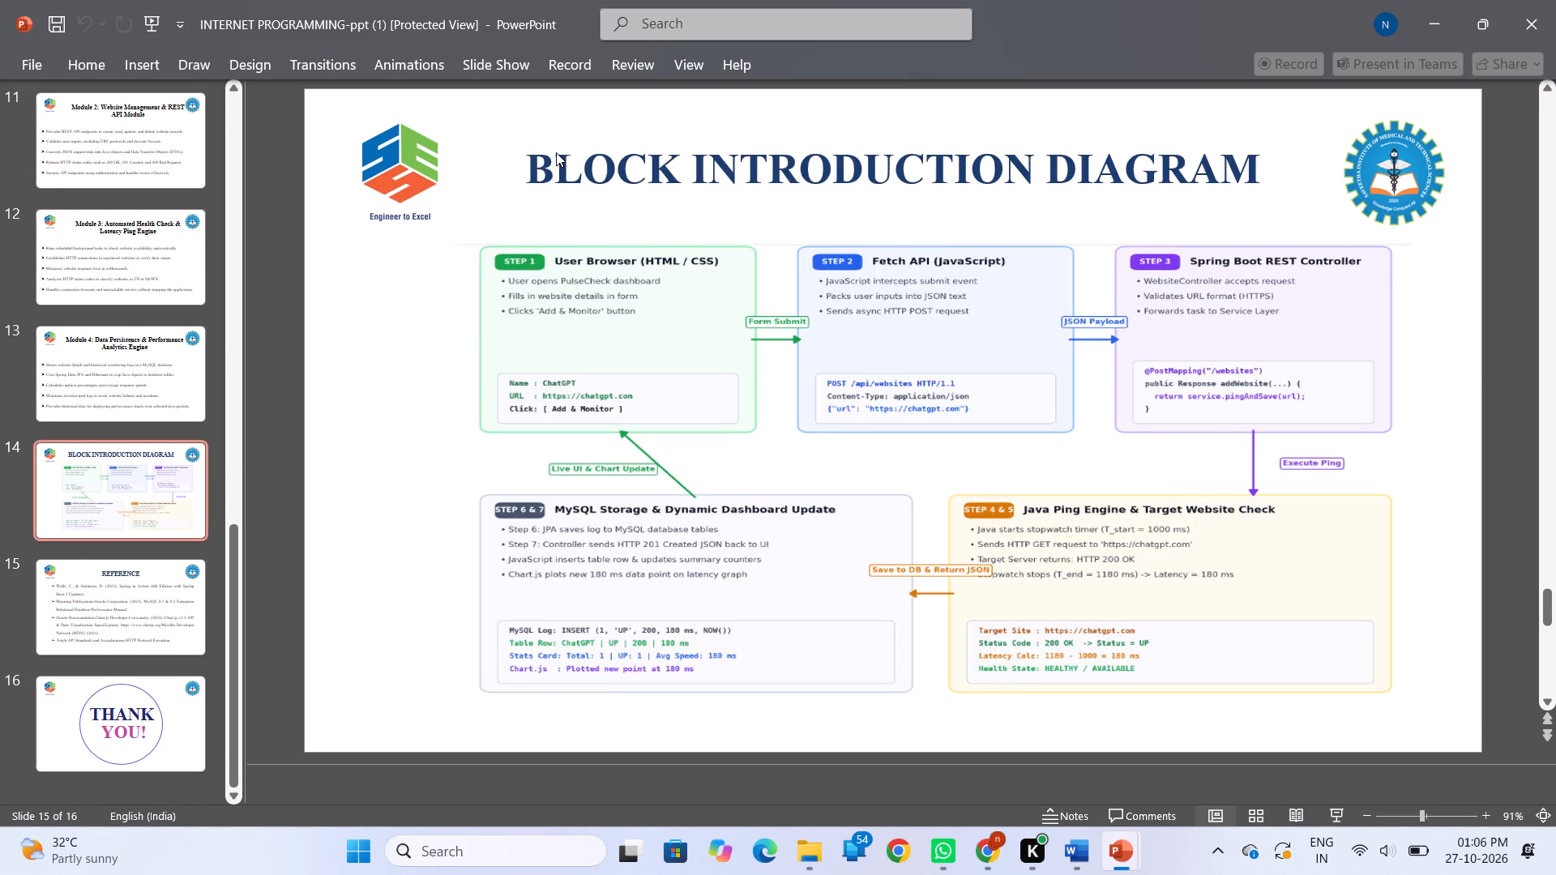
key("Up")
key("Up")
key("Up")
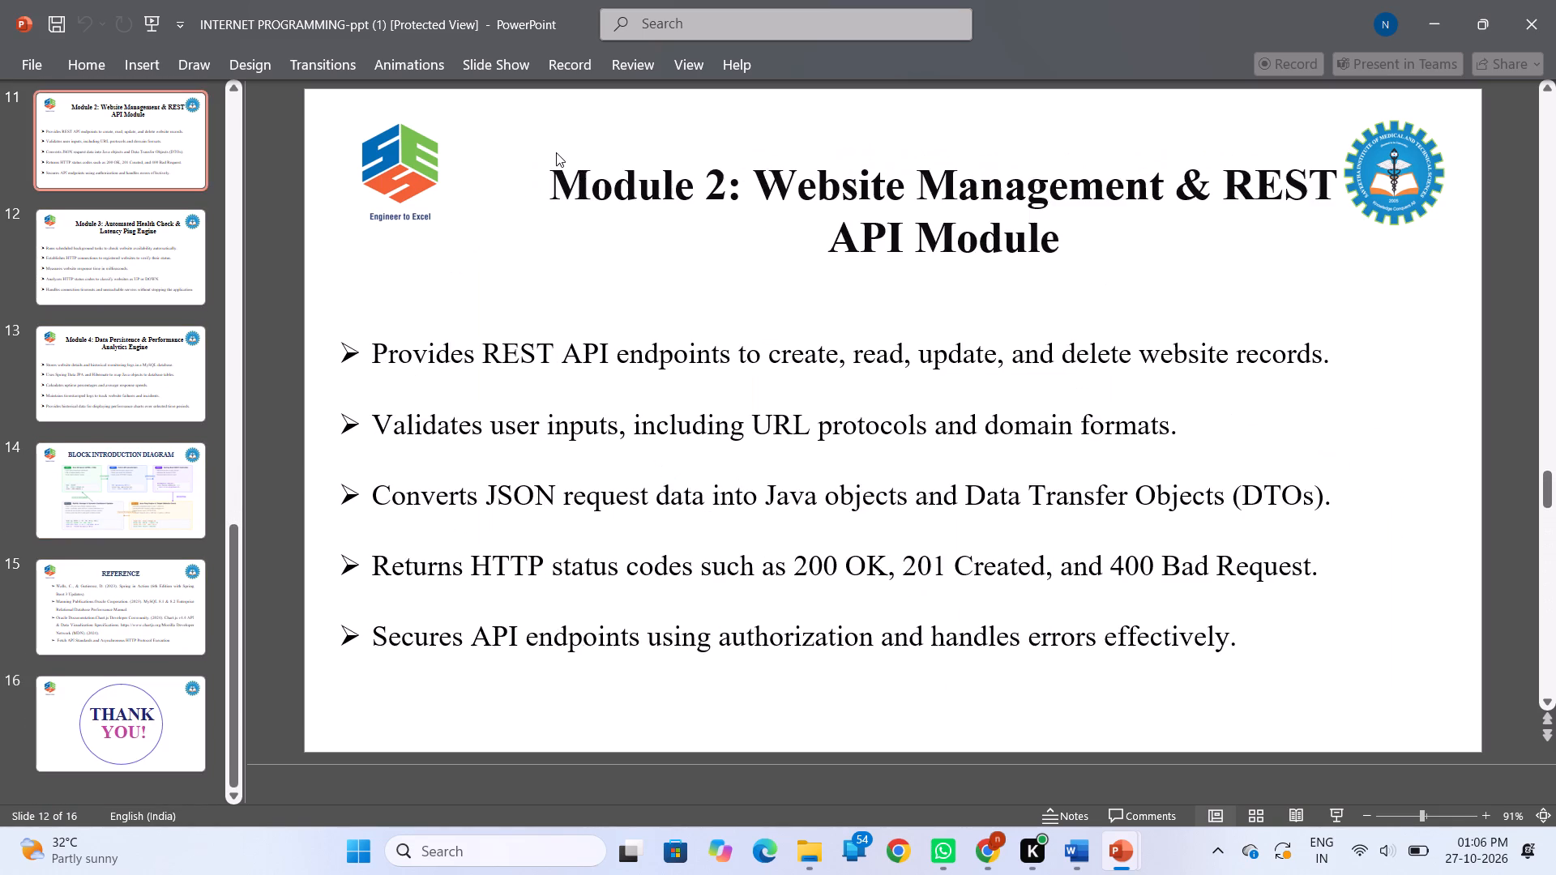
key("Up")
key("Up")
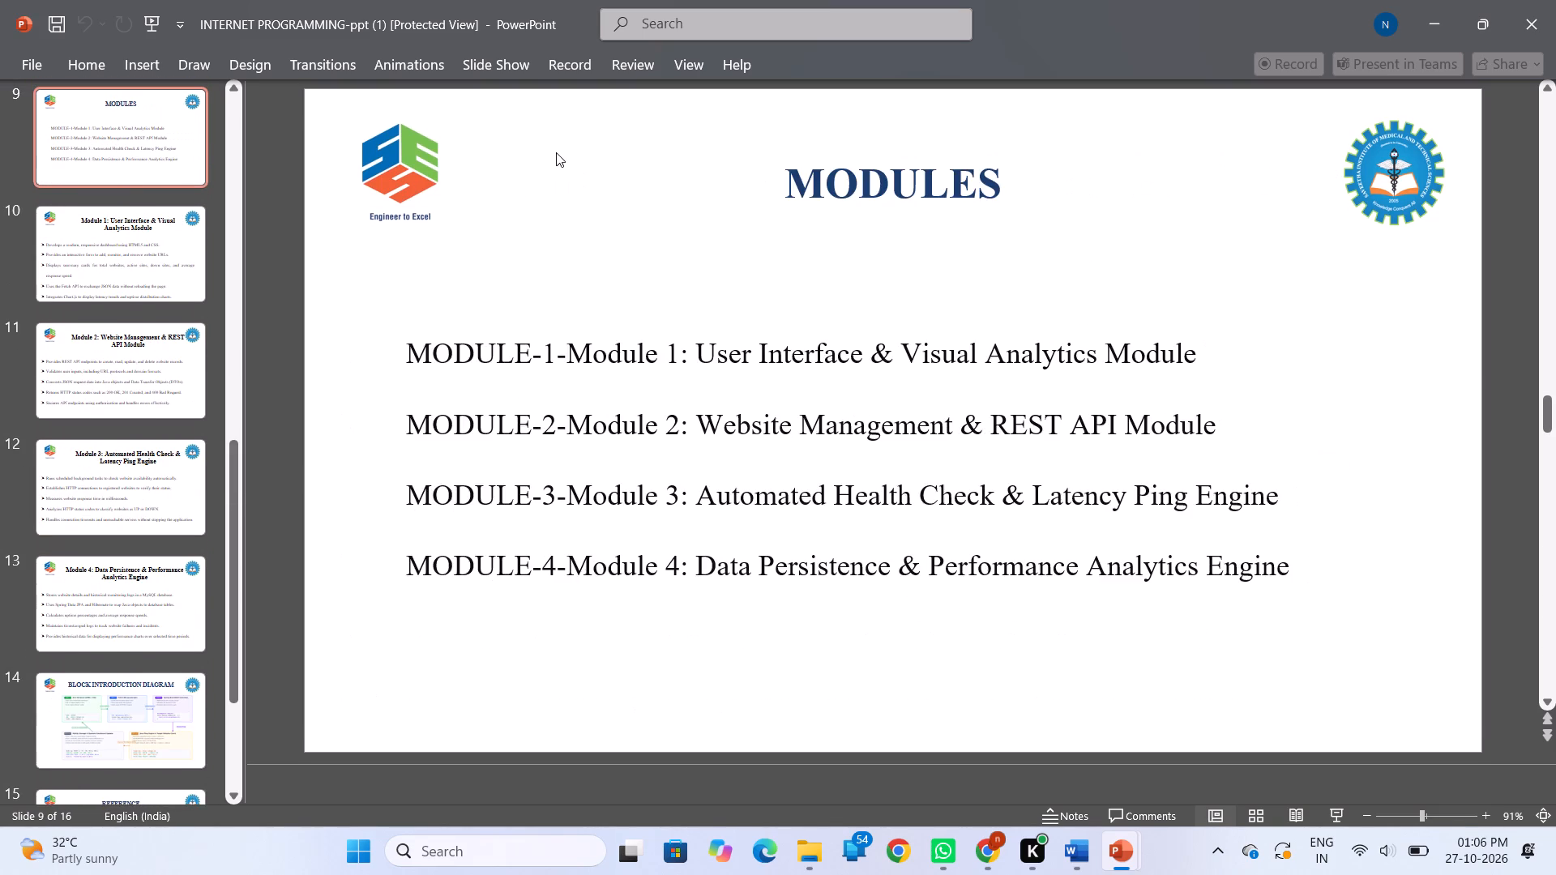
Check the Module 1 slide and go back through the earlier slides to the title slide.
key("Down")
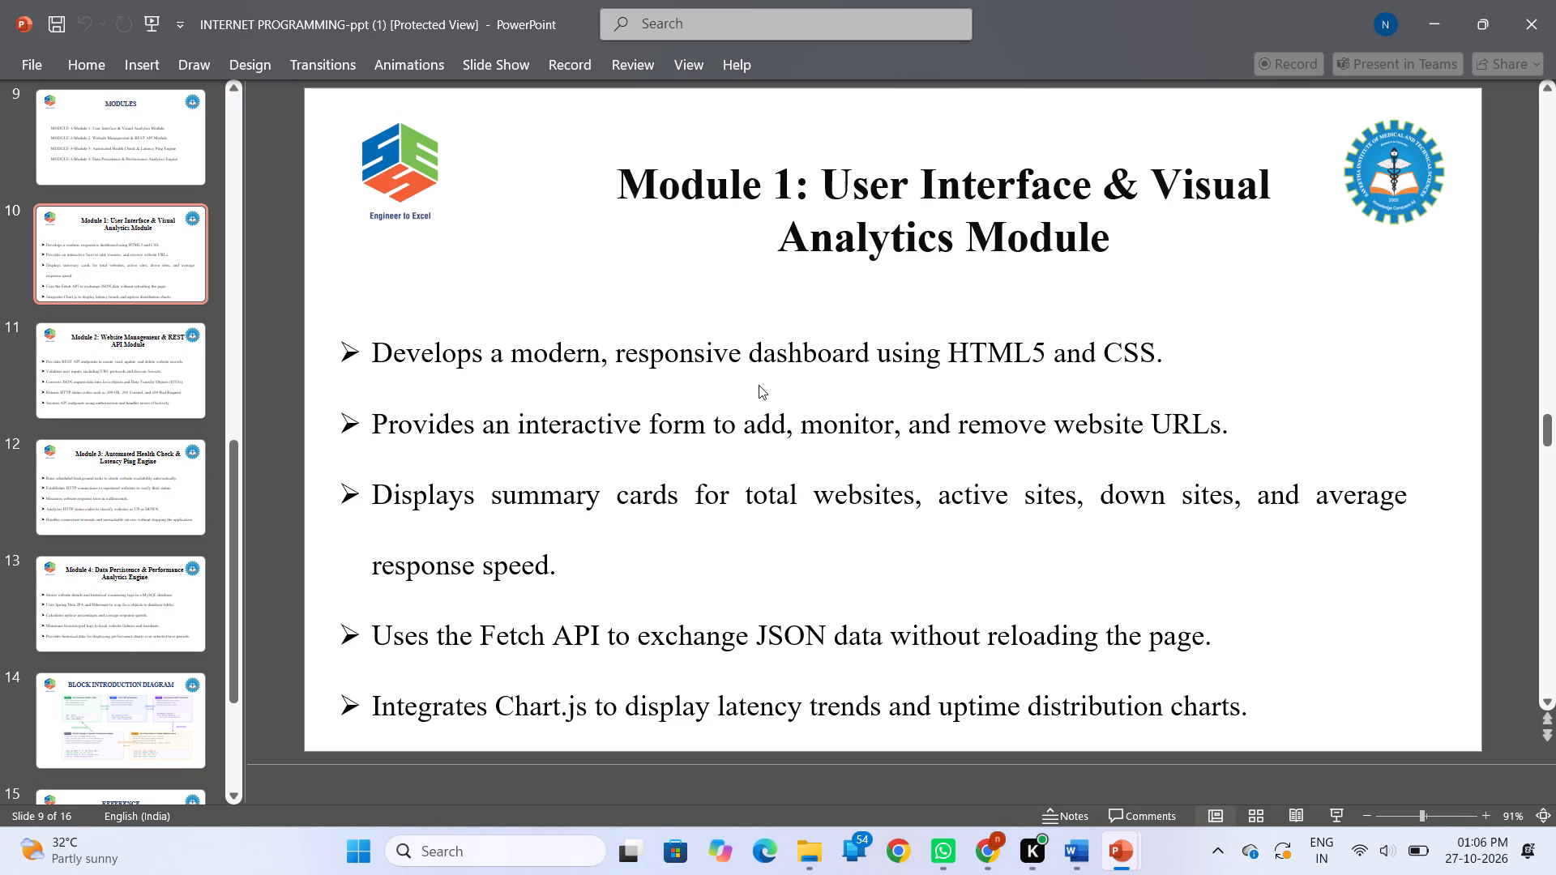
key("Up")
key("Up")
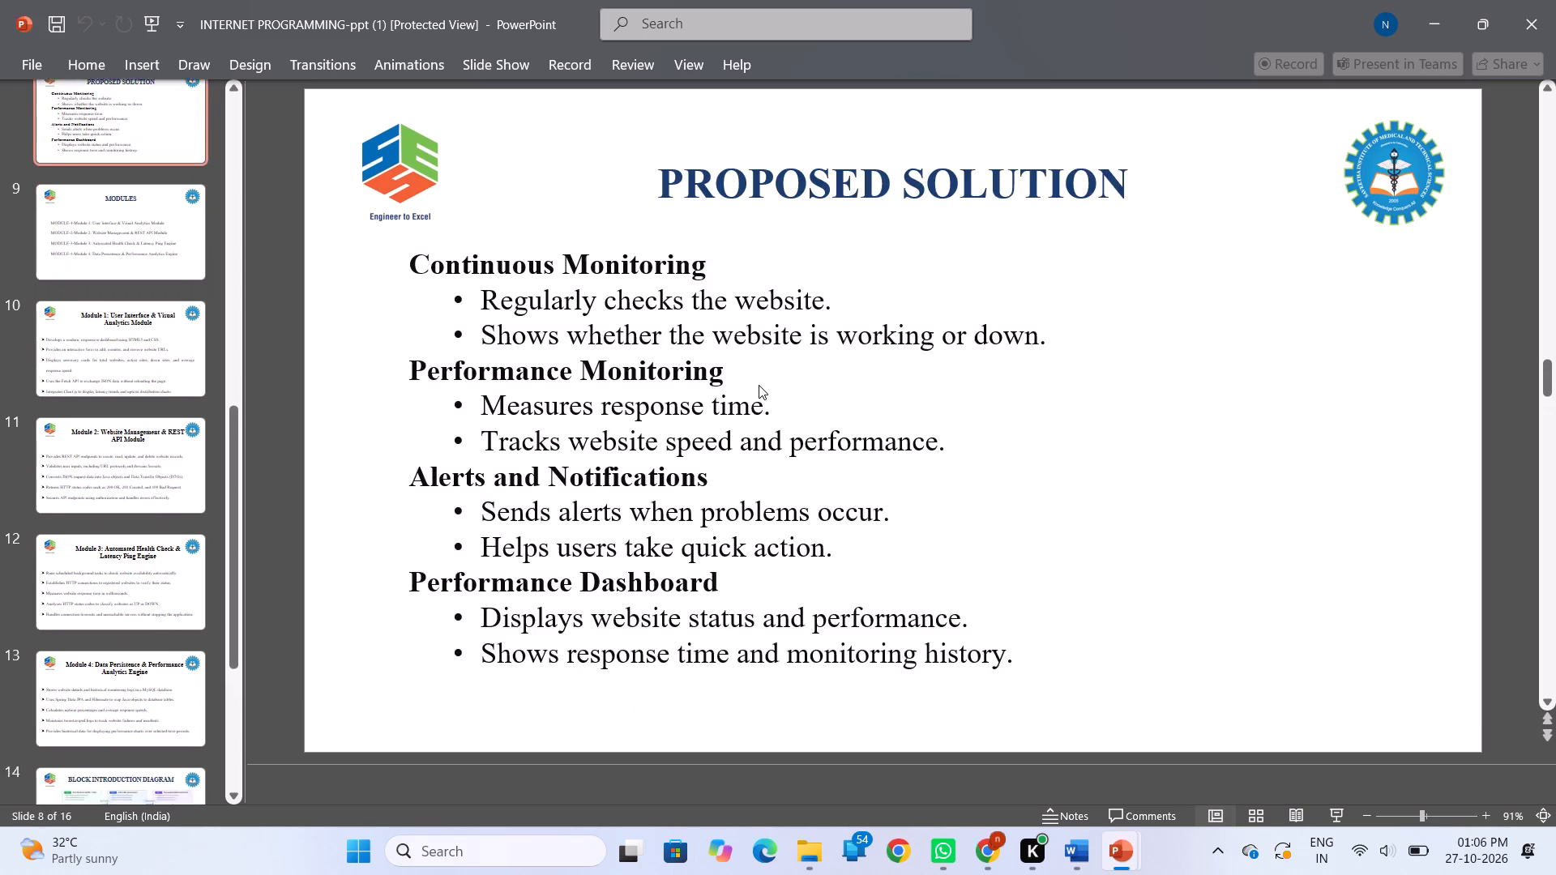
key("Up")
key("Up")
key("Up")
key("Up")
key("Up")
key("Up")
key("Up")
key("Up")
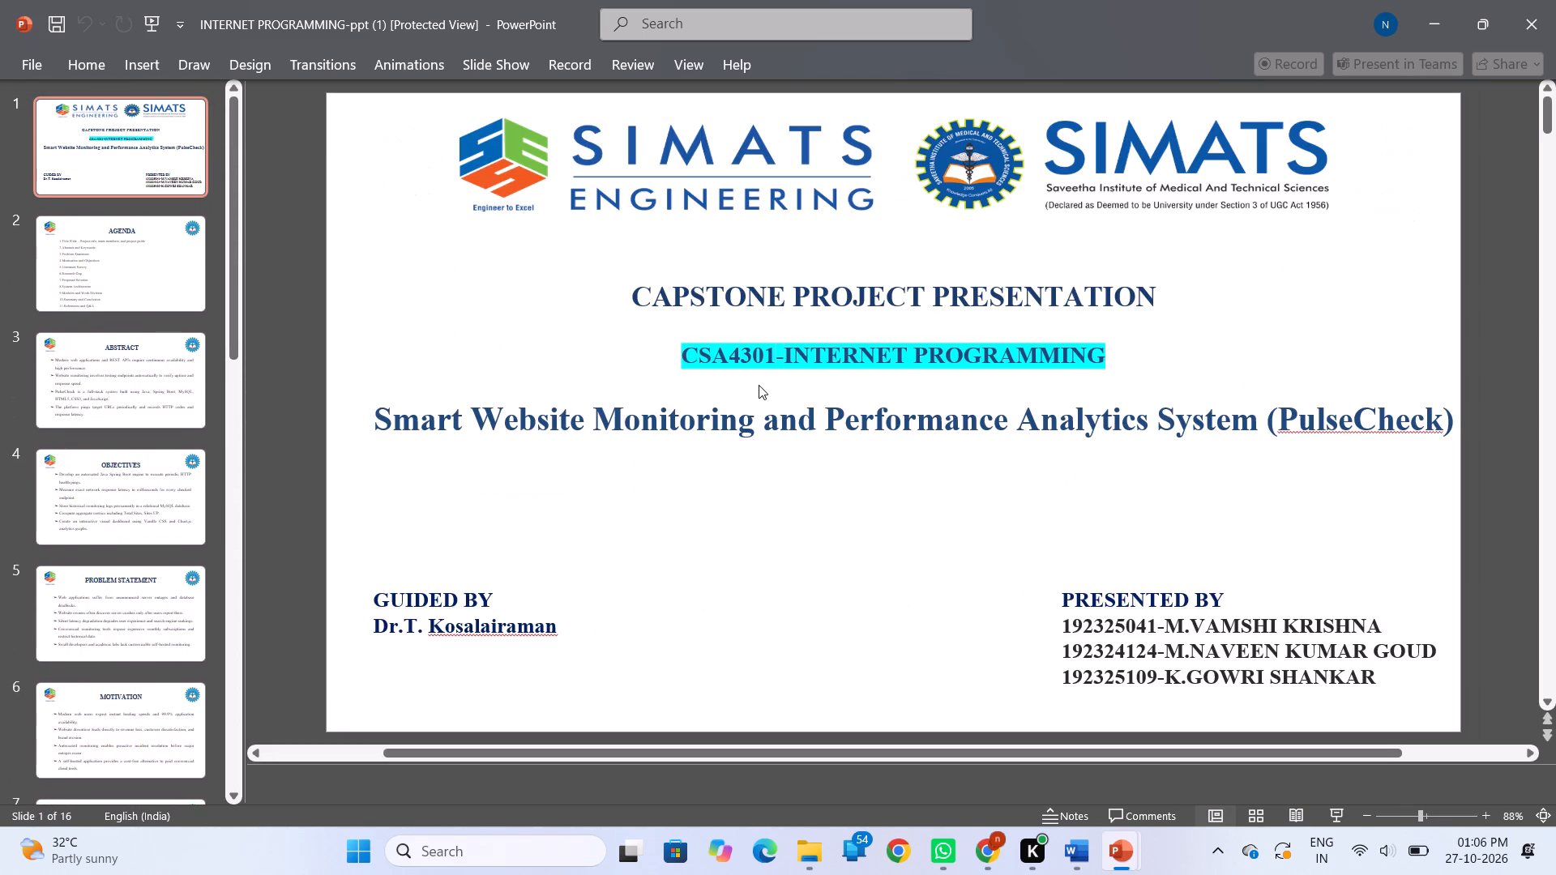
Review the slides again from the title to Module 1, rechecking the Agenda, Abstract, Problem Statement and Motivation slides.
key("Down")
key("Down")
key("Up")
key("Up")
key("Down")
key("Down")
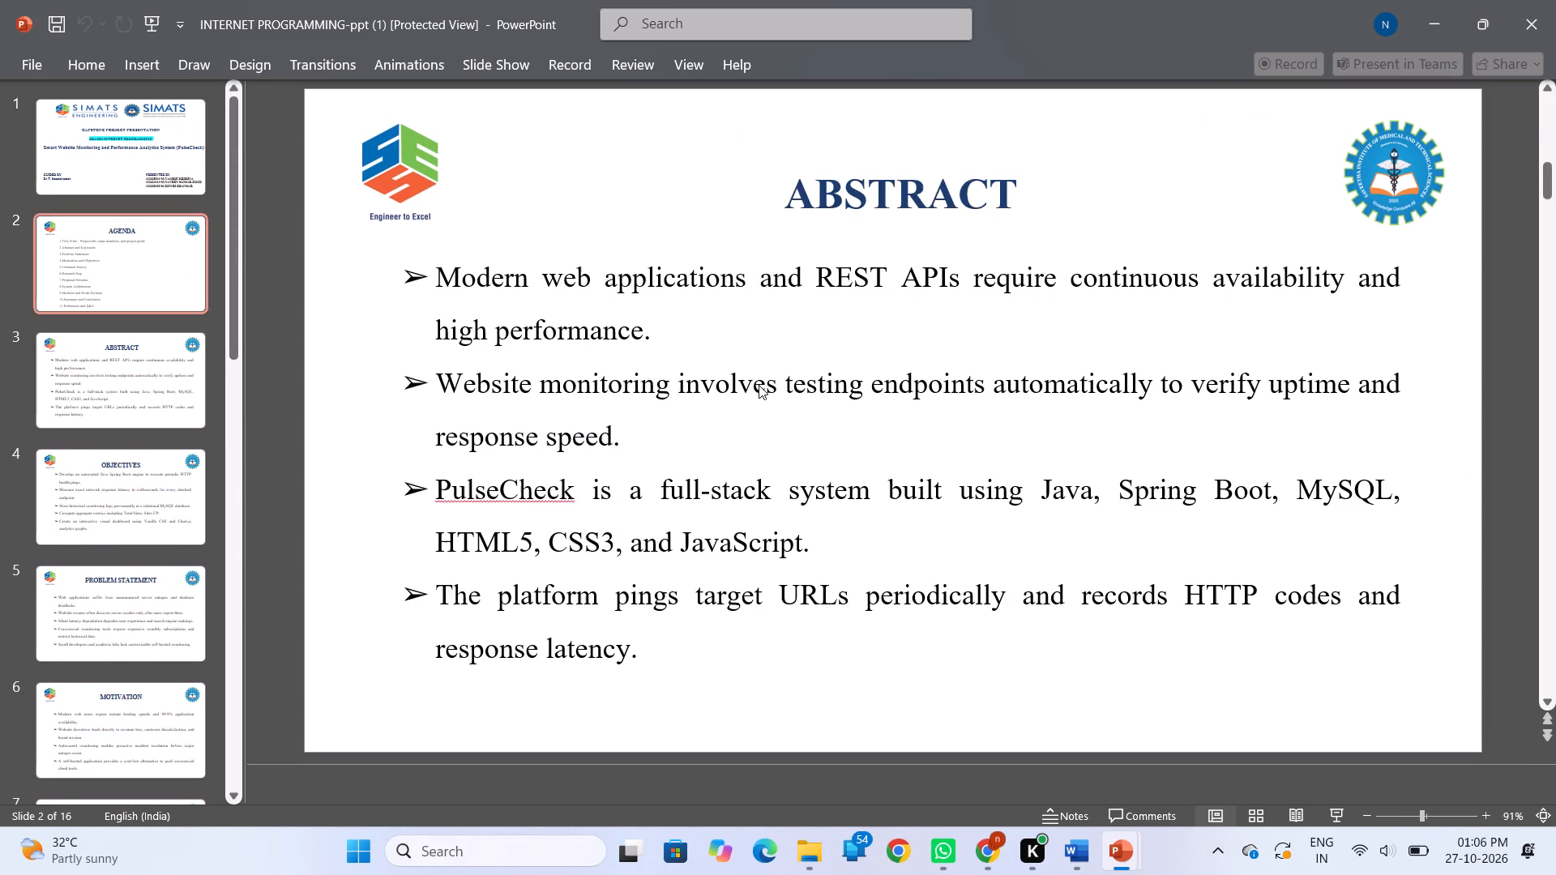
key("Down")
key("Down")
key("Down")
key("Up")
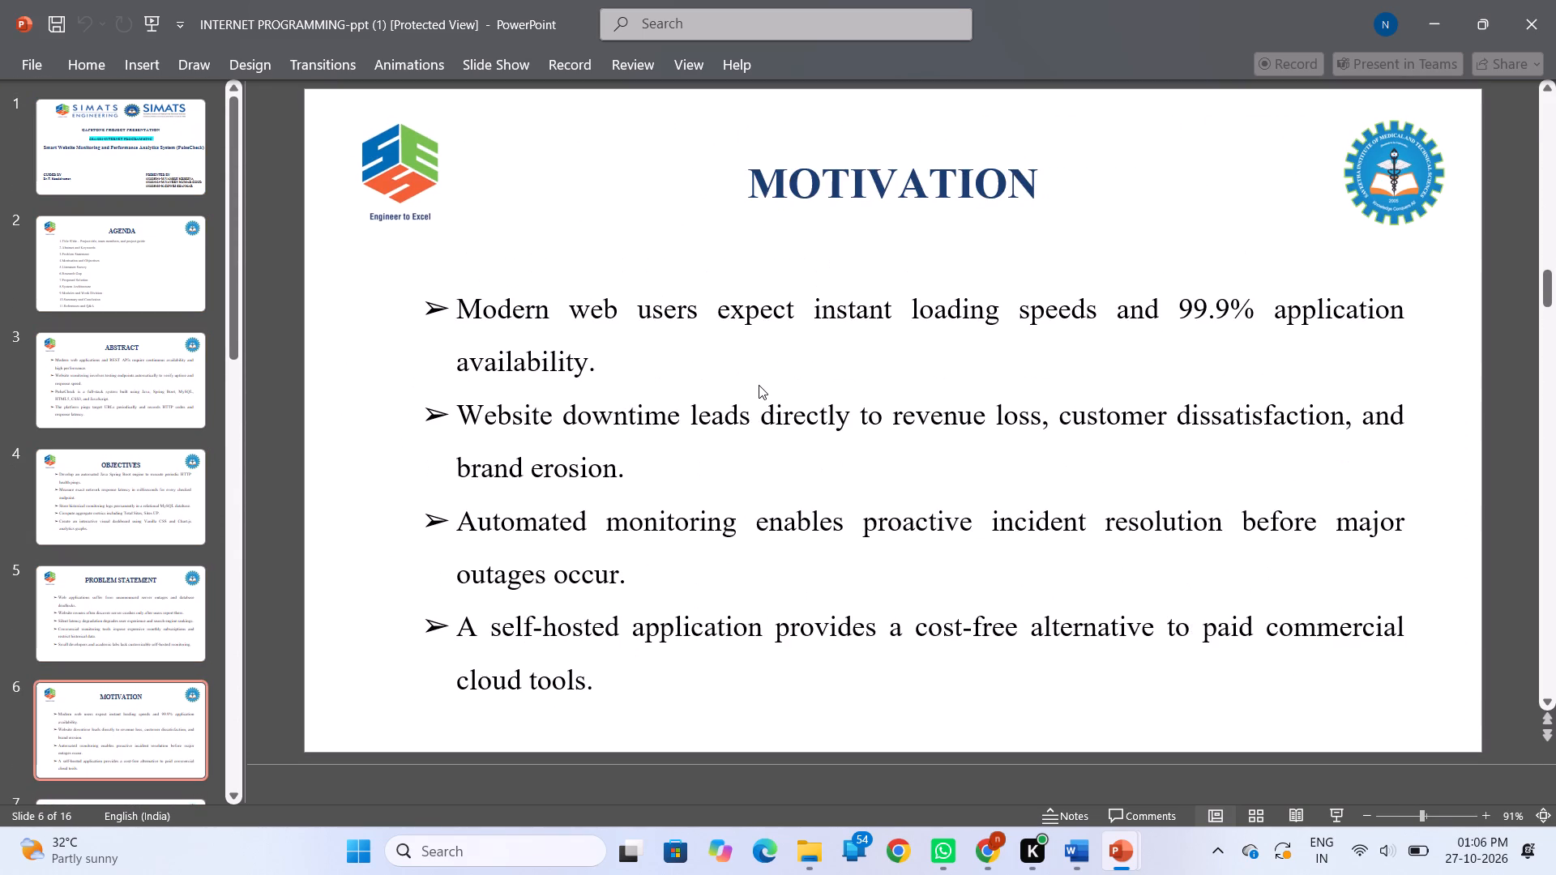
key("Up")
key("Down")
key("Down")
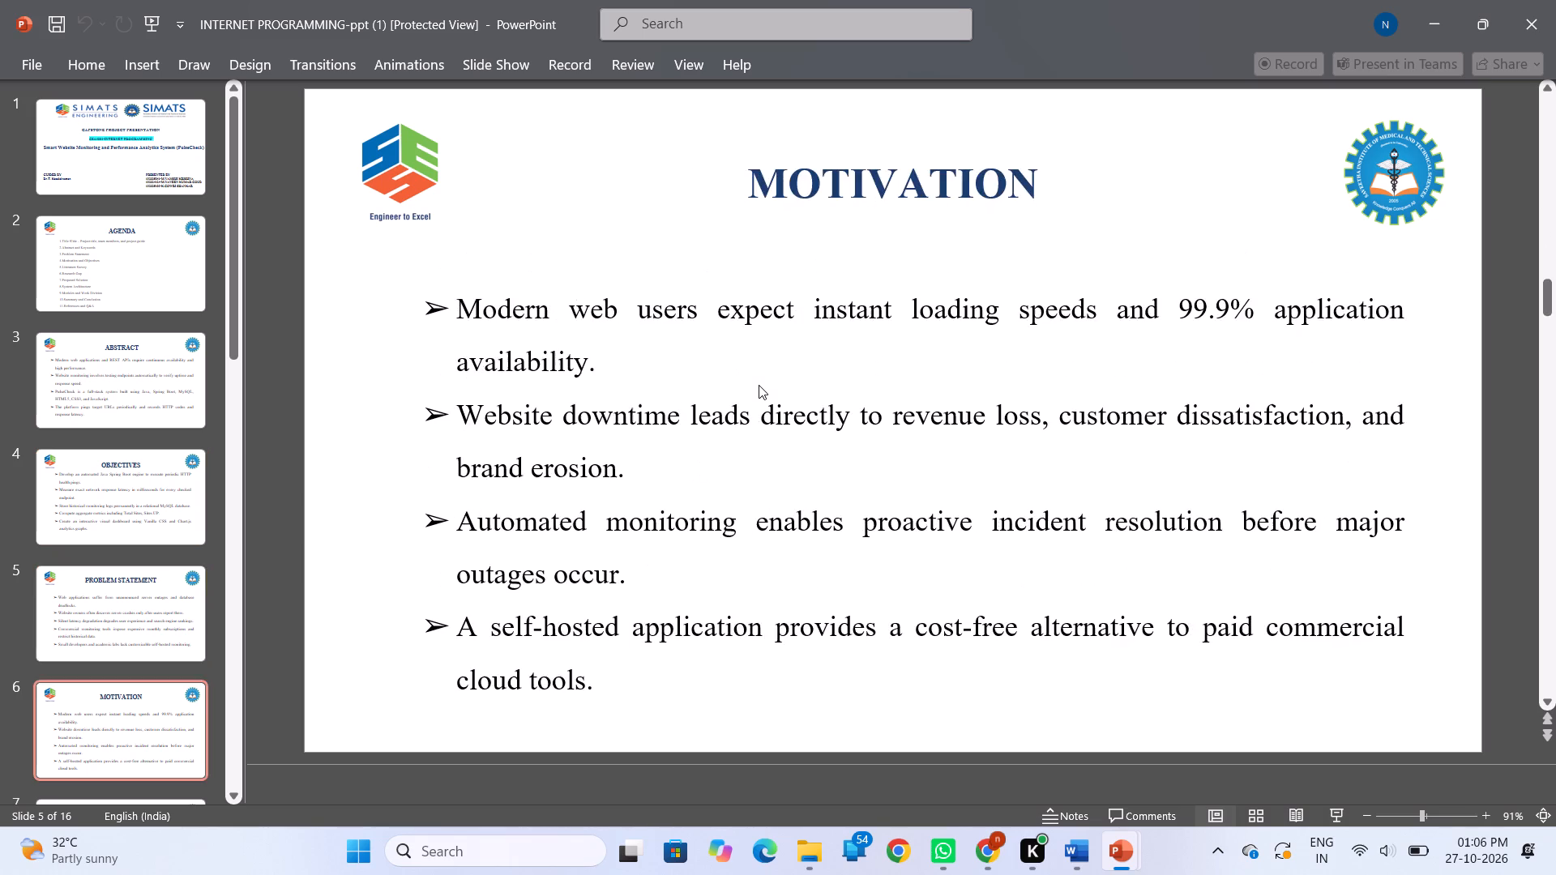
key("Down")
key("Down")
key("Down")
key("Down")
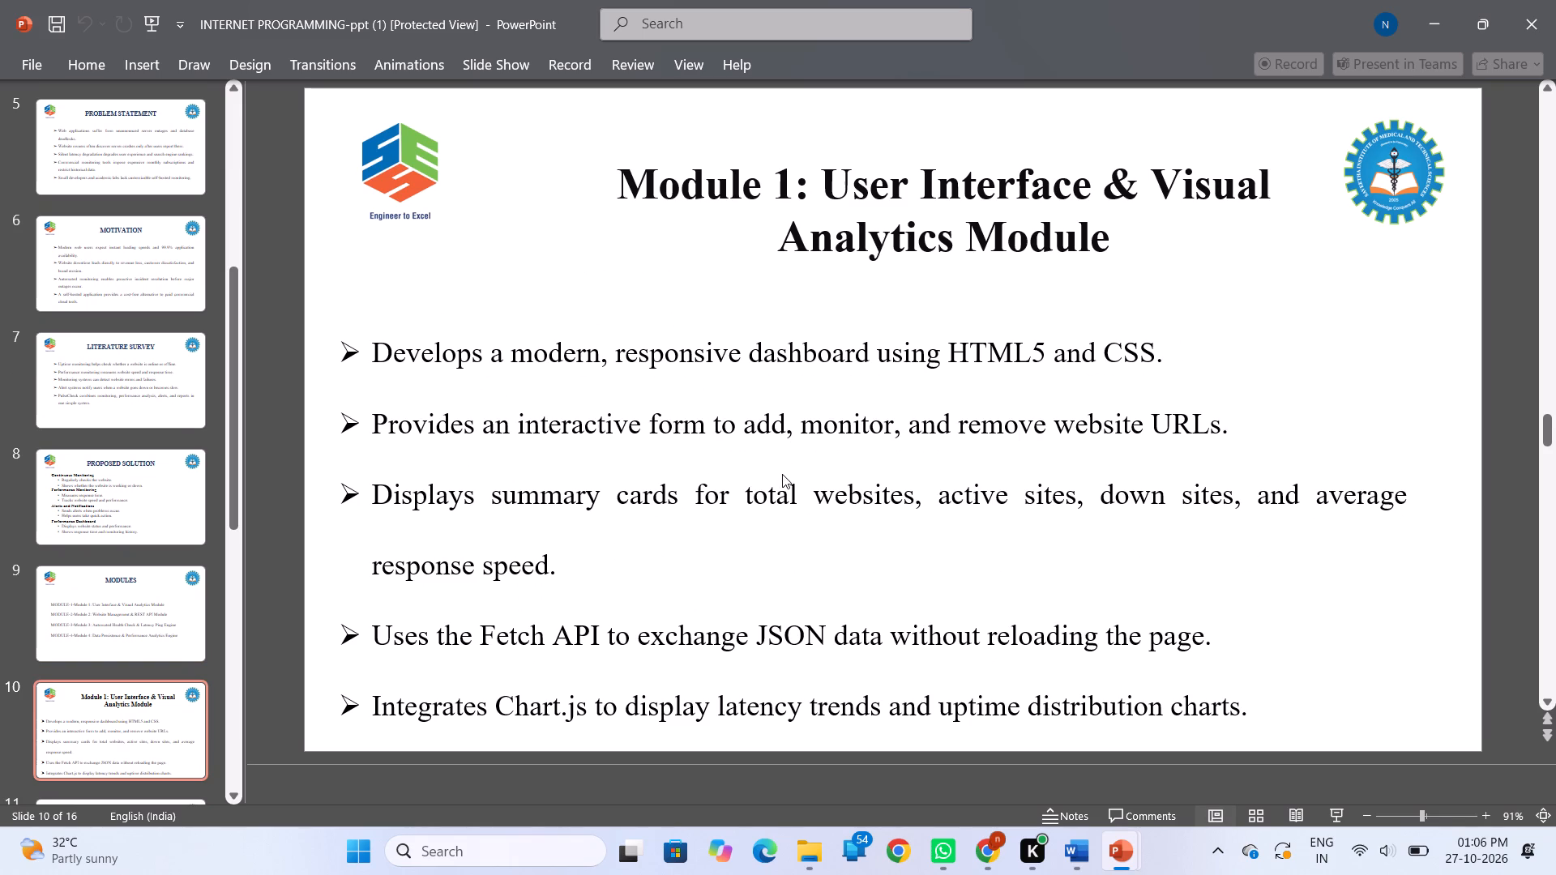
key("Up")
key("Down")
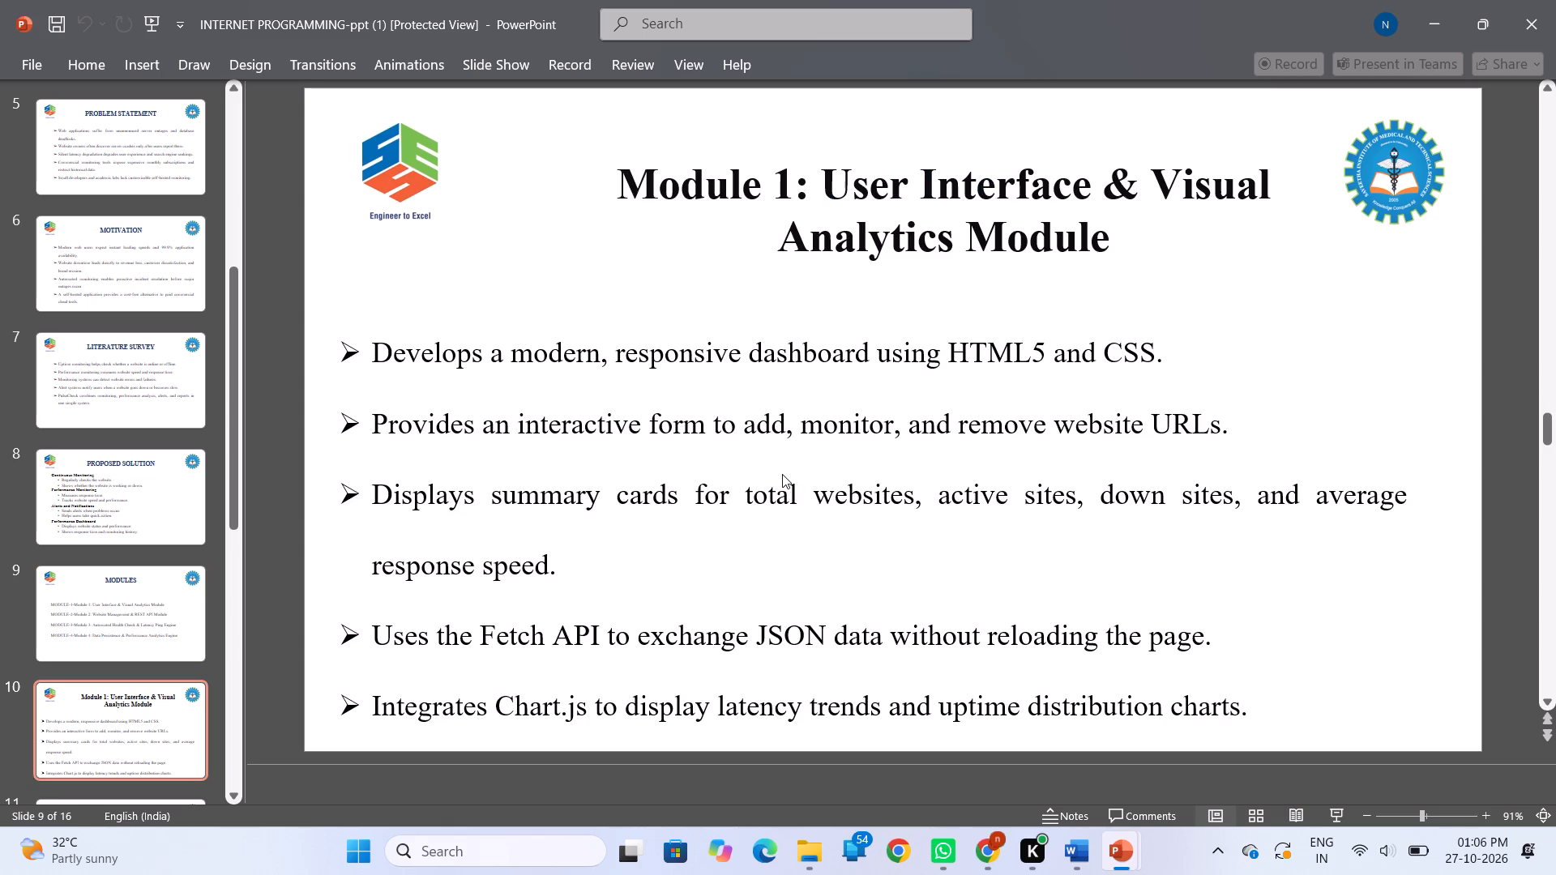
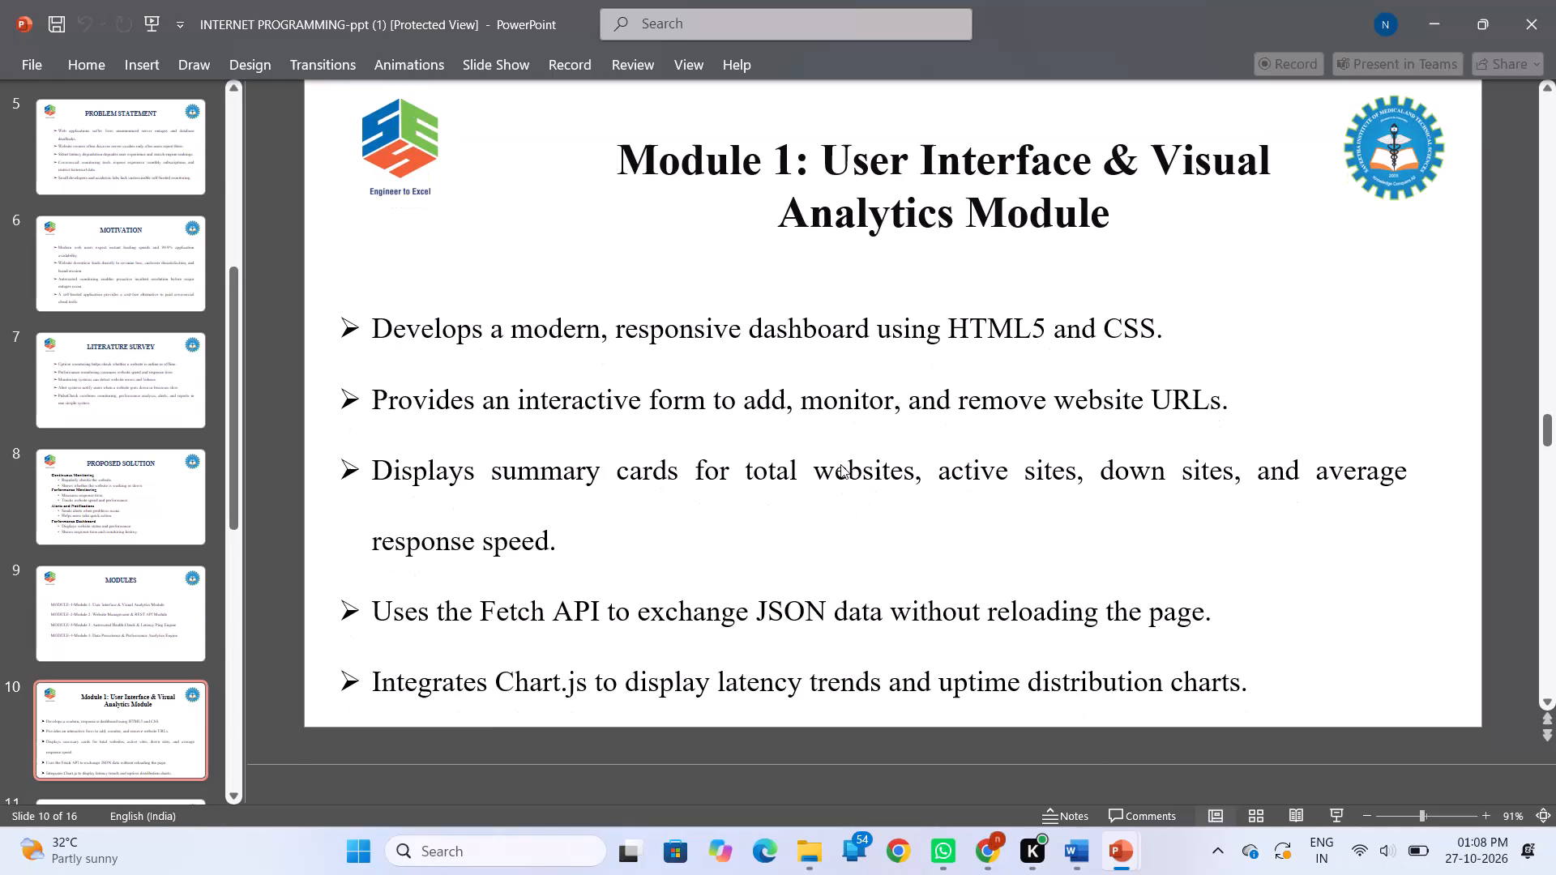
Review the module slides of the protected-view presentation from Module 1 through Module 4.
scroll(840, 464, "down", 1)
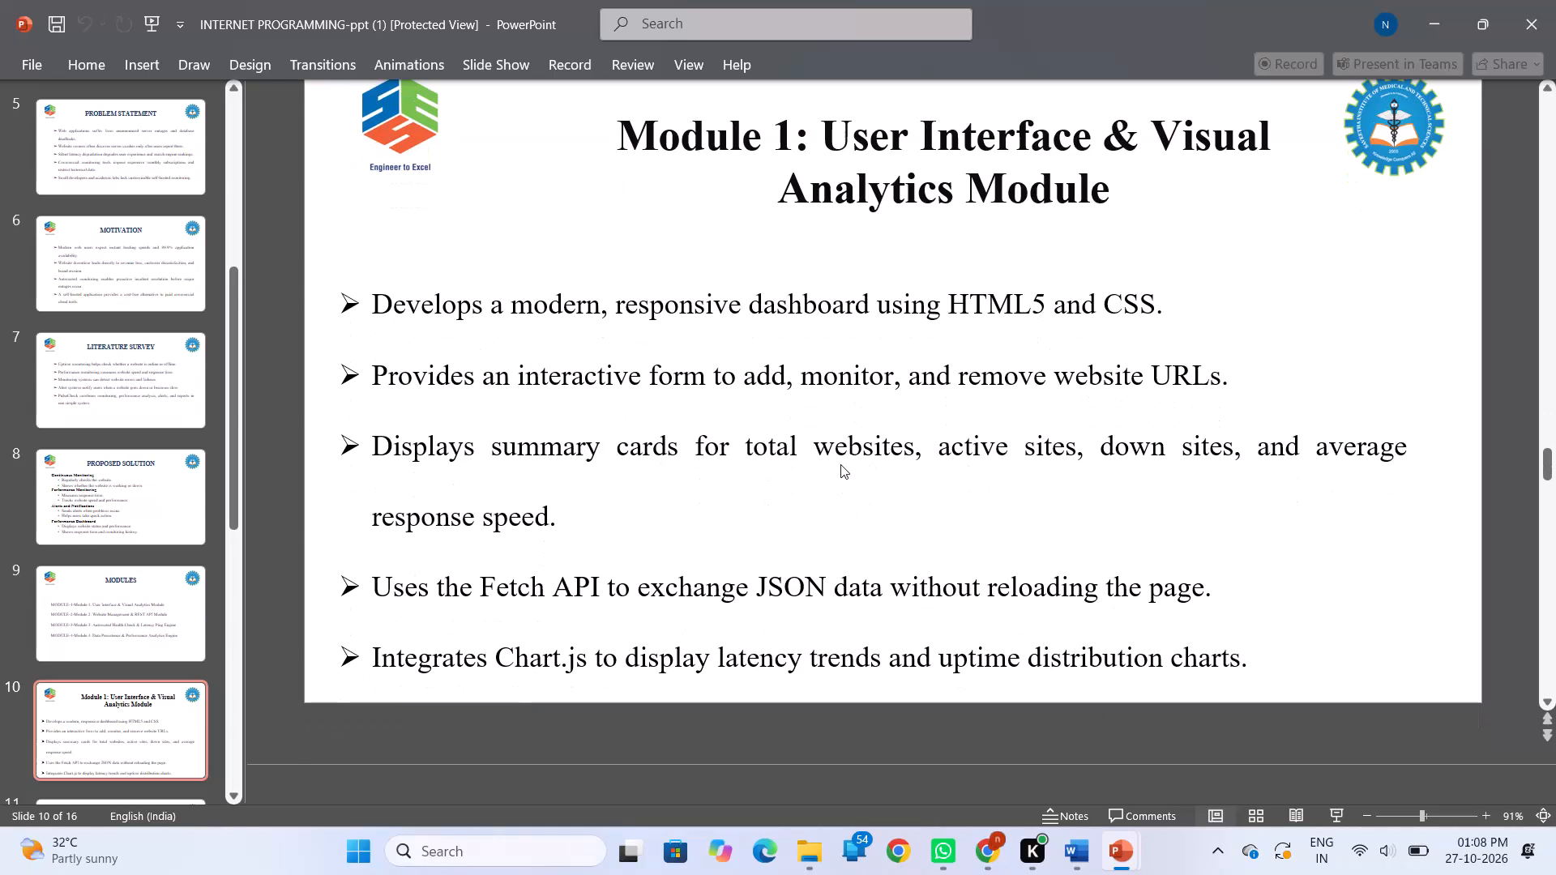
scroll(840, 464, "up", 1)
key("Down")
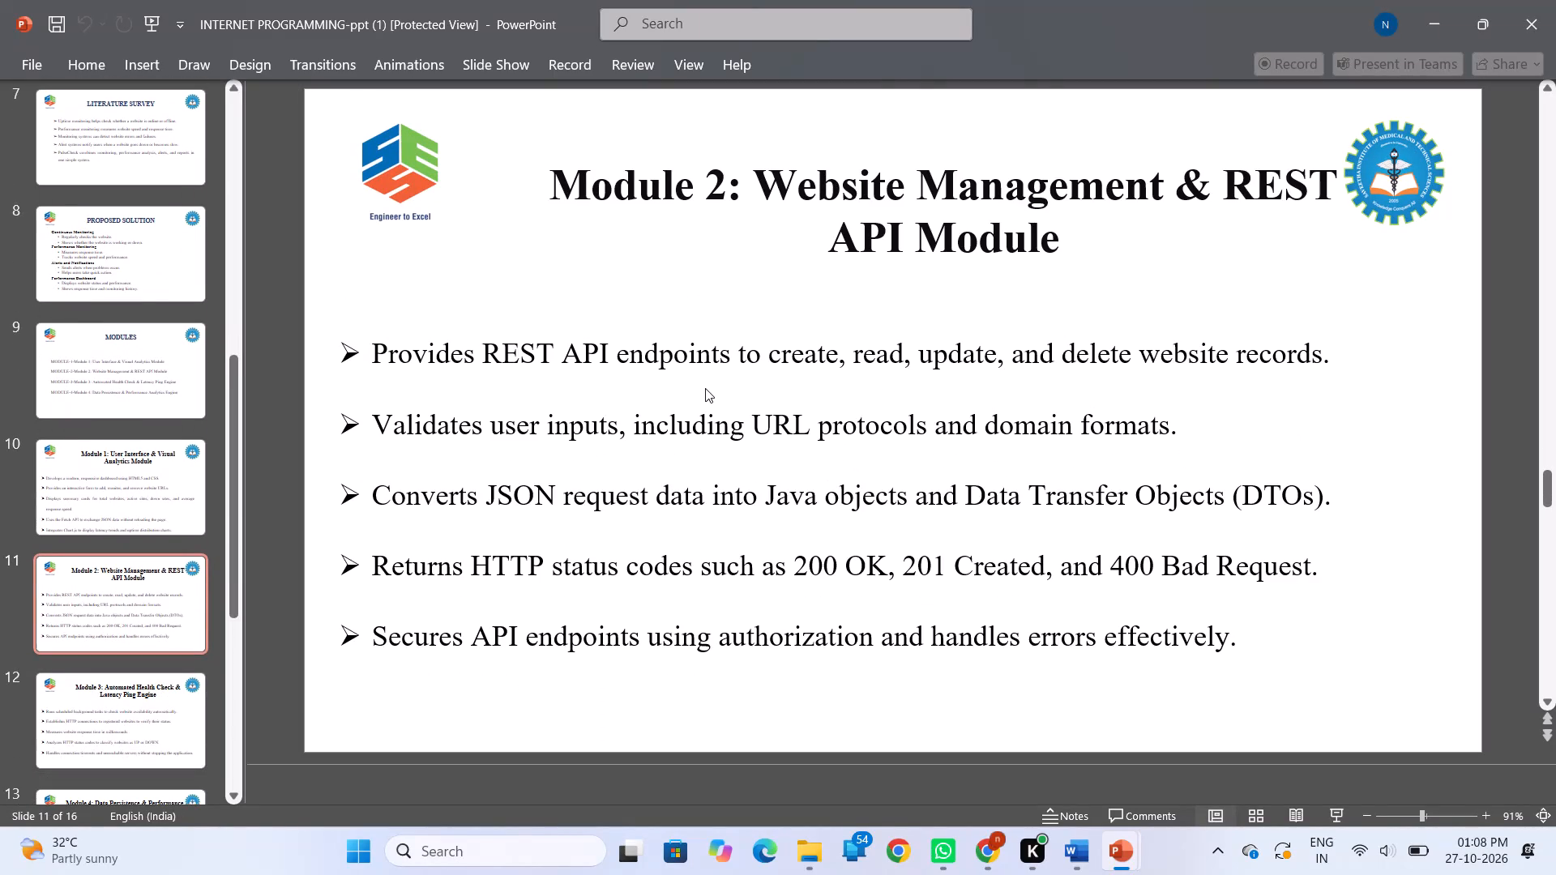
key("Down")
key("Down")
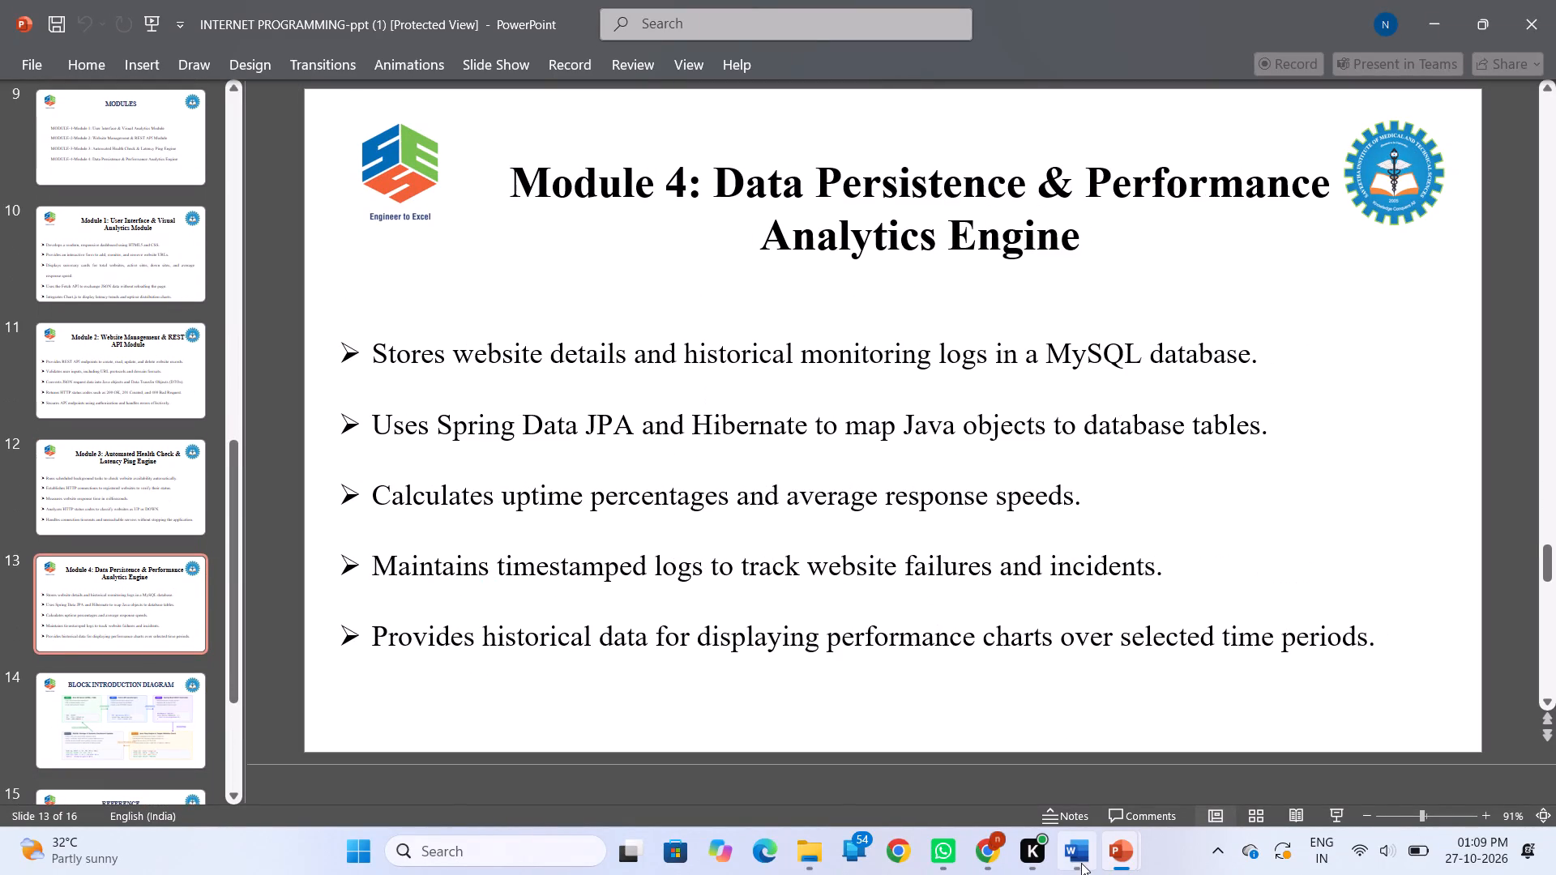
Check the Agenda table in the Capstone First Review_Guidelines Word document and return to the protected-view PowerPoint presentation at Module 4.
left_click(1081, 863)
left_click(1119, 861)
left_click(1119, 861)
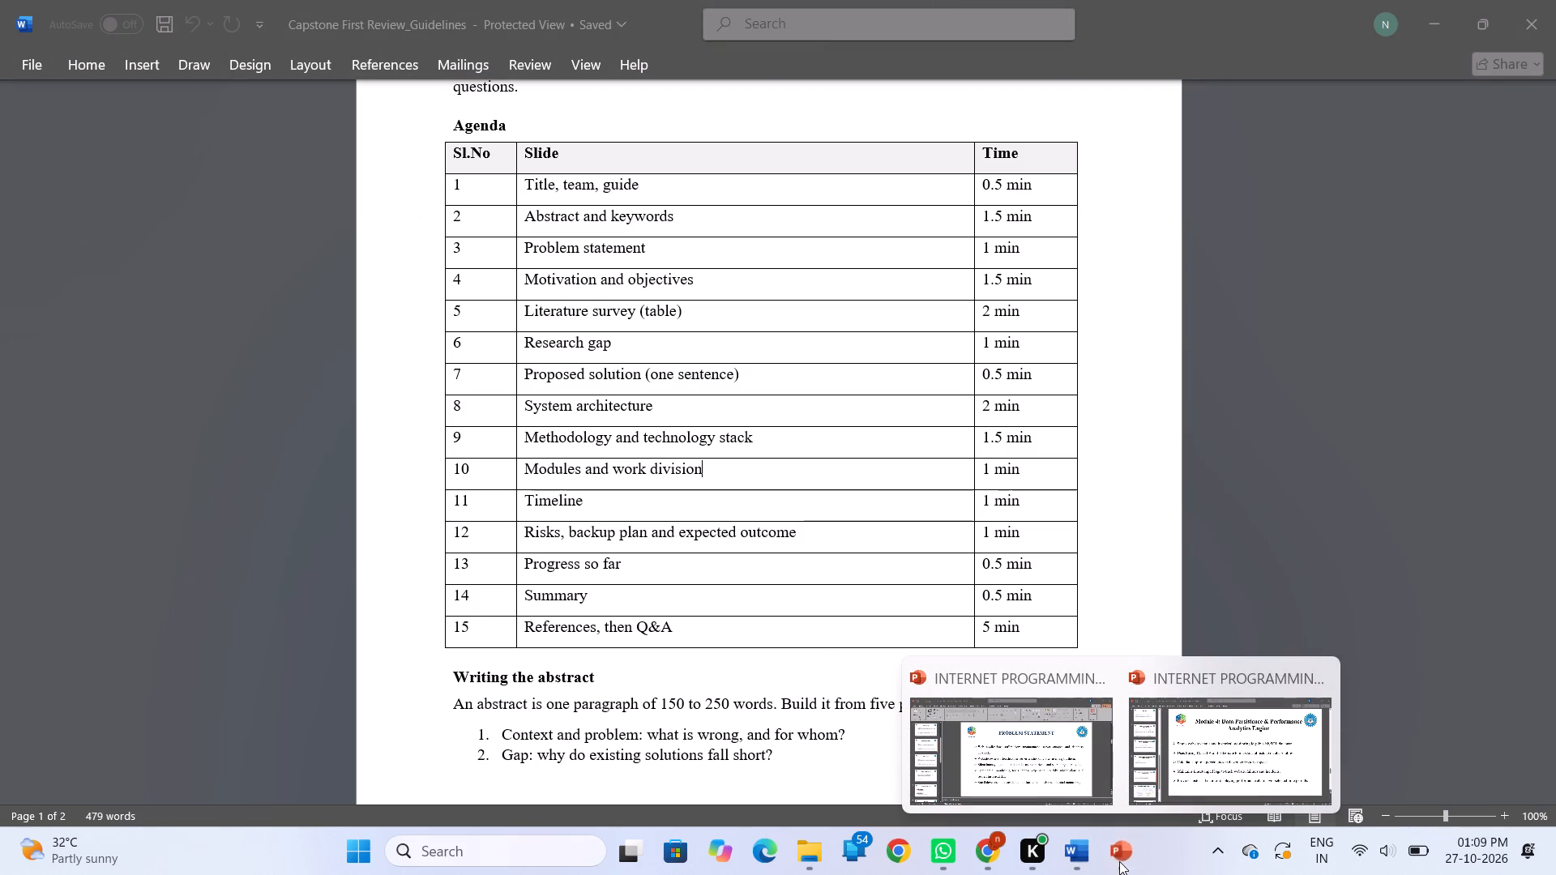
left_click(1113, 846)
left_click(1230, 659)
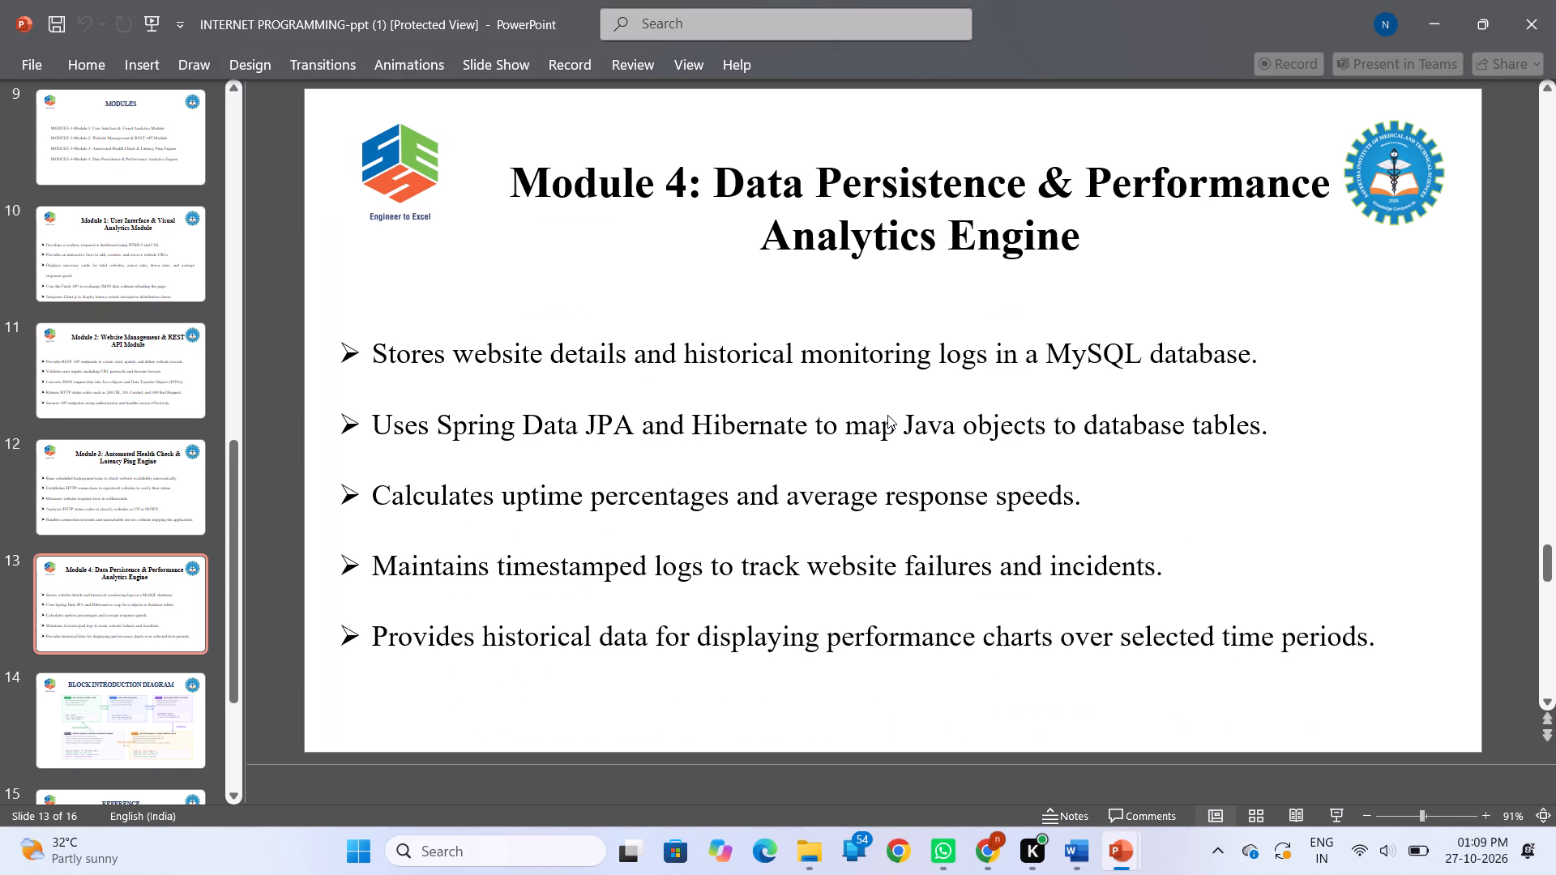
Go back through the individual module slides to re-examine them against the MODULES overview slide.
scroll(887, 415, "up", 1)
key("Up")
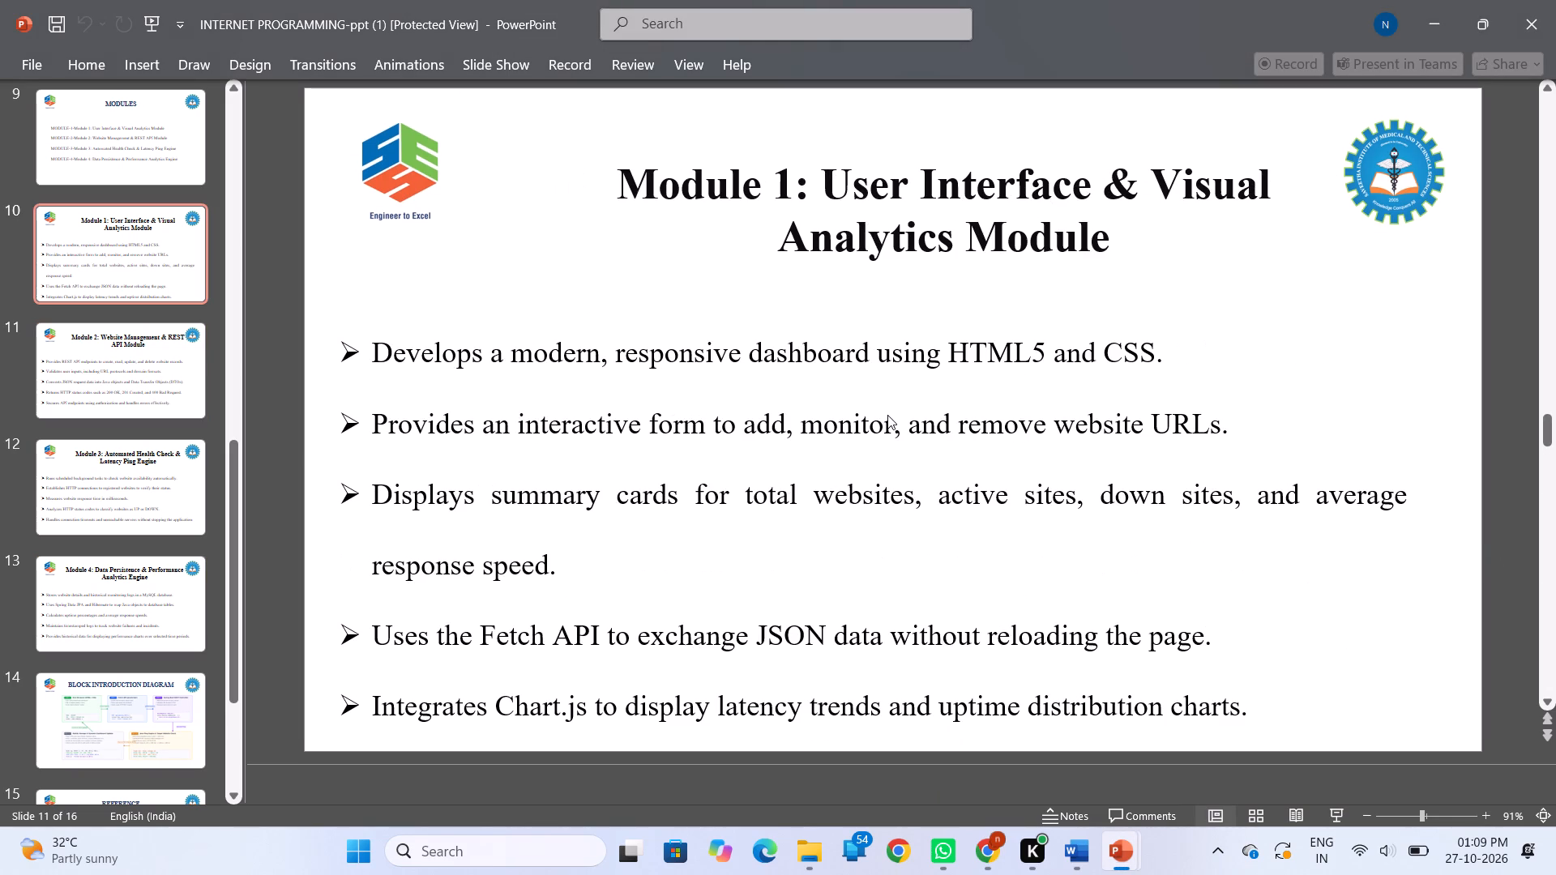
key("Down")
key("Up")
key("Up")
key("Down")
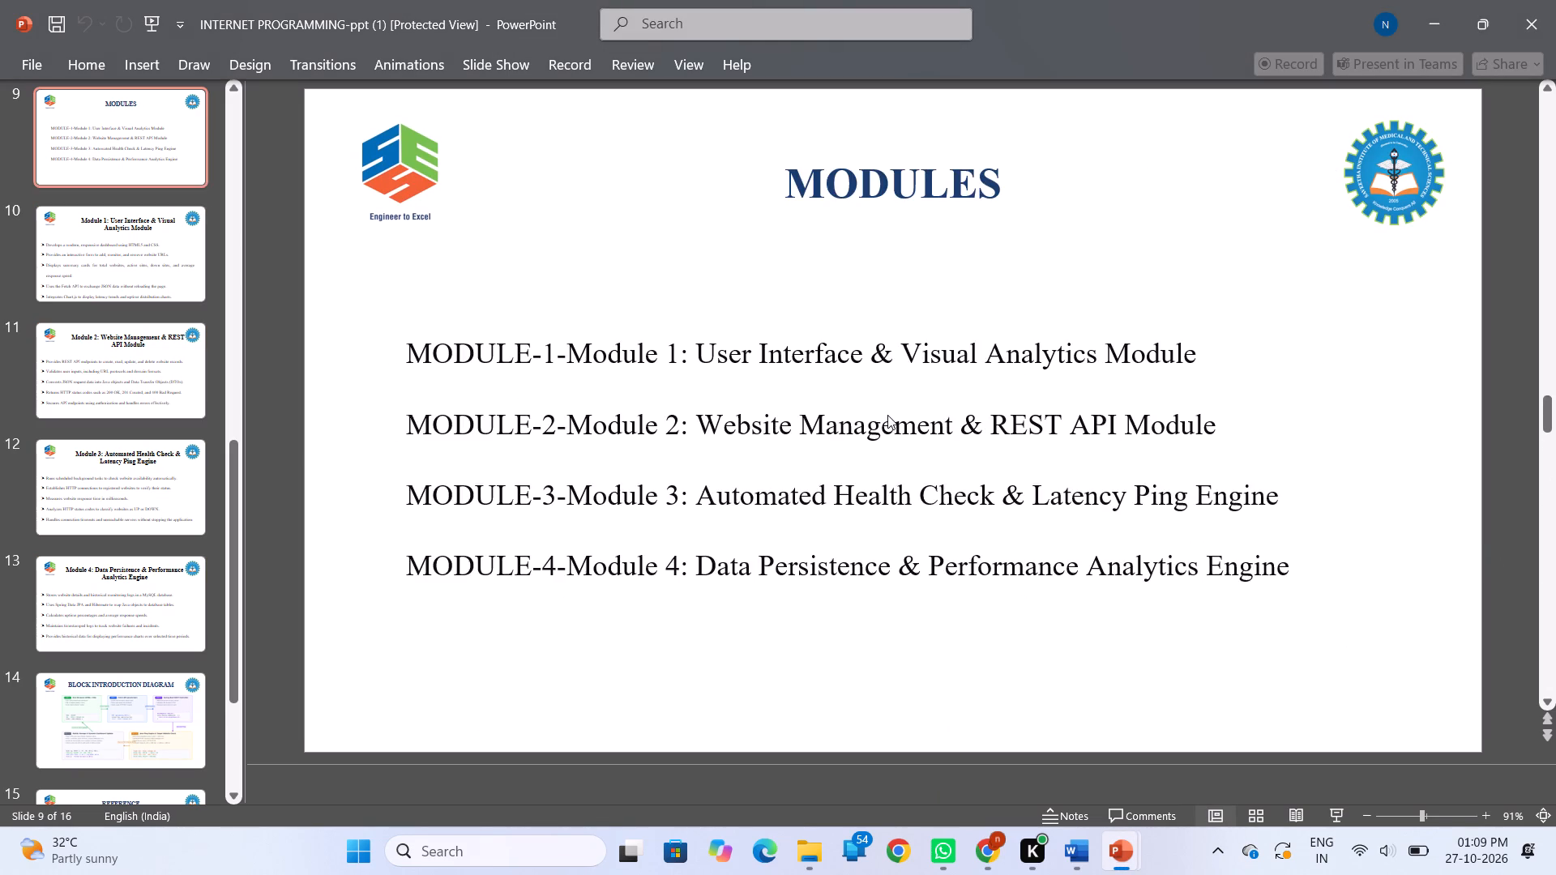
Compare the MODULES overview slide with the Module 1: User Interface & Visual Analytics Module slide.
key("Down")
key("Up")
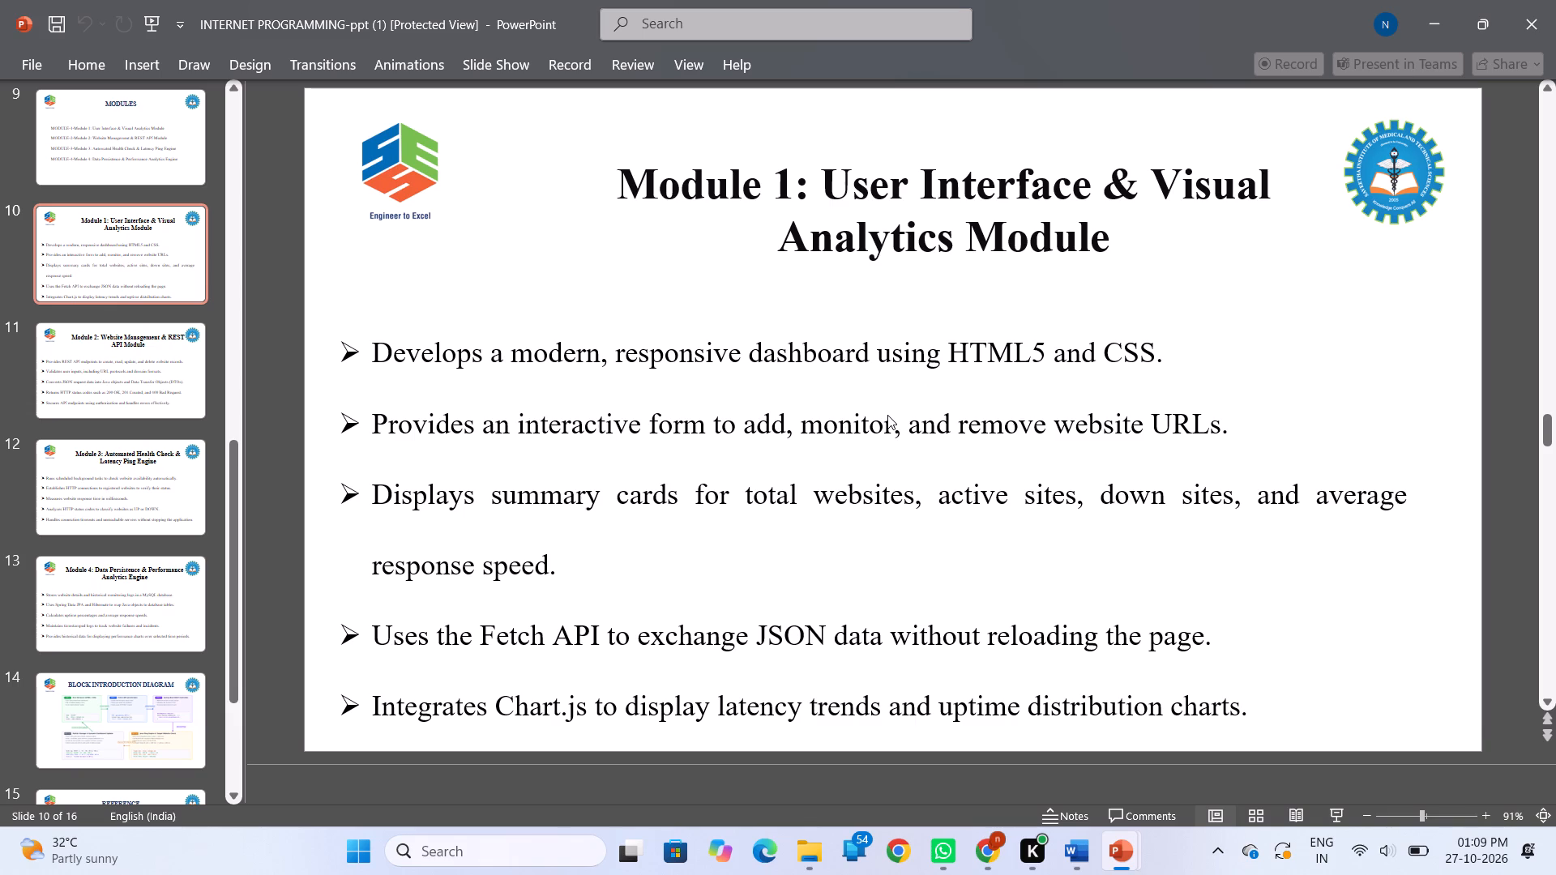
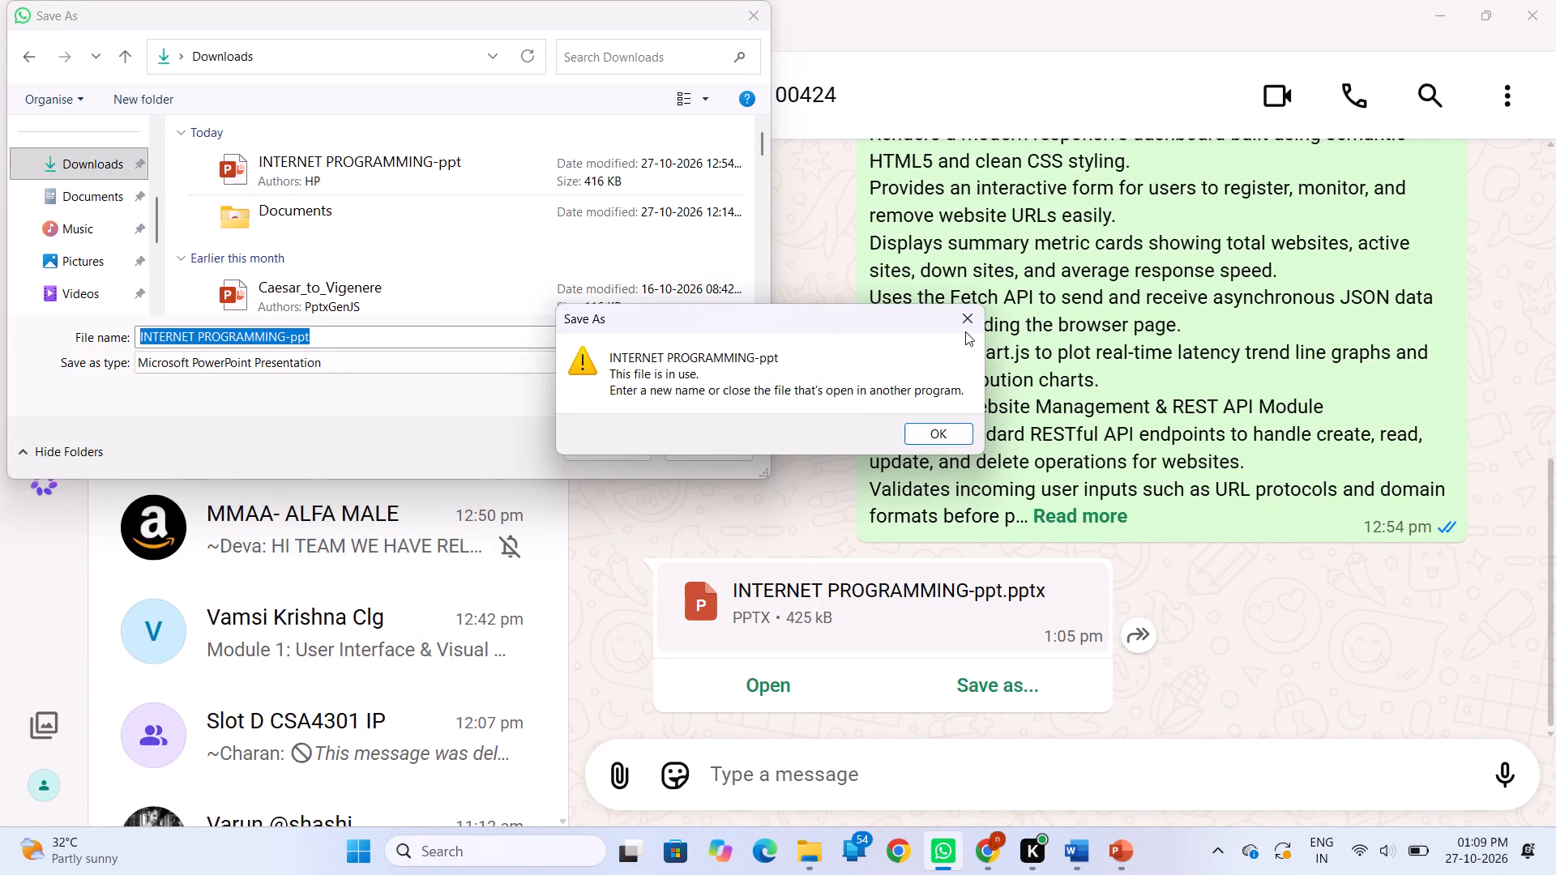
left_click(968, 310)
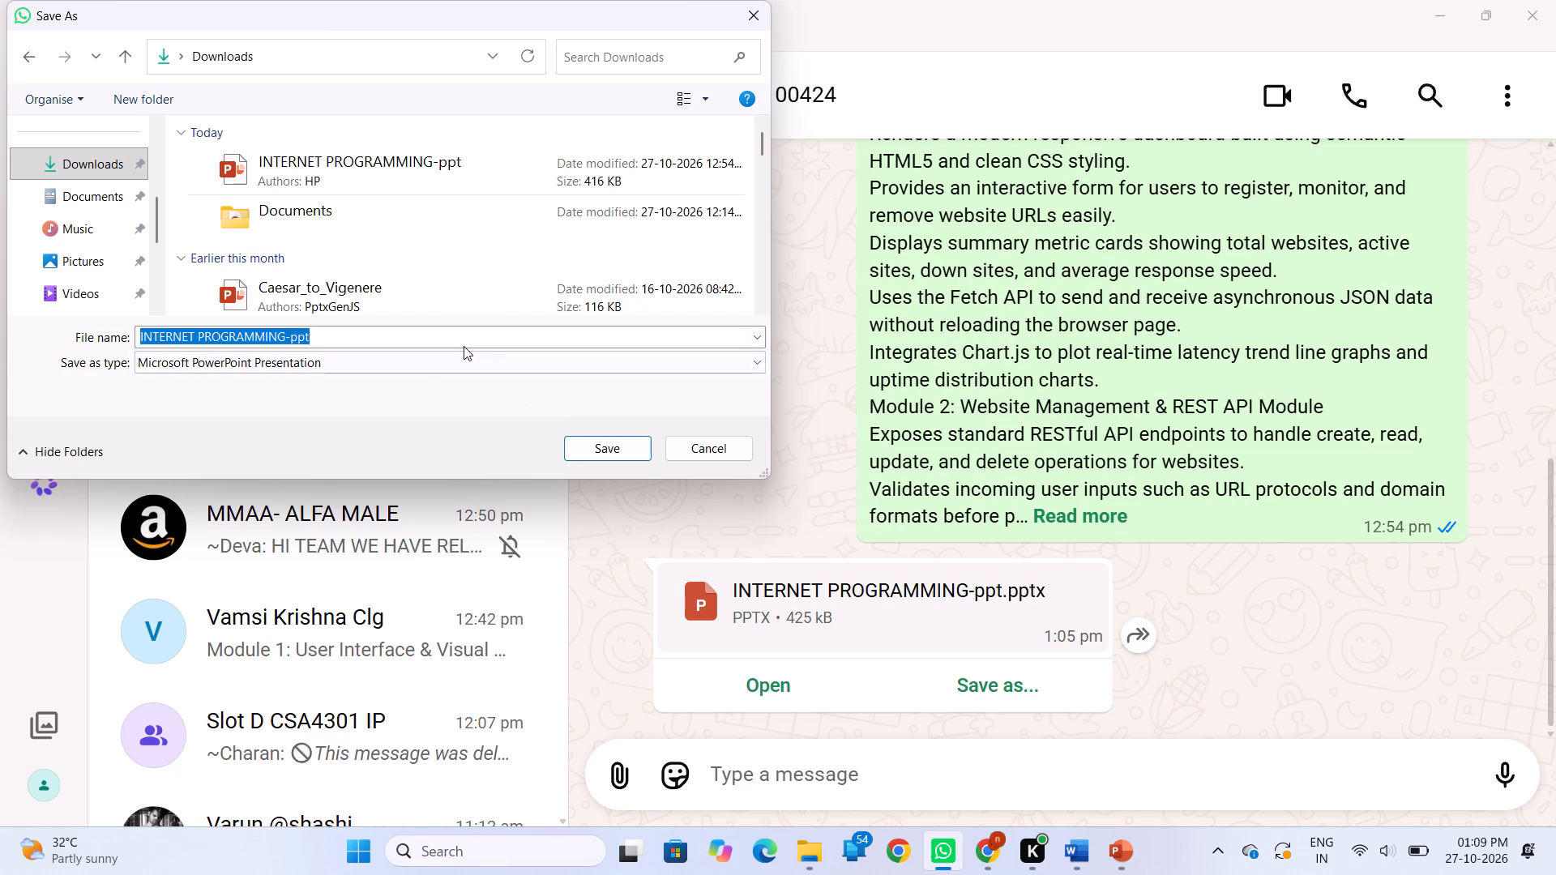
Change the attachment's save name to INTERNET PROGRAMMING2-ppt in the Downloads folder.
left_click(451, 338)
left_click(424, 339)
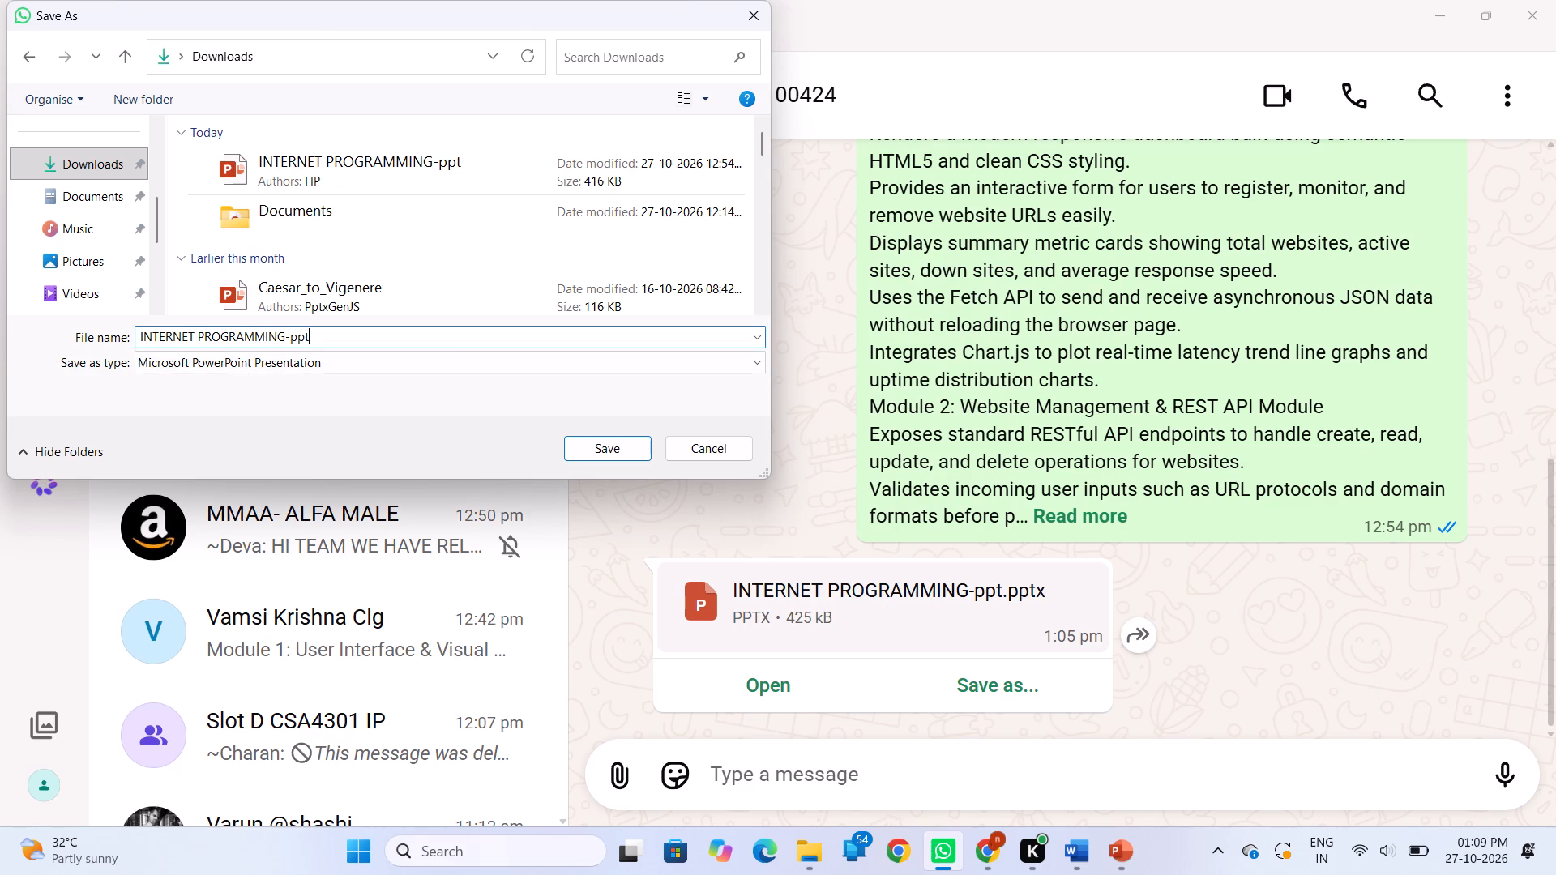
key("Left")
key("Left")
key("Left")
key("Left")
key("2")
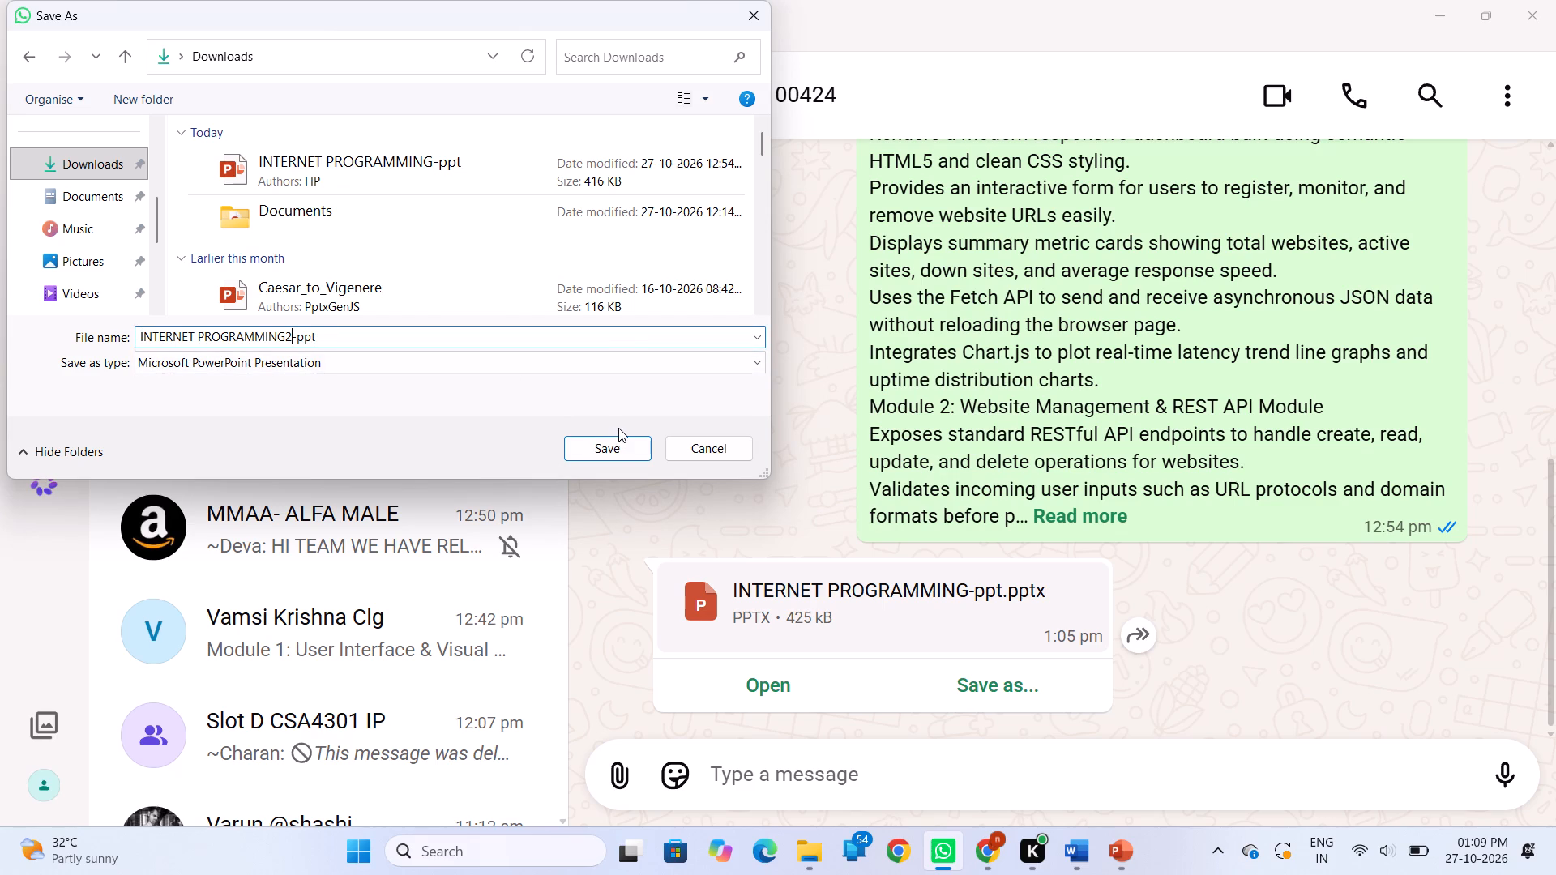
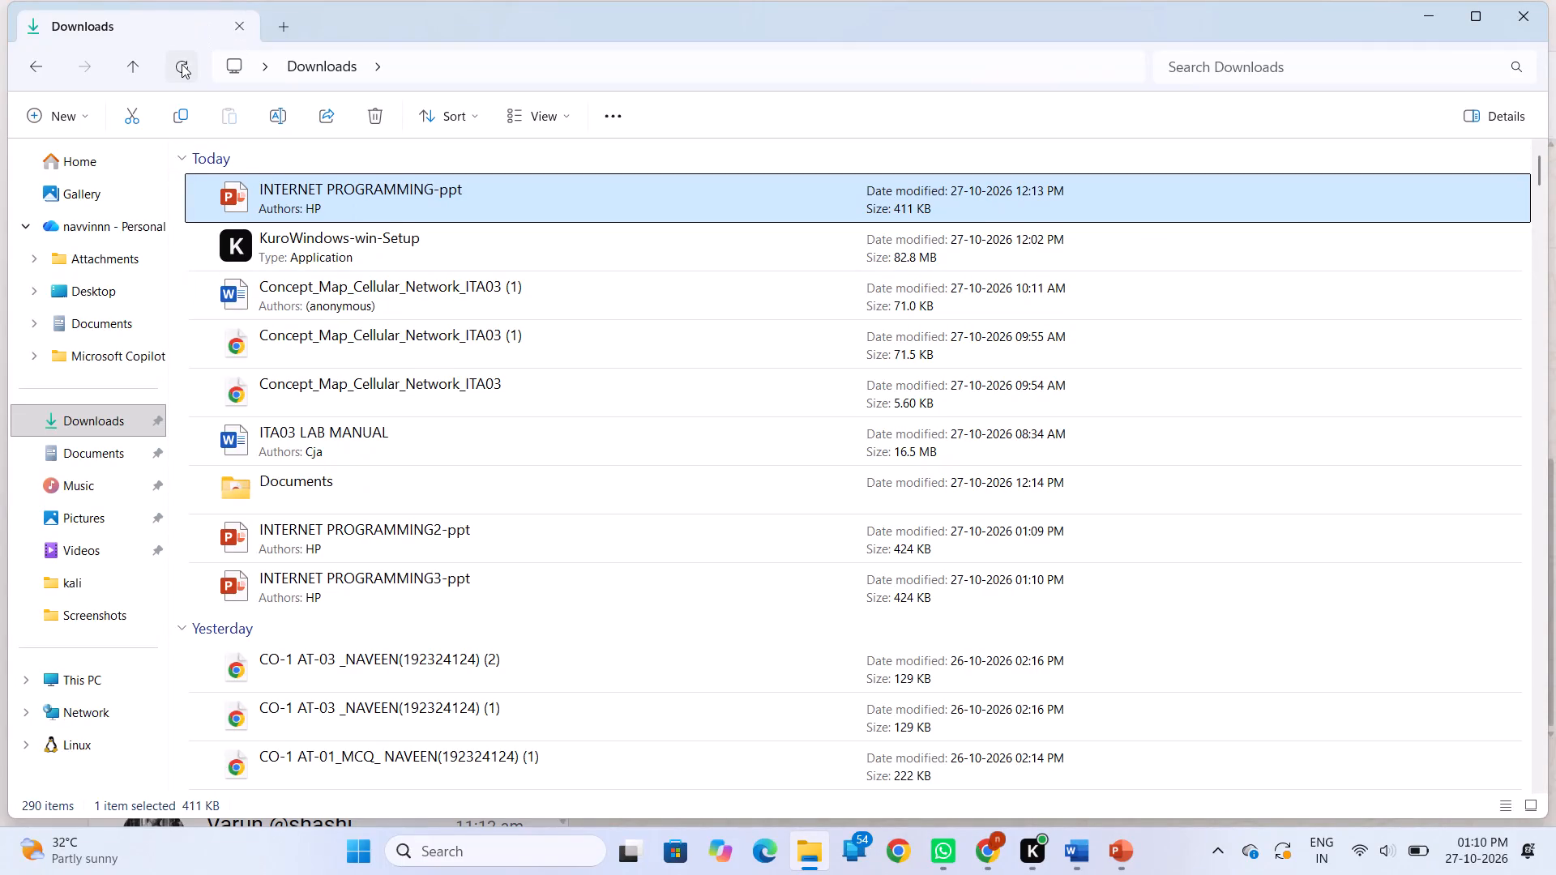
Refresh the Downloads folder and open the INTERNET PROGRAMMING3-ppt presentation from it in PowerPoint.
triple_click(182, 64)
triple_click(182, 64)
double_click(182, 64)
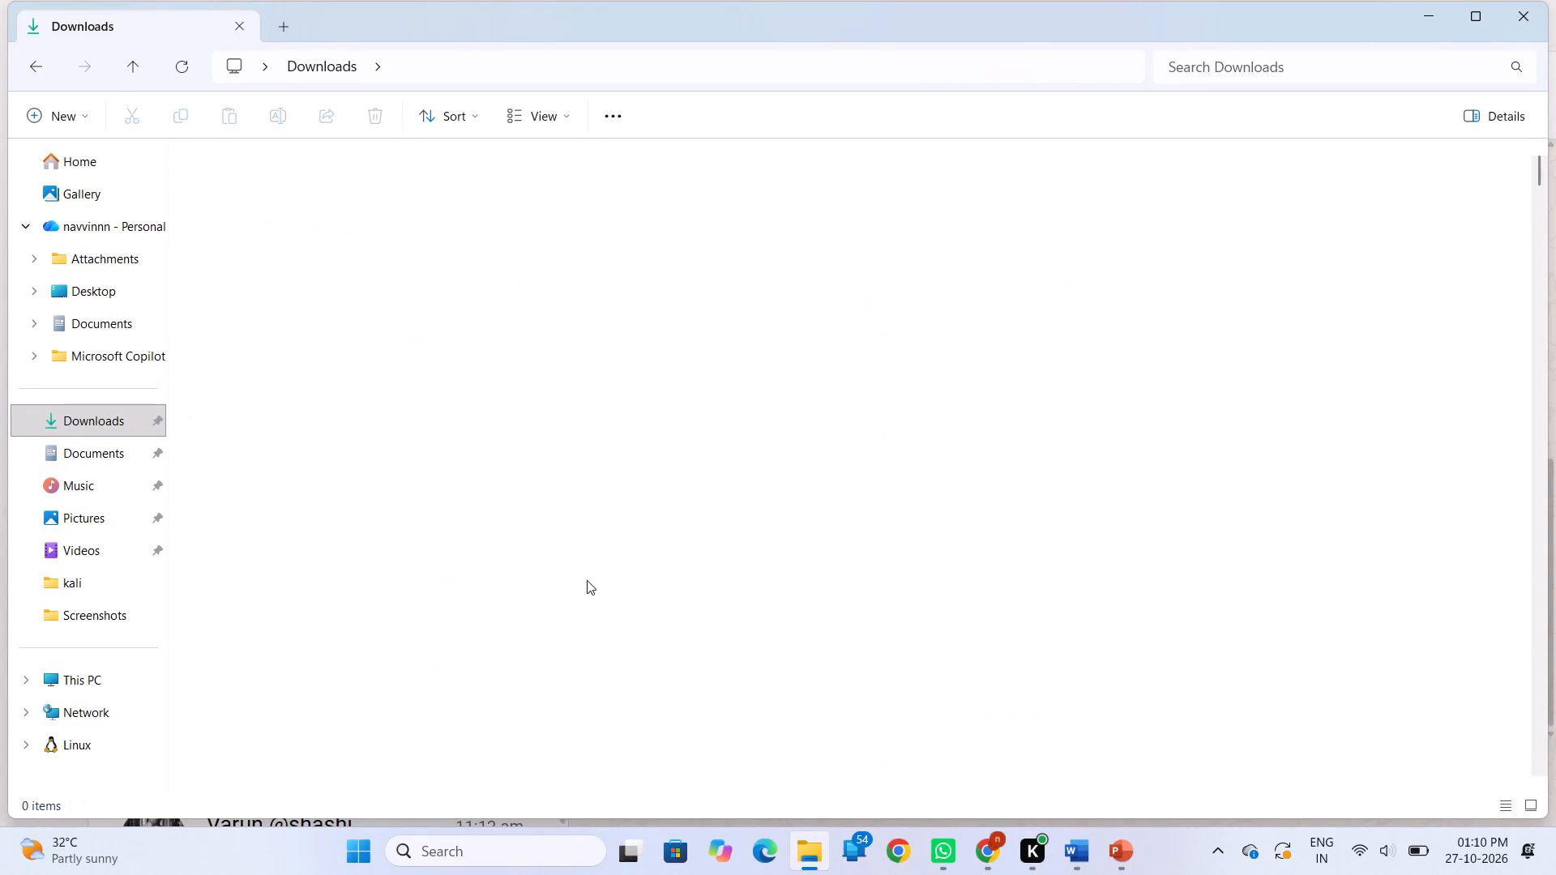
double_click(507, 194)
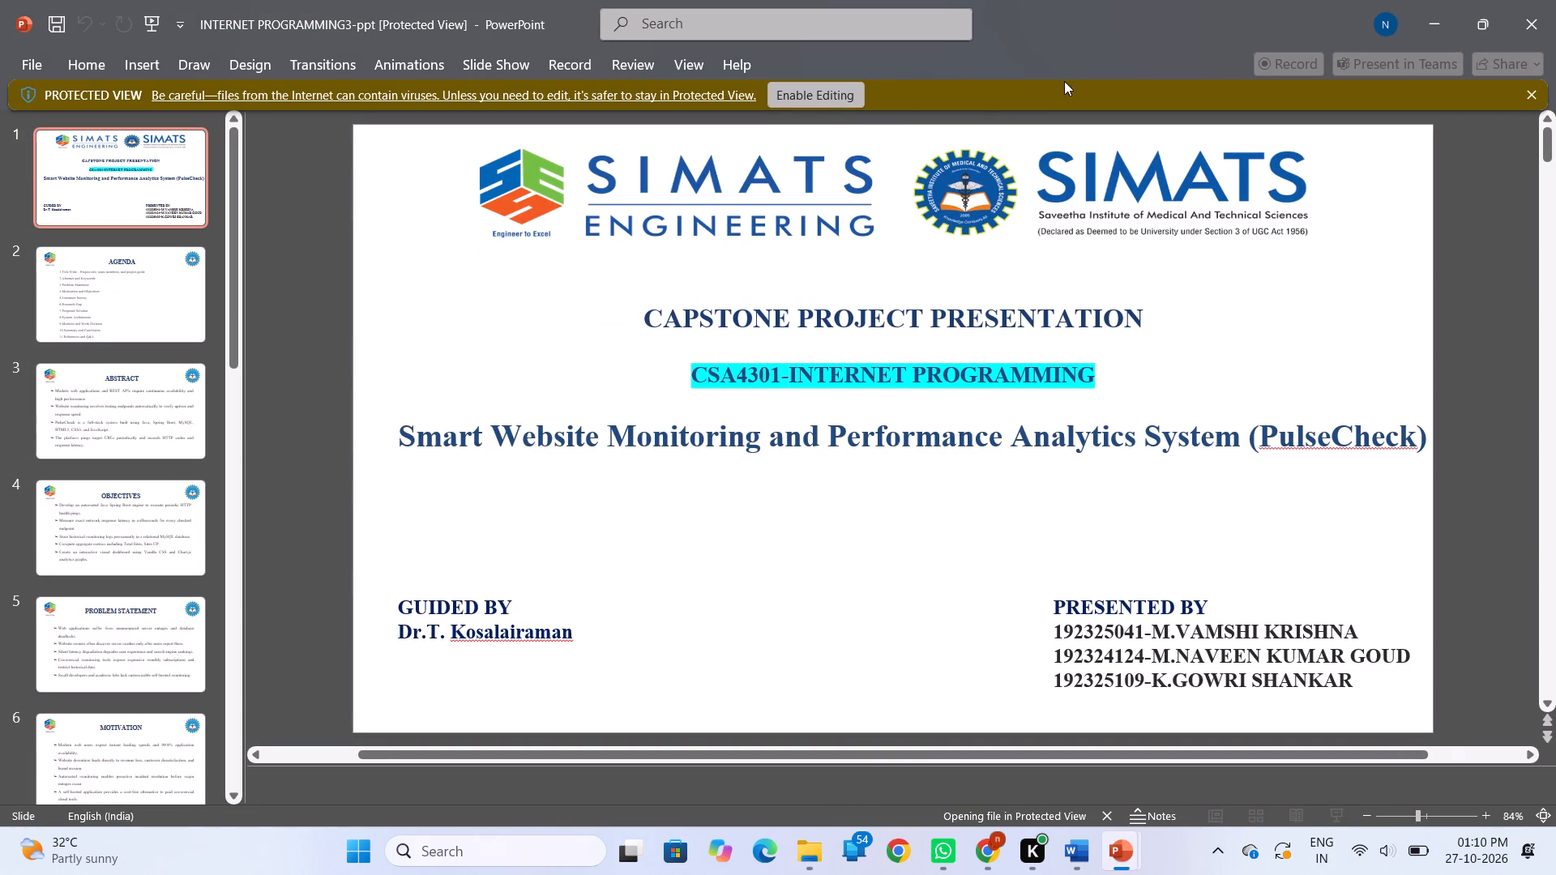
Enable editing of the INTERNET PROGRAMMING3-ppt presentation.
left_click(822, 89)
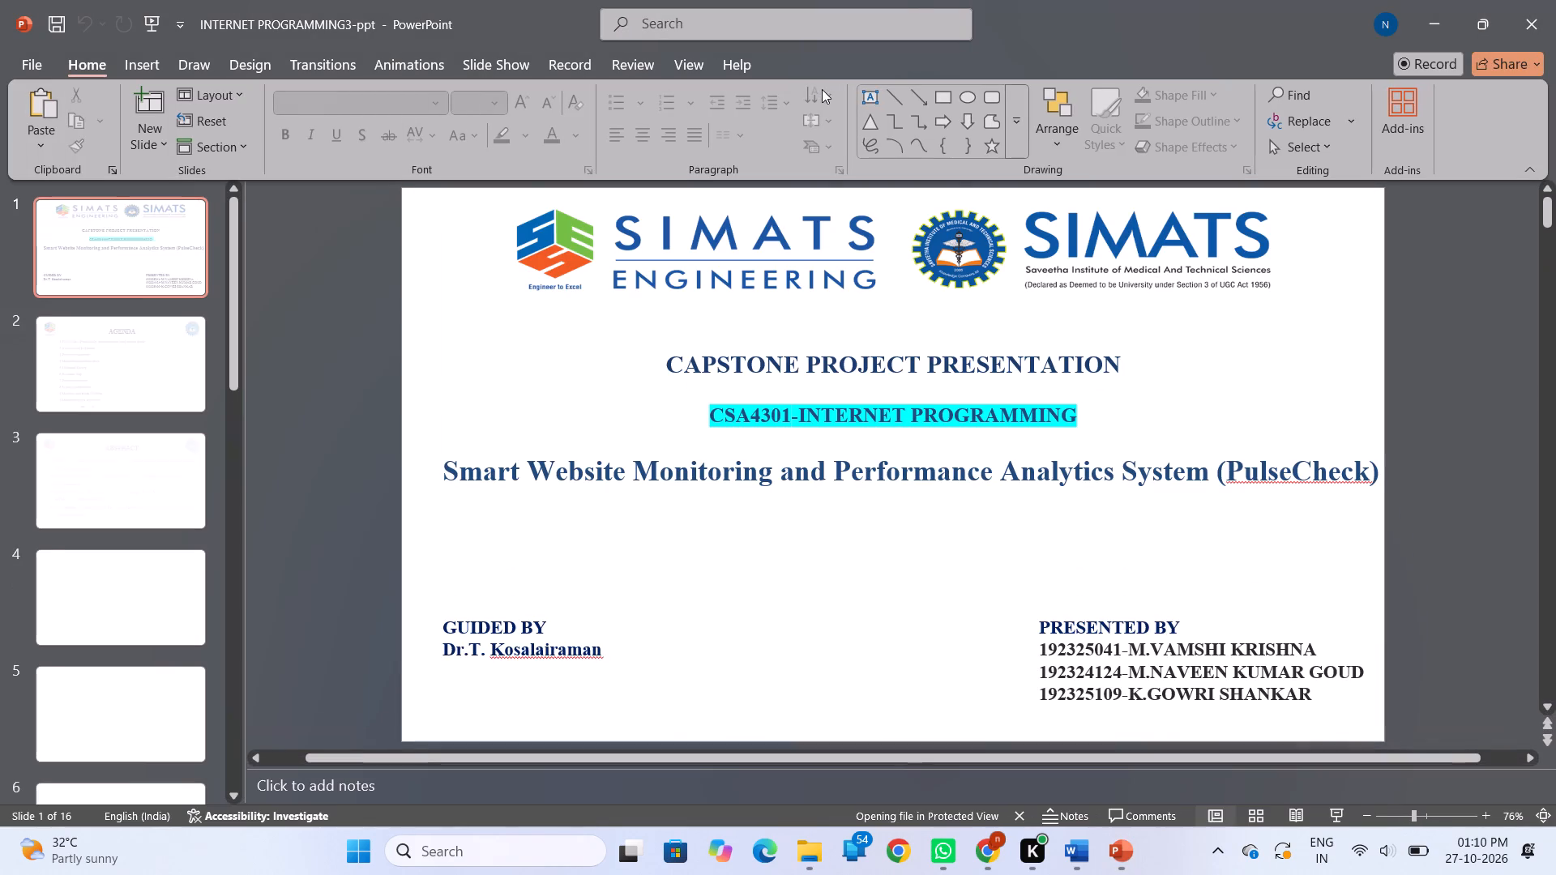
Review the slide order and content from the Agenda slide through the Proposed Solution slide.
key("Down")
key("Up")
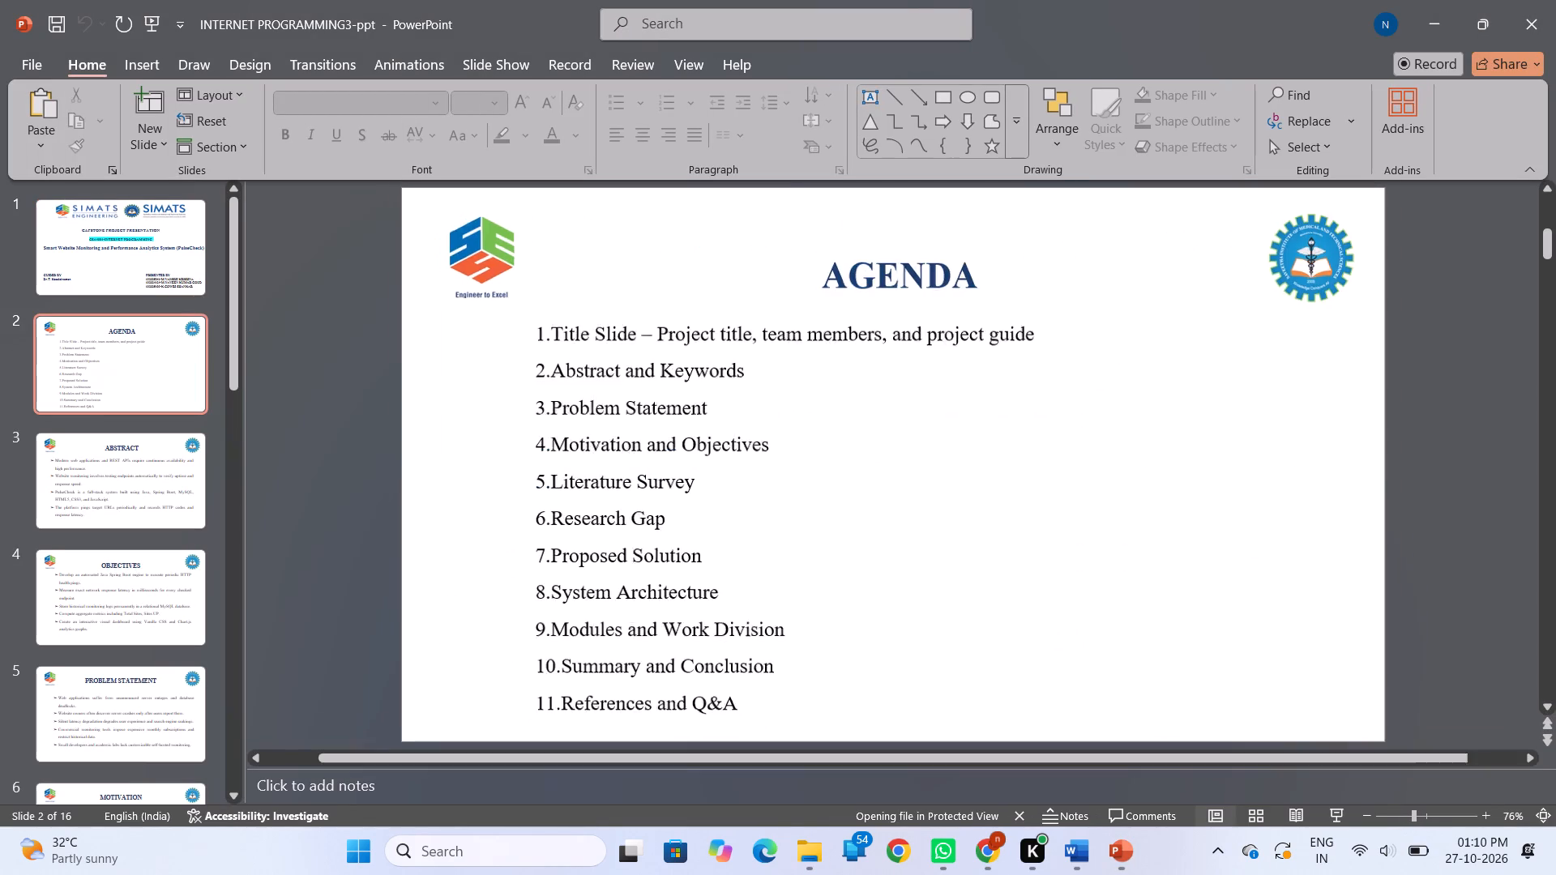
key("Down")
key("Up")
key("Down")
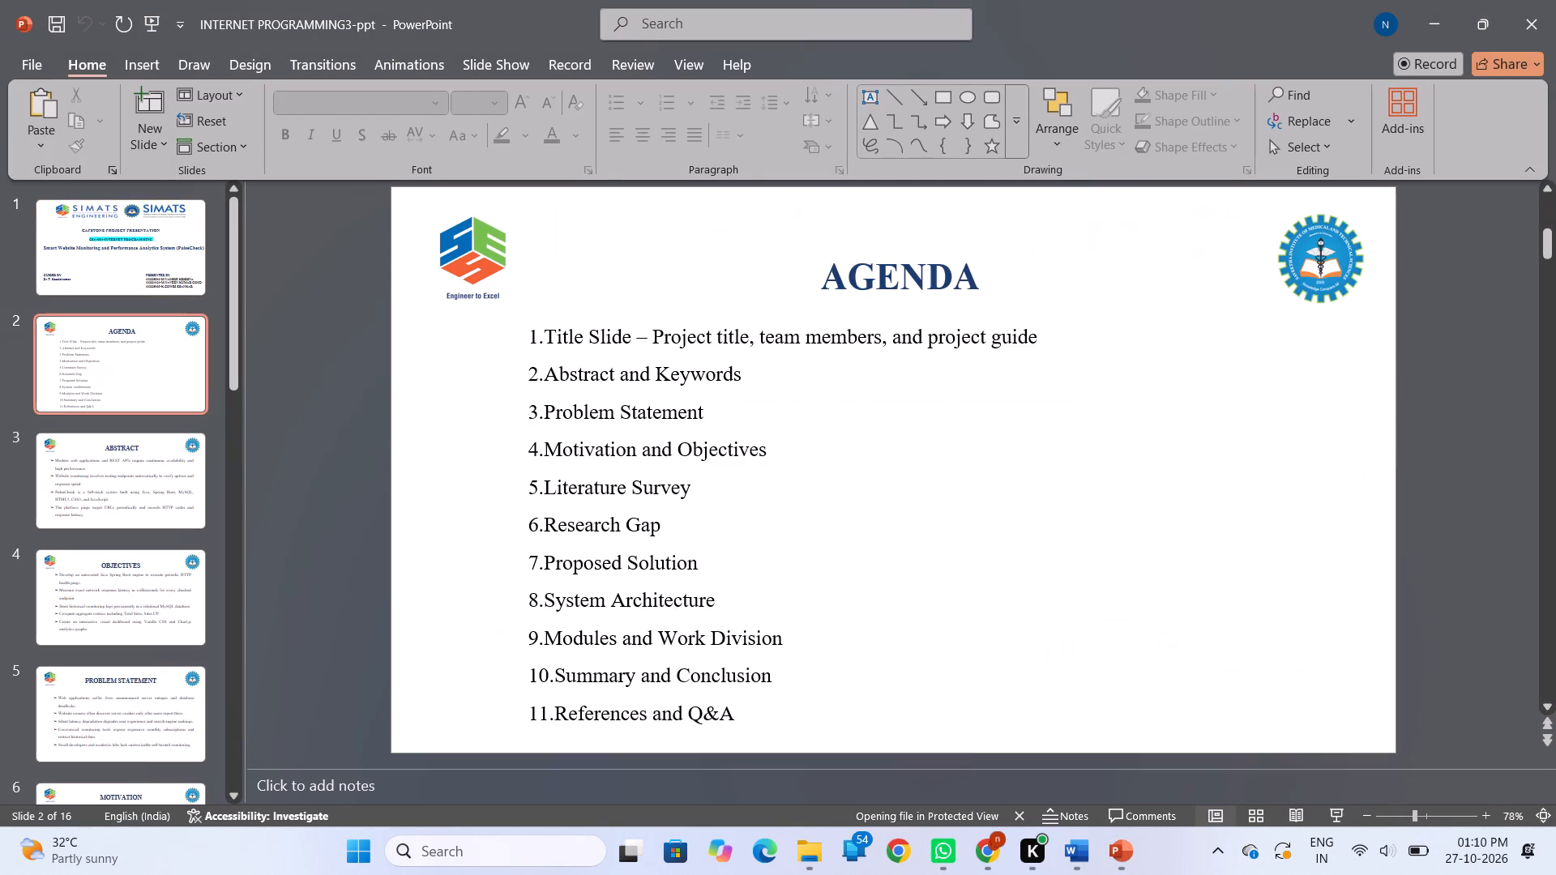
key("Down")
key("Down")
key("Down")
key("Up")
key("Down")
key("Down")
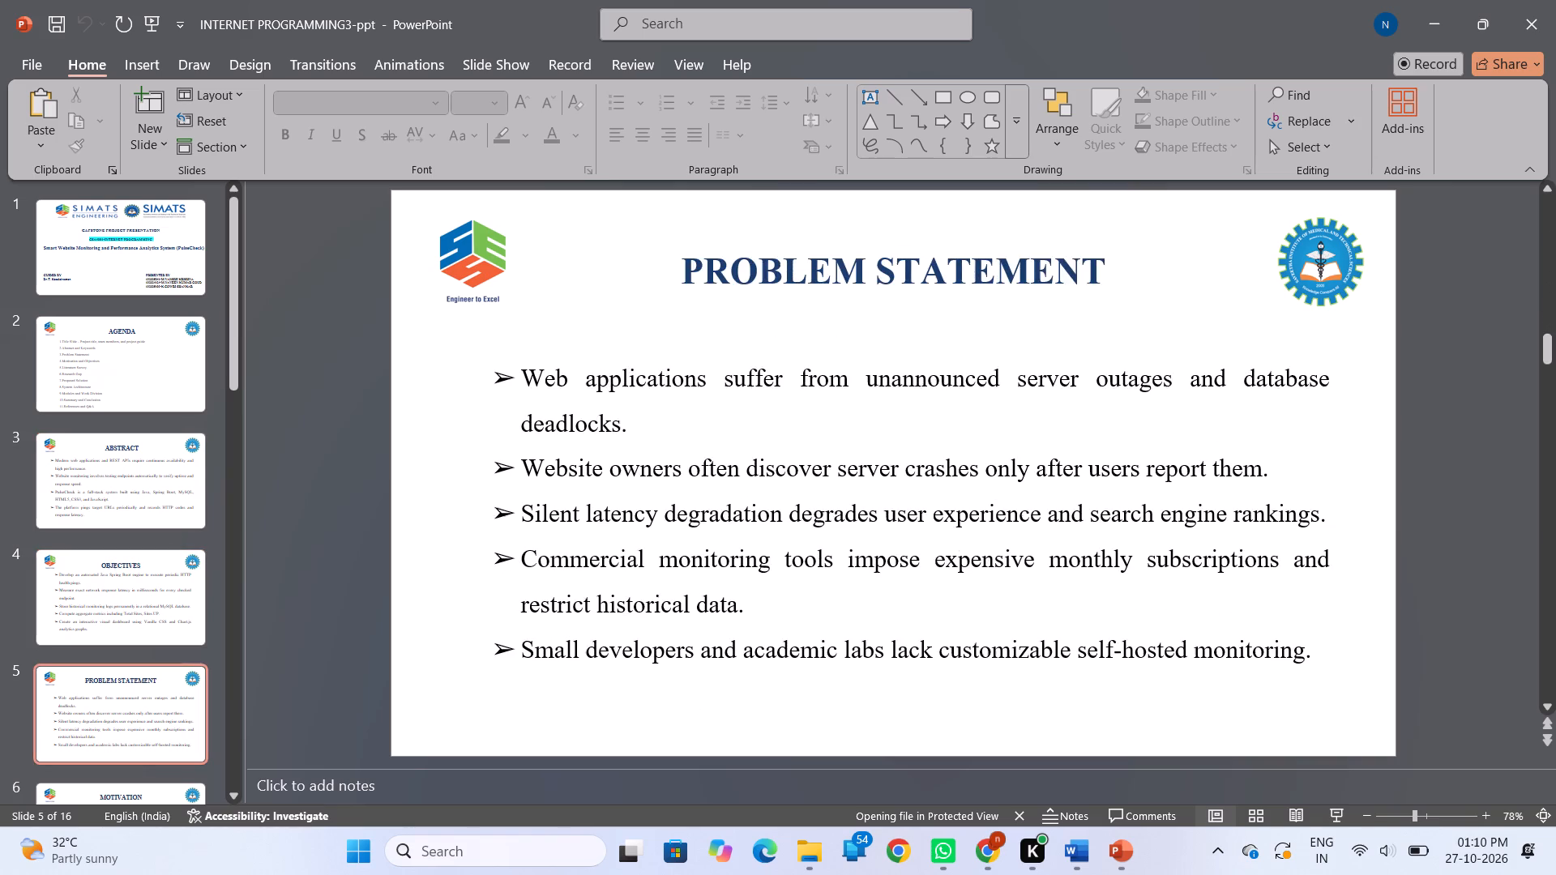
key("Up")
key("Down")
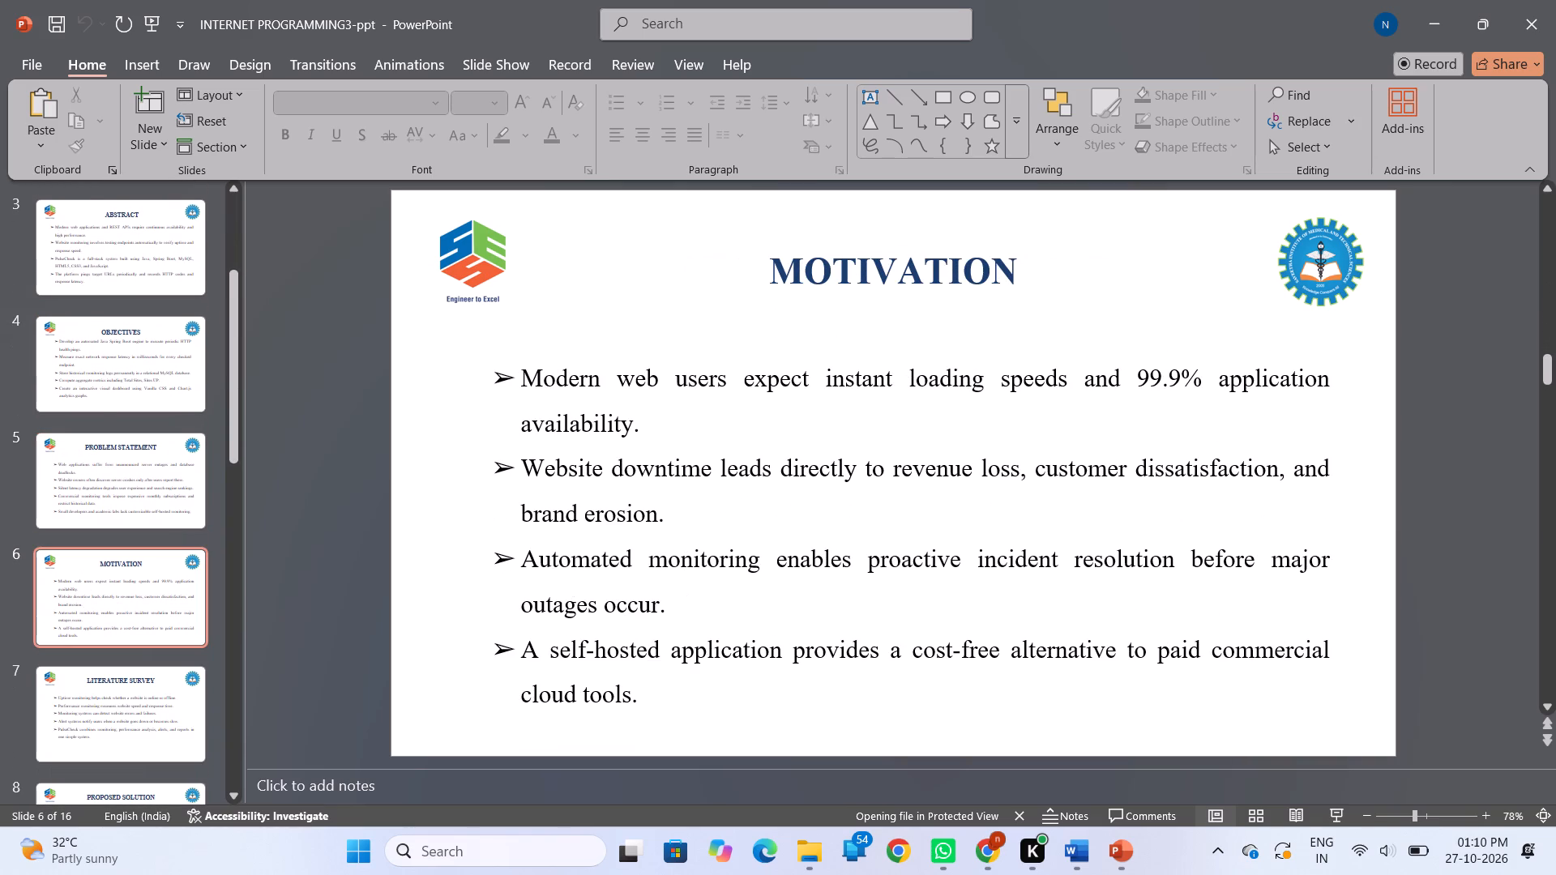
key("Down")
key("Up")
key("Down")
key("Down")
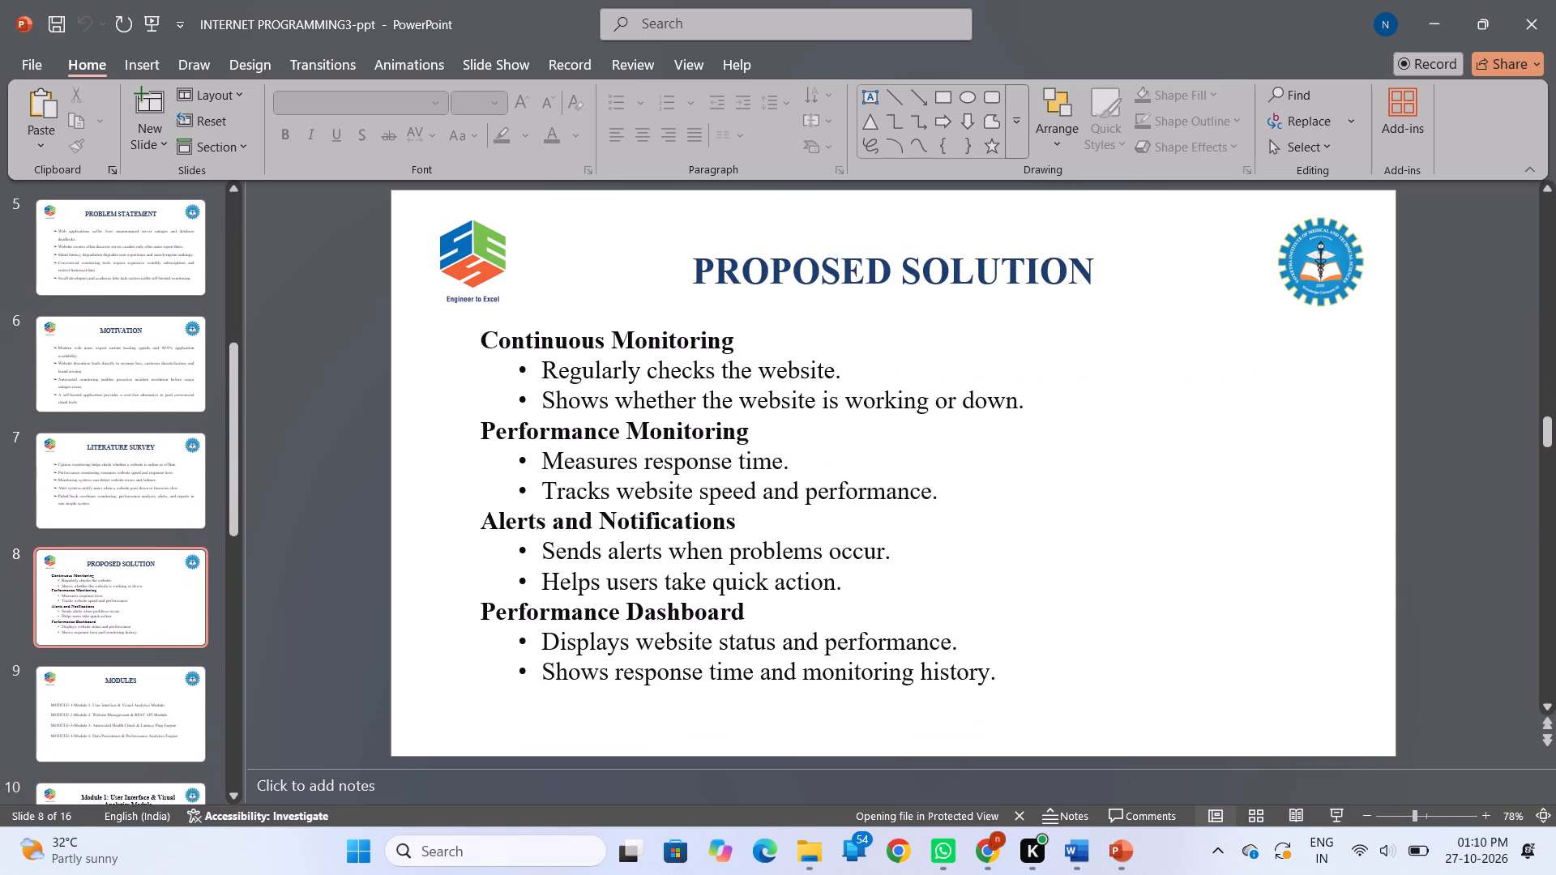
Go back to the Problem Statement slide and re-examine the slides from there up to Proposed Solution.
key("Up")
key("Up")
key("Down")
key("Up")
key("Up")
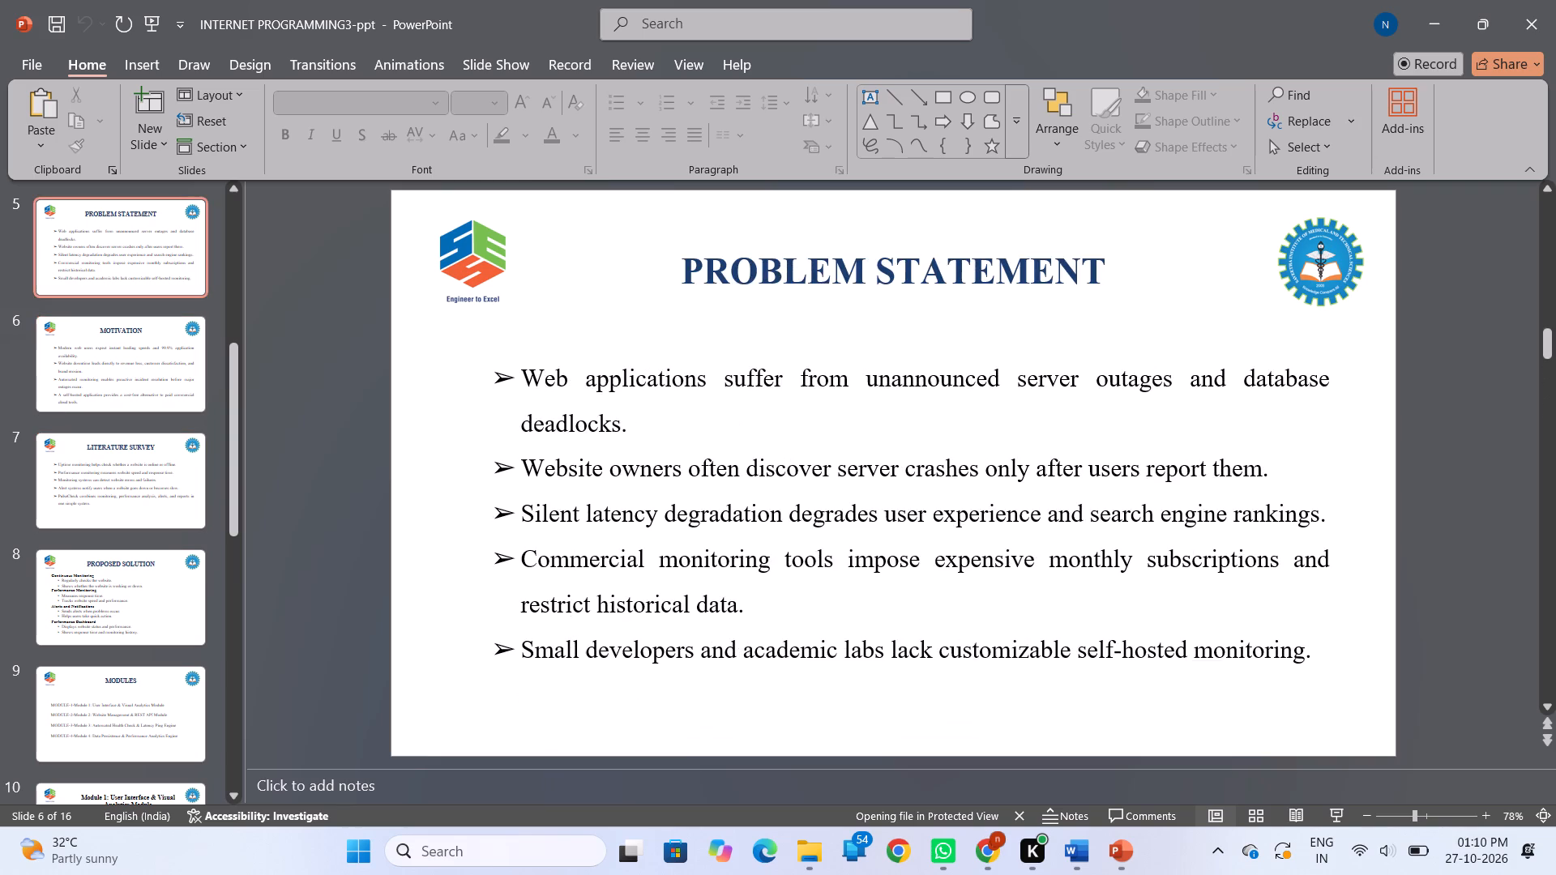
key("Down")
key("Down")
key("Down")
key("Up")
key("Down")
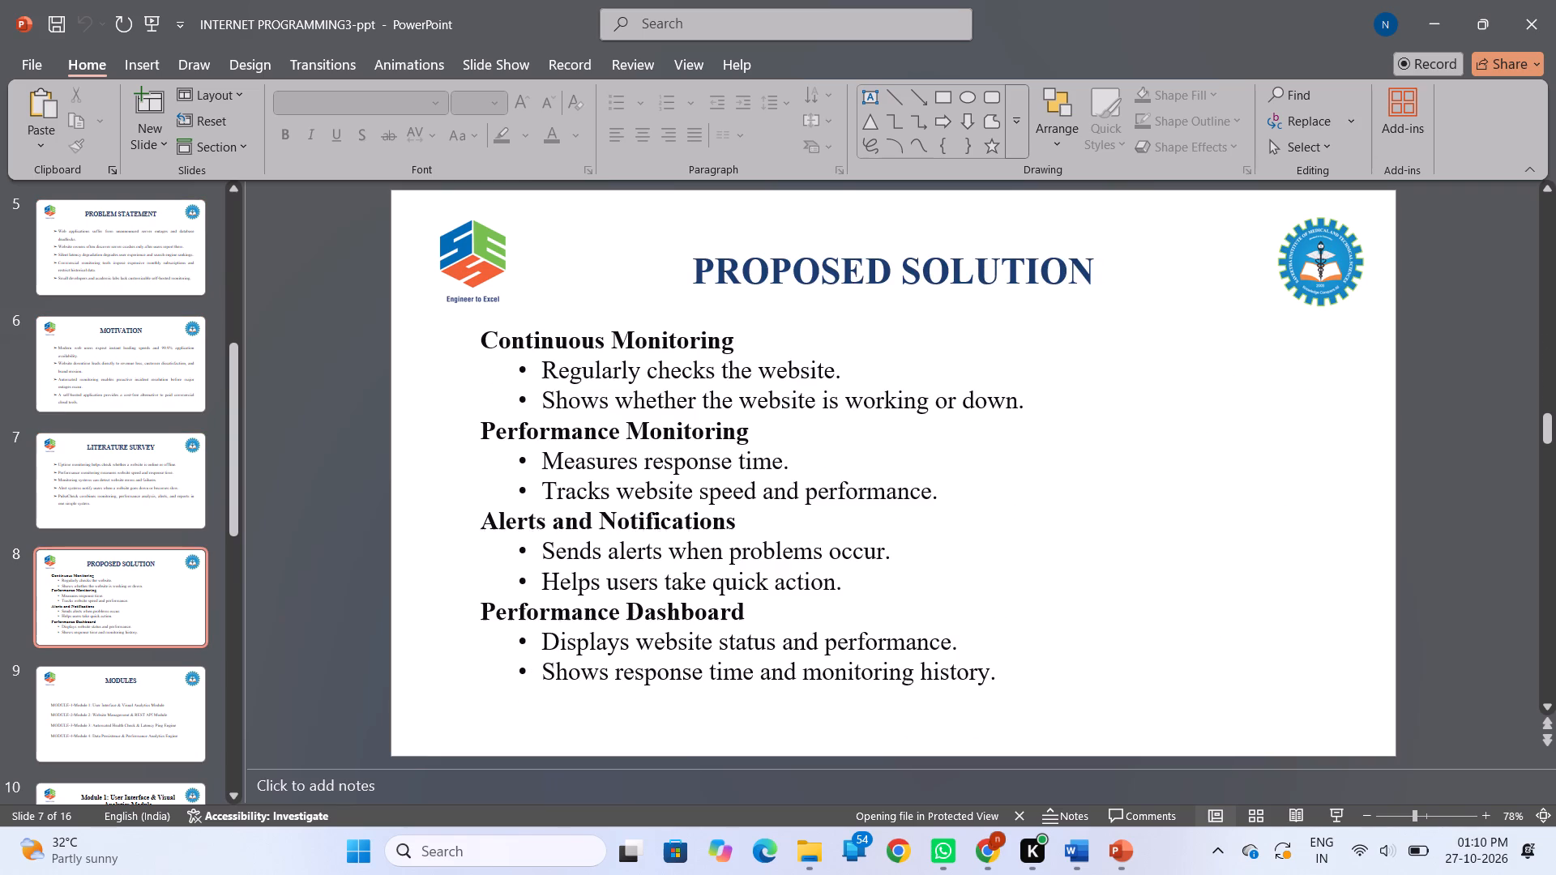
key("Up")
key("Down")
Review the remaining slides from the MODULES overview through the block diagram and references to the closing Thank You slide.
key("Down")
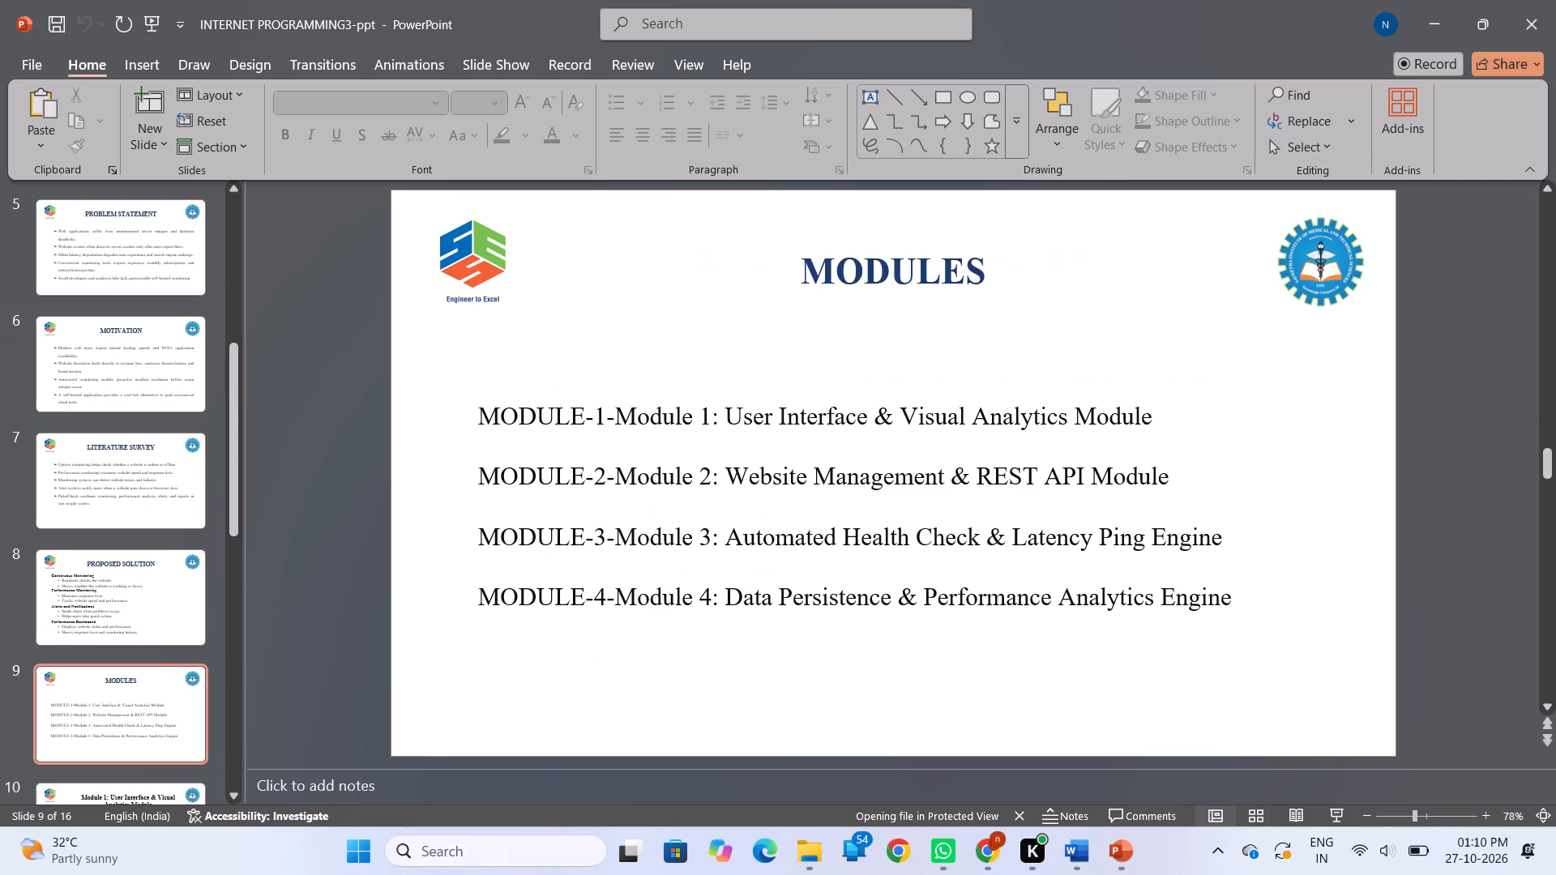
key("Down")
key("Down")
key("Down")
key("Down")
key("Down")
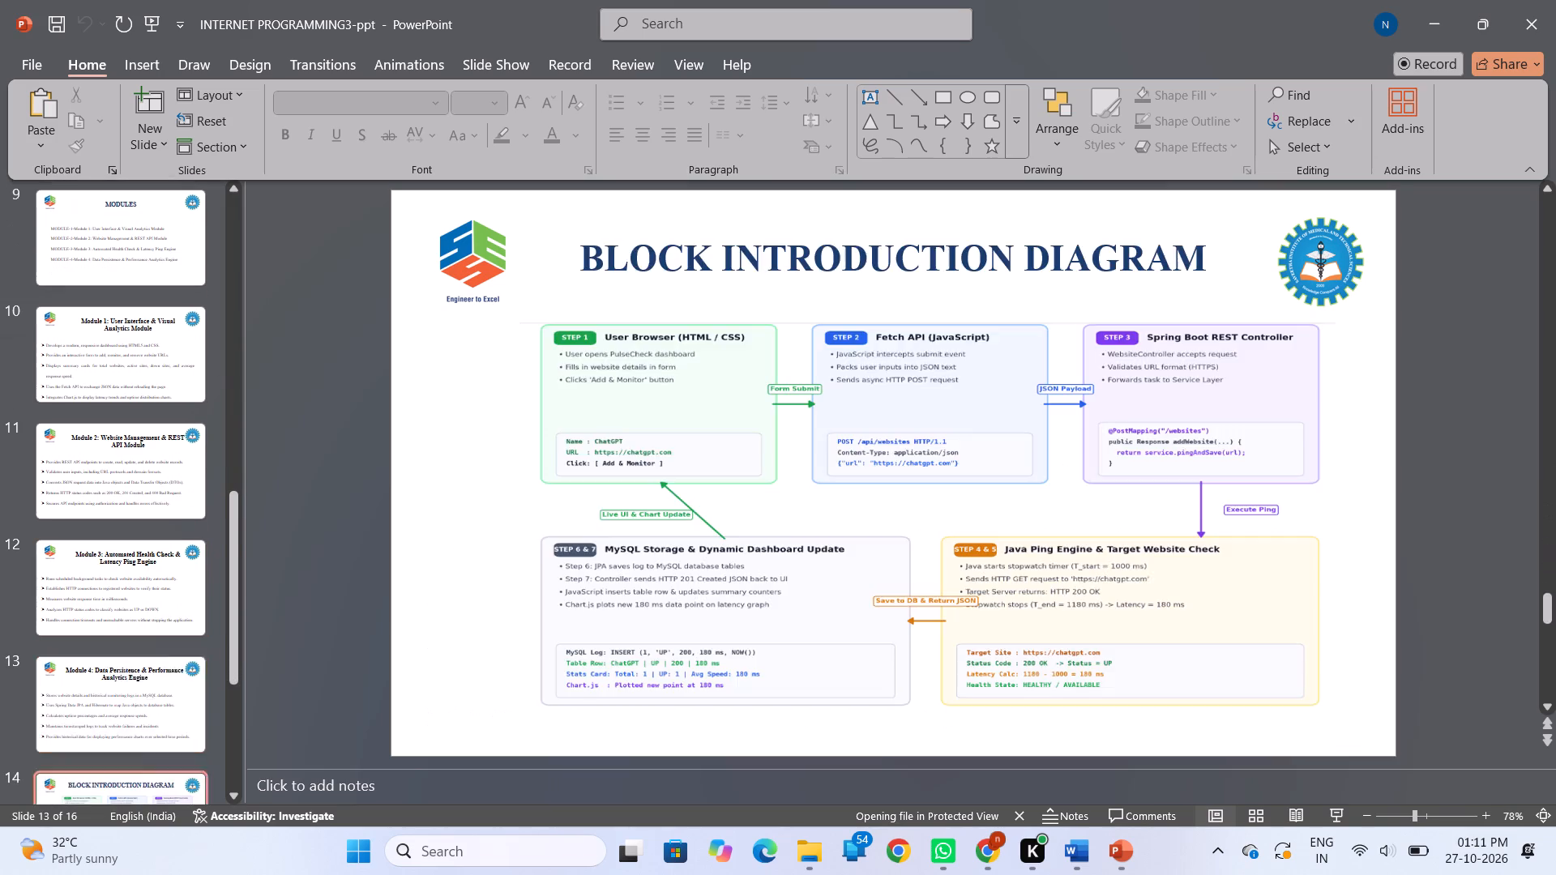
key("Down")
key("Down")
key("Down")
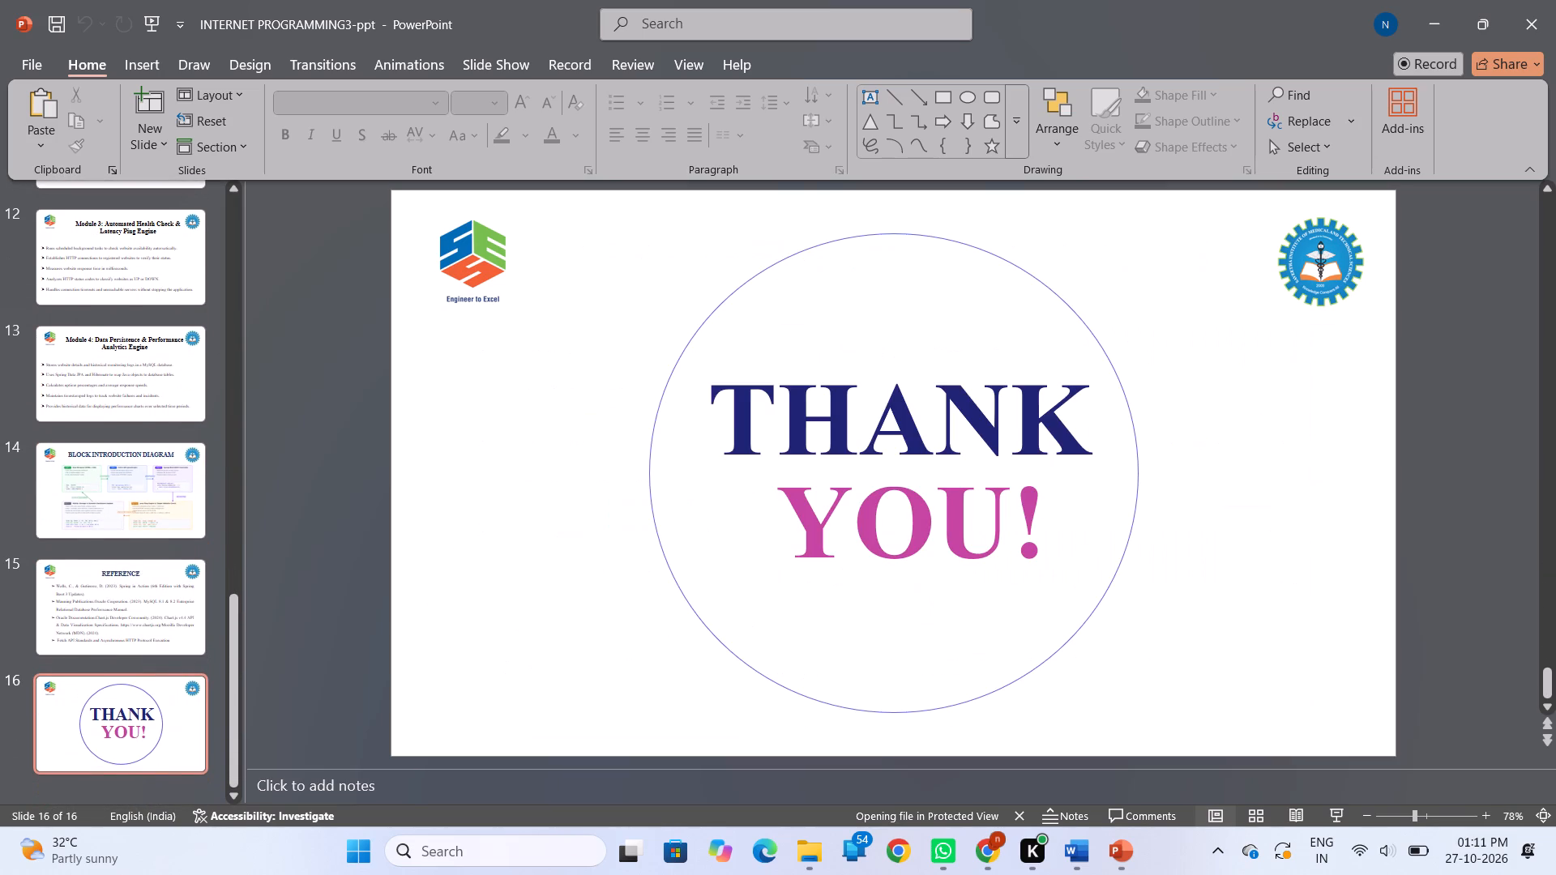
Return to the Agenda slide and run through the deck again to the end, finishing on the REFERENCE slide.
scroll(48, 427, "up", 5)
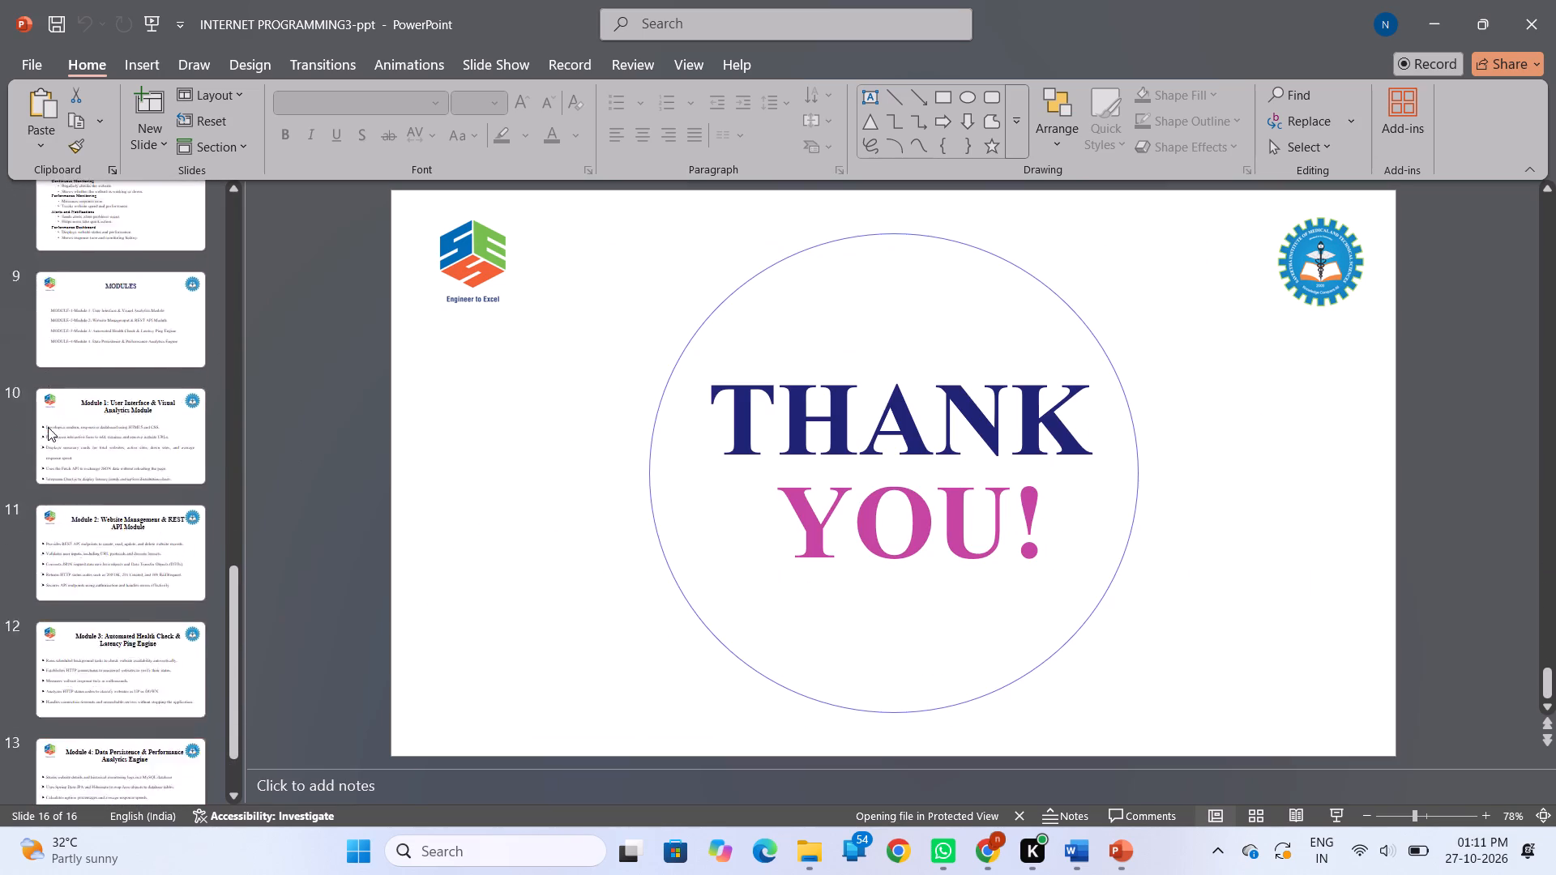
scroll(48, 427, "up", 6)
left_click(77, 344)
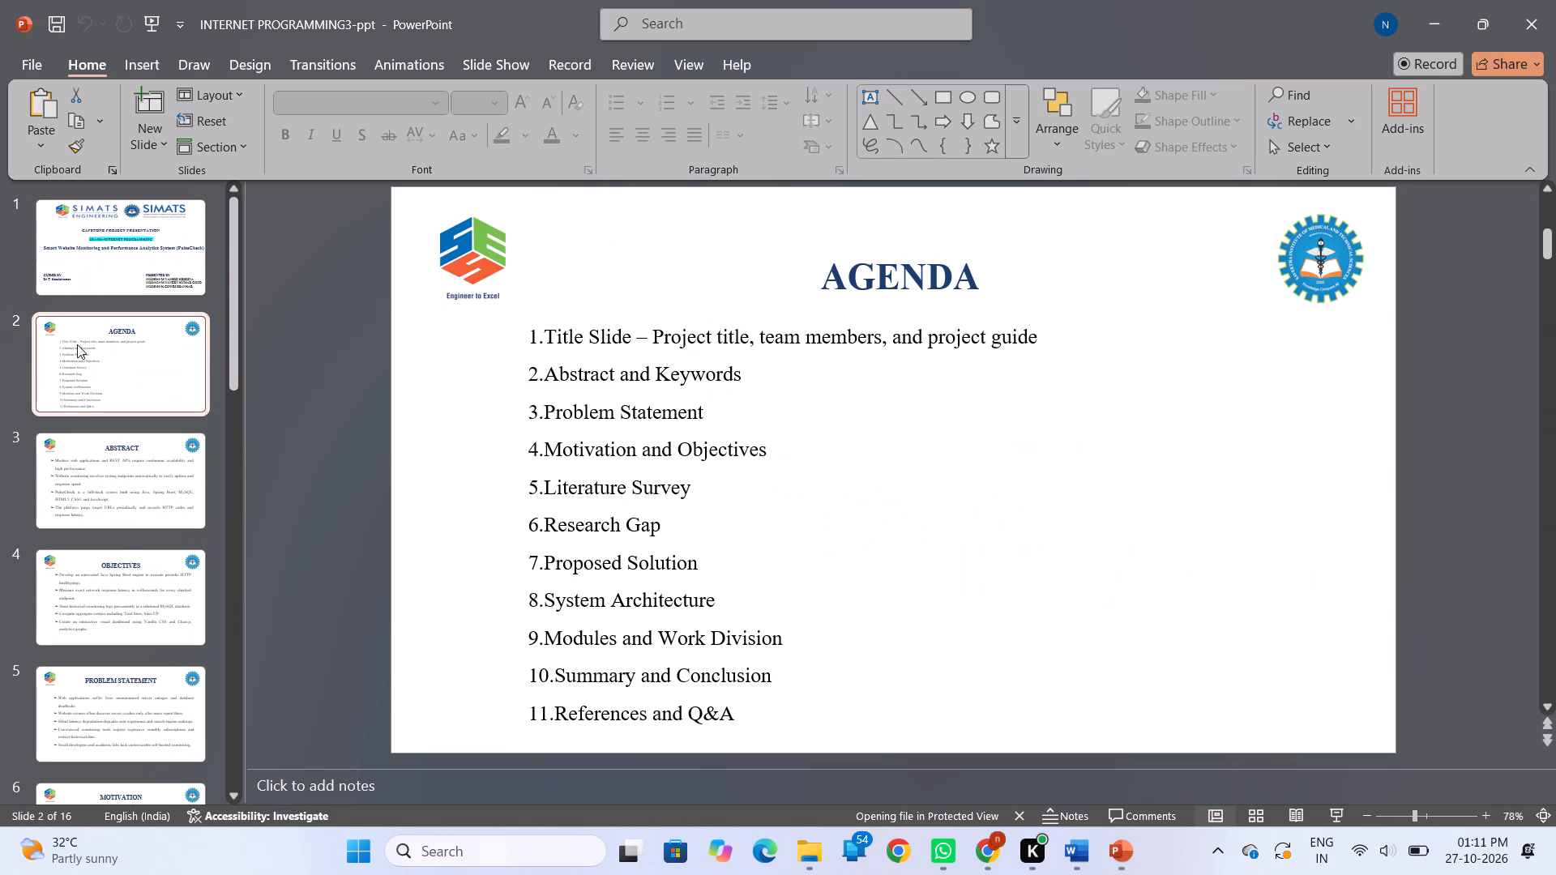
key("Down")
key("Down")
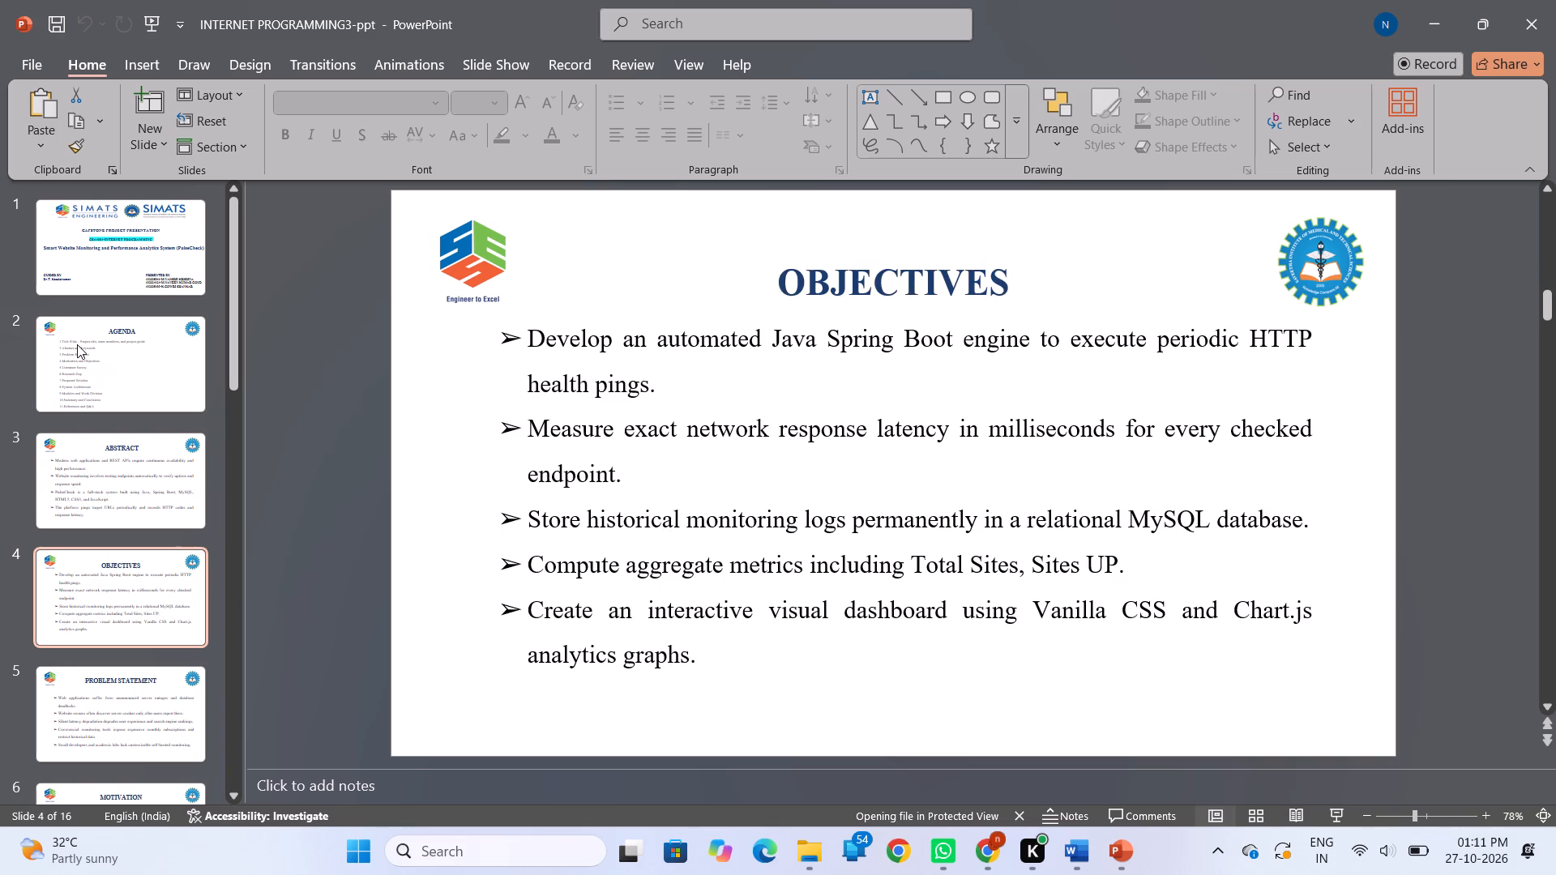
key("Down")
key("Down")
key("Down")
key("Down")
key("Down")
key("Down")
key("Down")
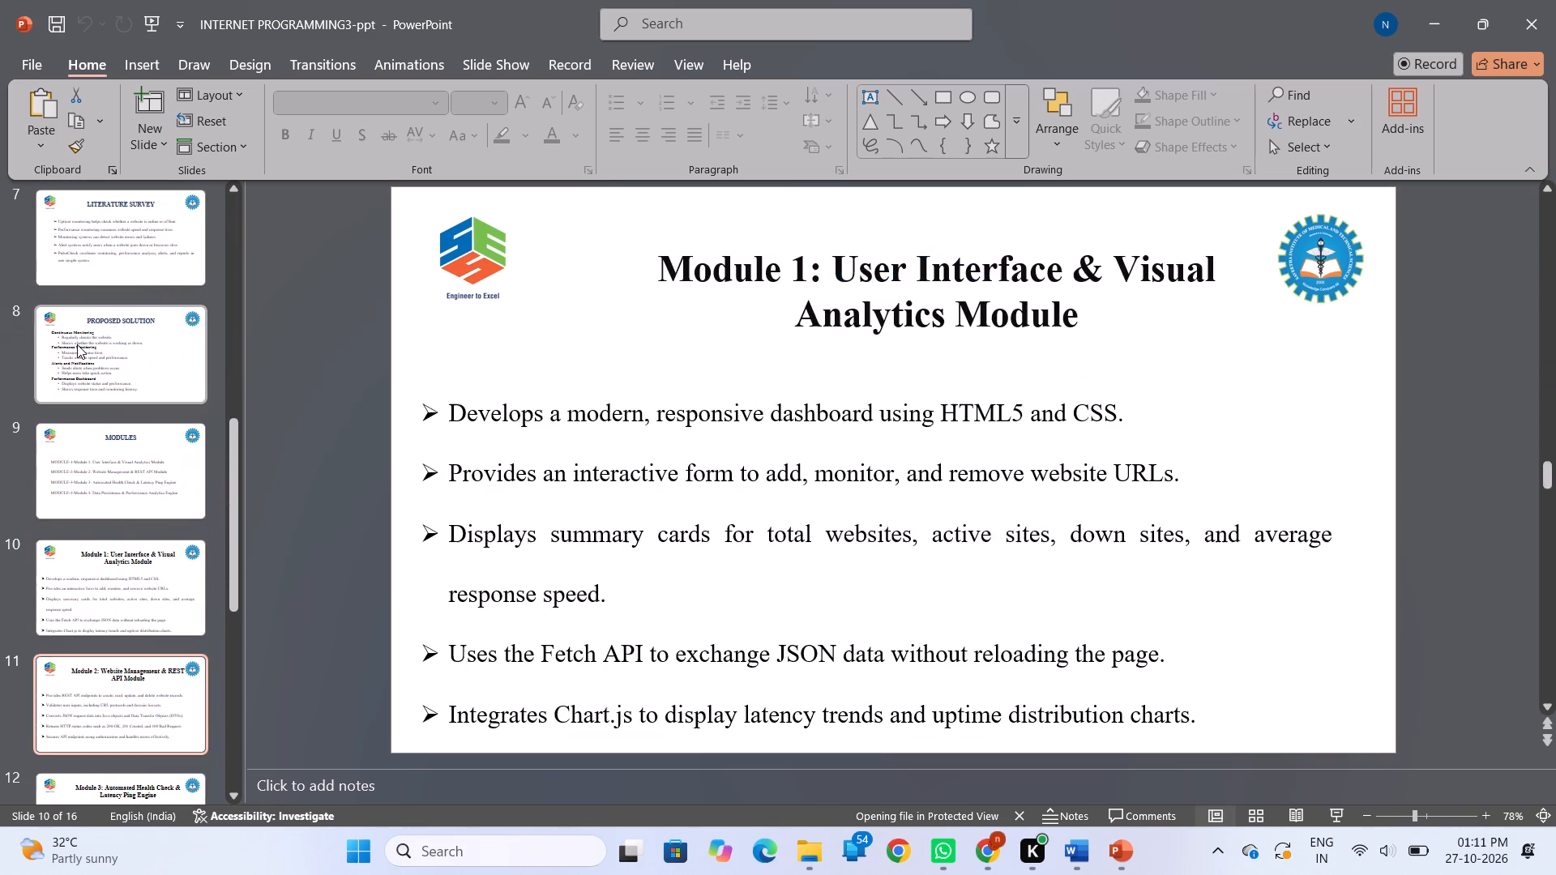
key("Down")
key("Down")
key("Down")
key("Down")
key("Down")
key("Down")
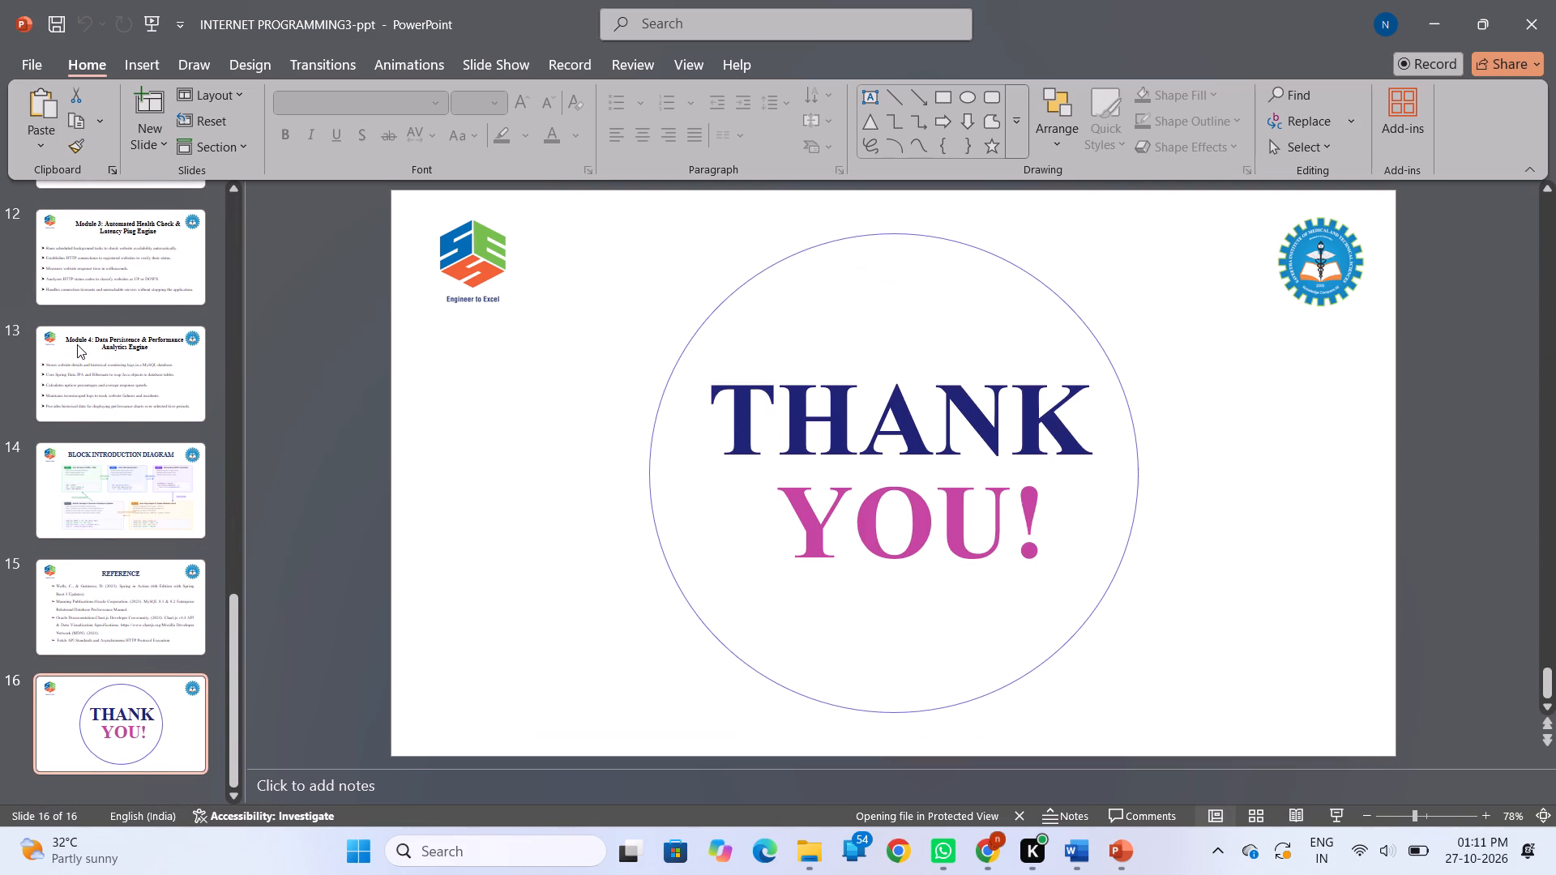
key("Down")
key("Up")
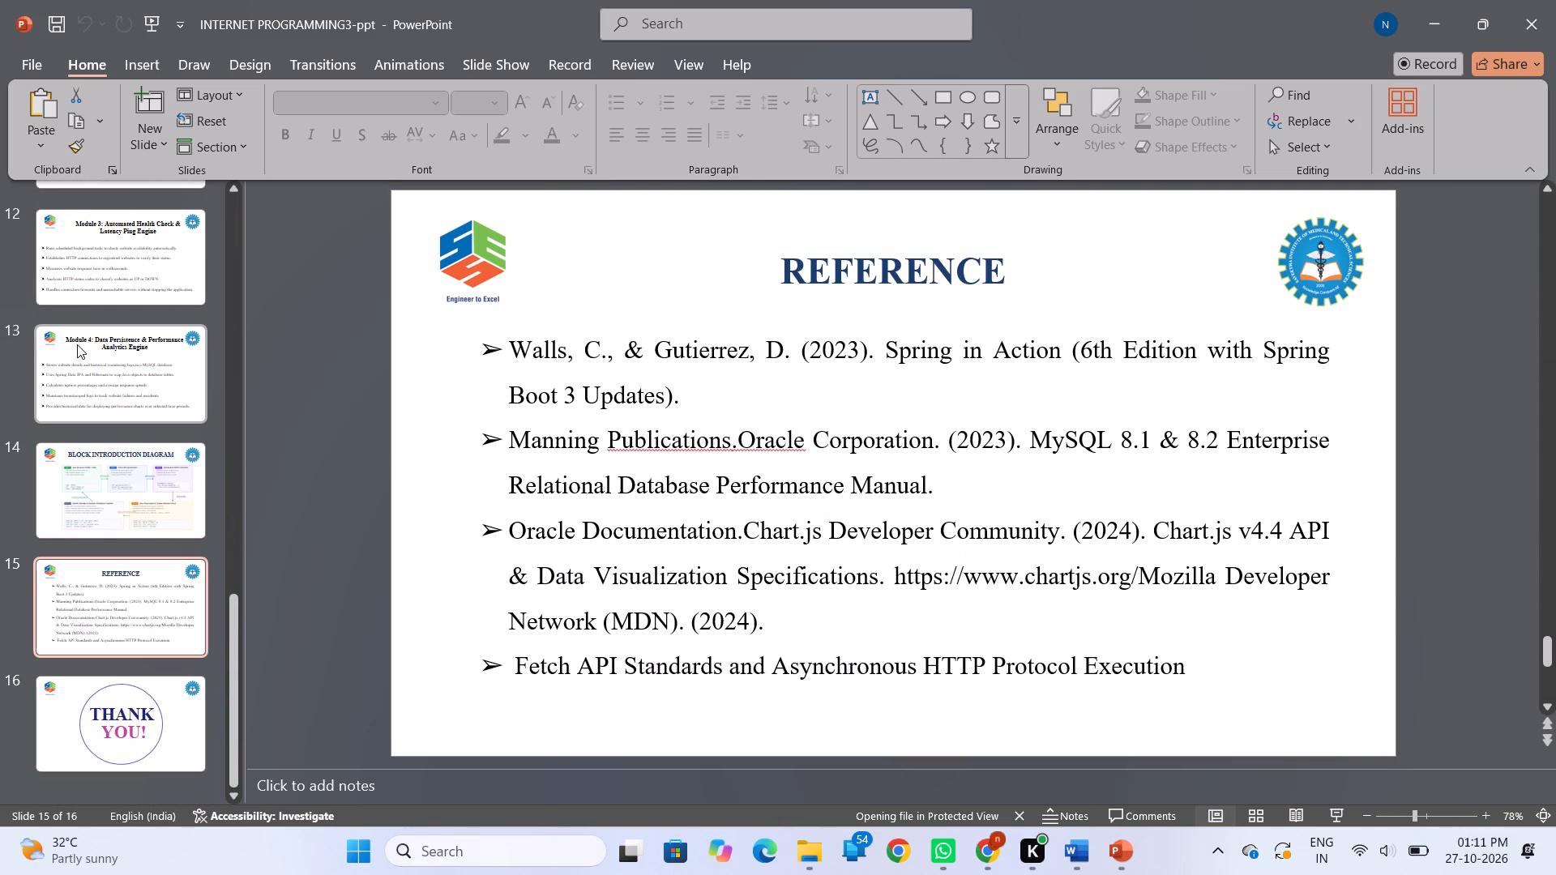
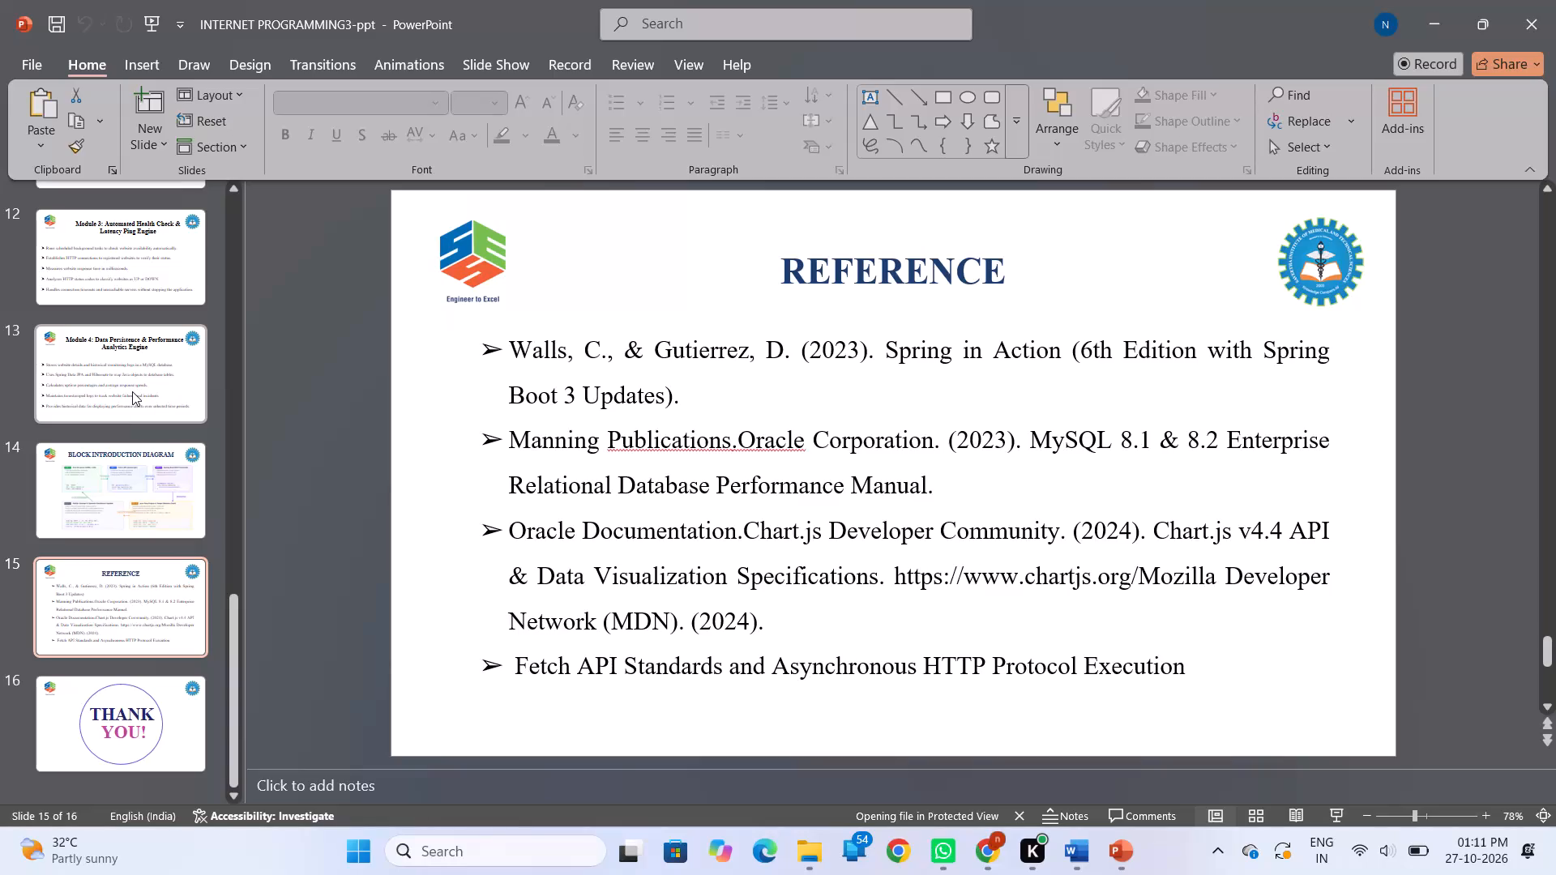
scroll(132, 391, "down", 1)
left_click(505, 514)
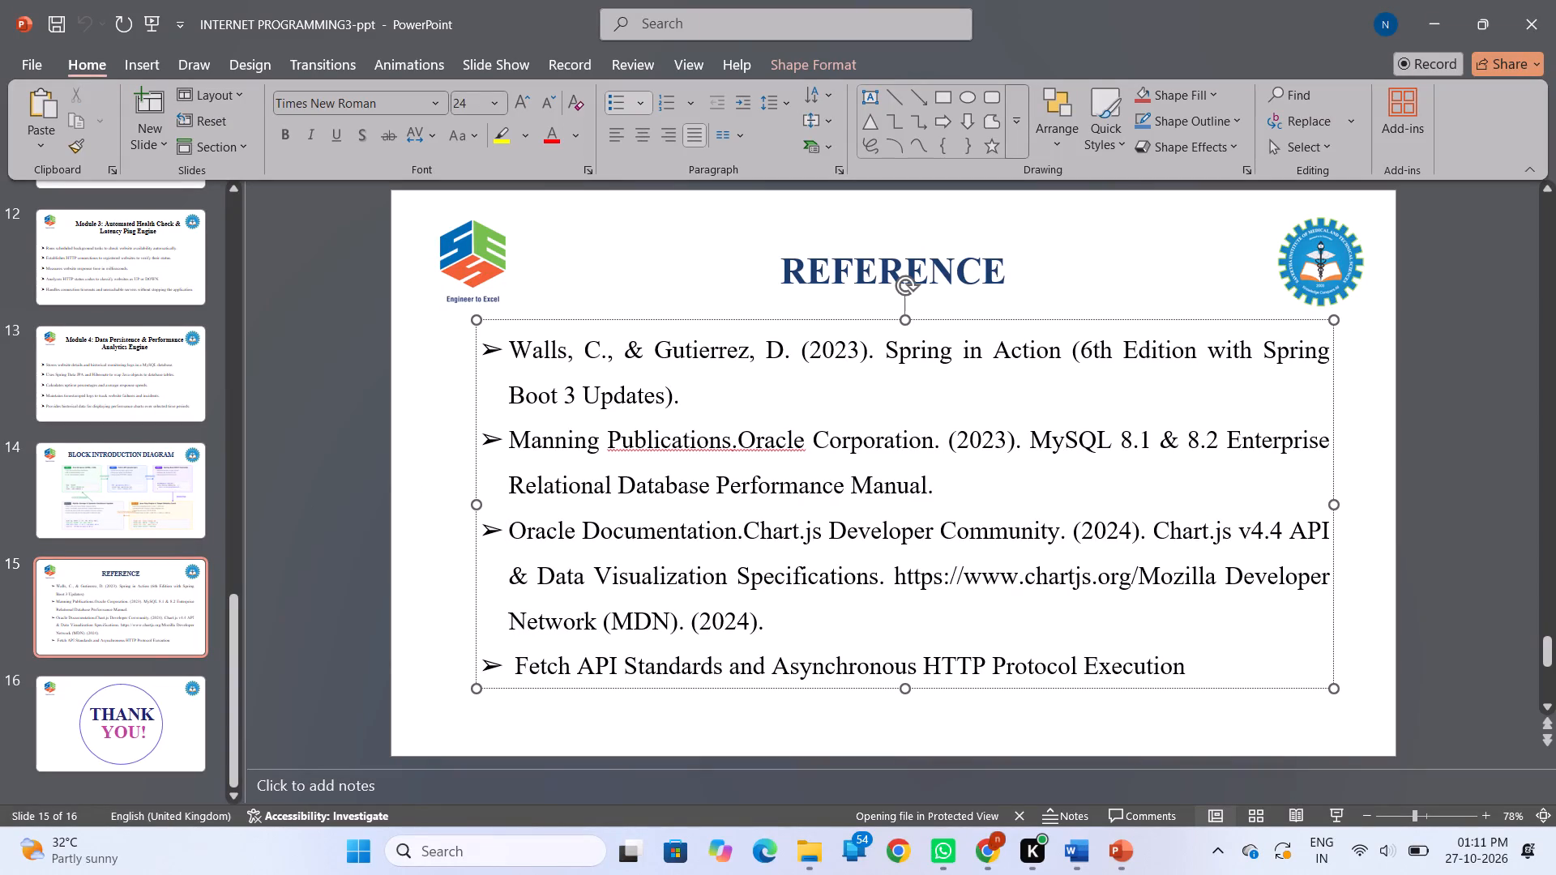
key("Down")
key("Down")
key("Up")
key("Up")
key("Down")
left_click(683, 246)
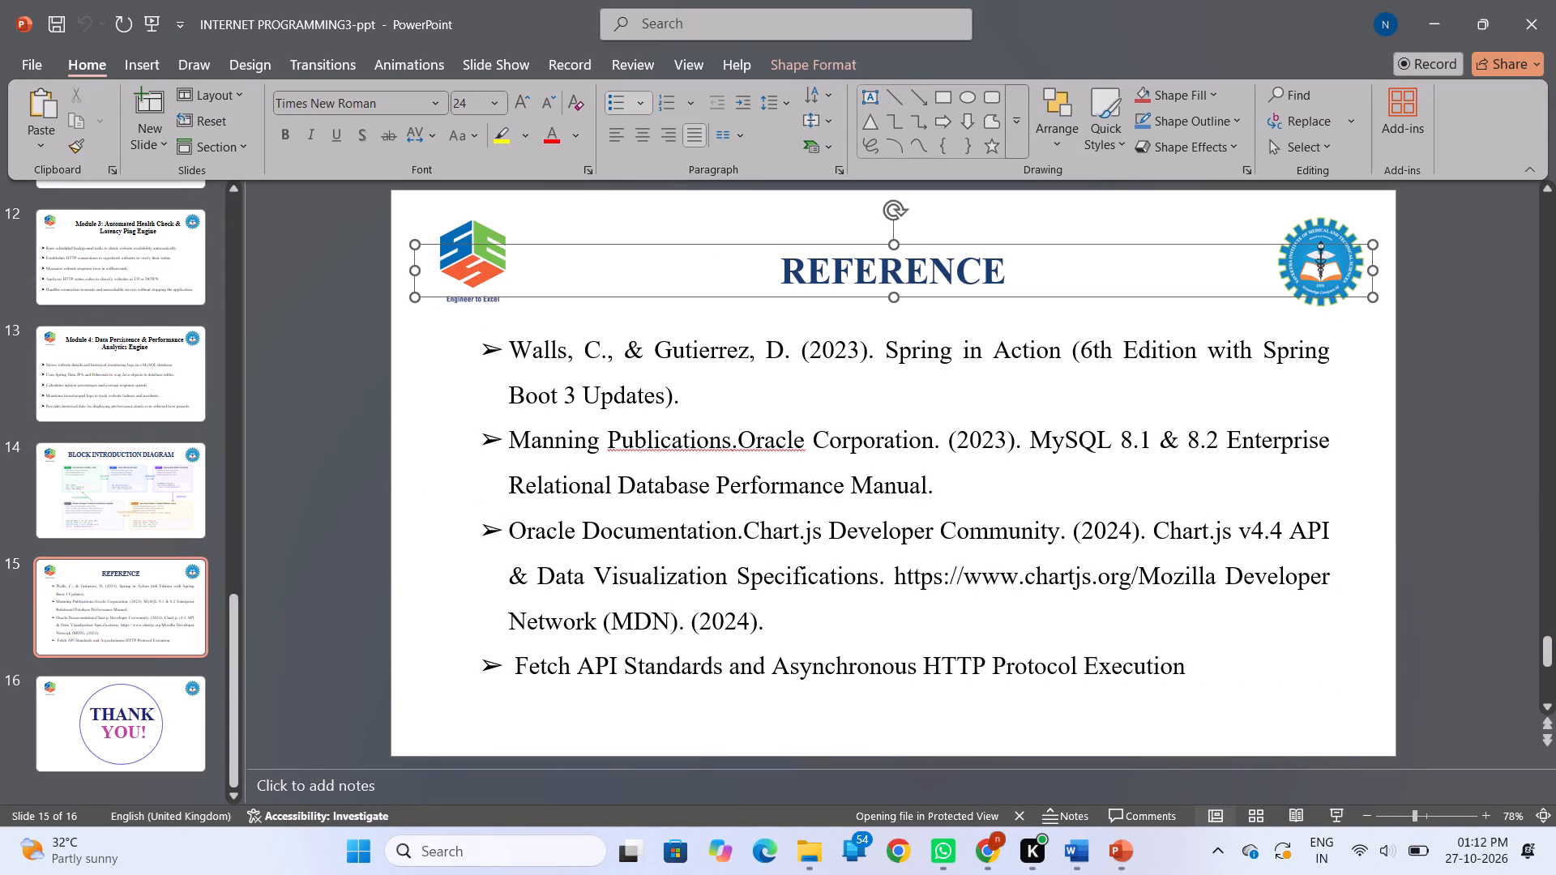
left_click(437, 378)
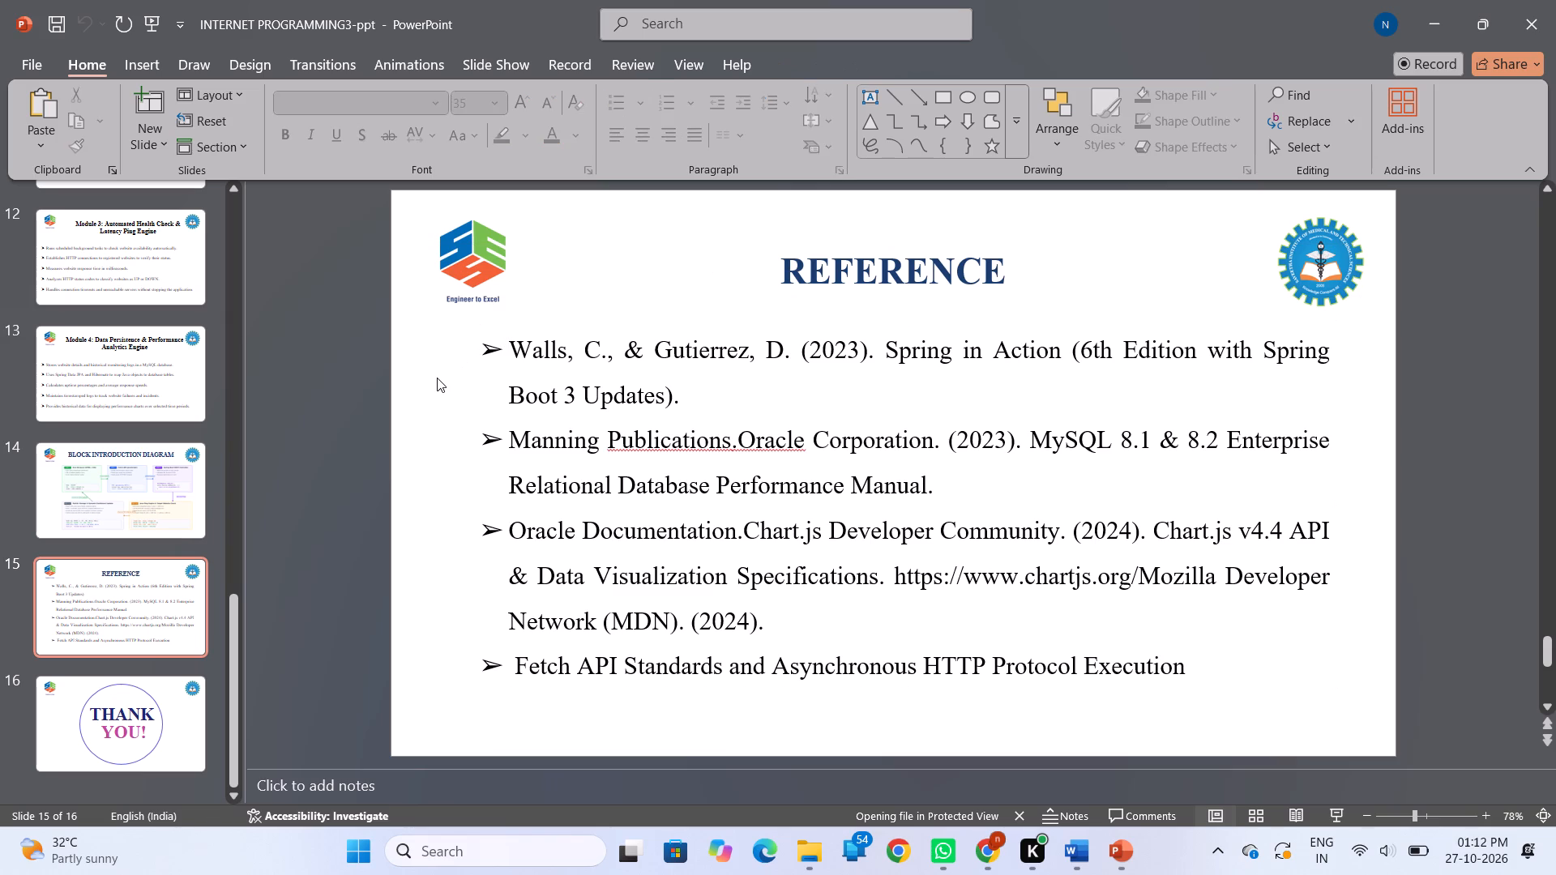
Go back through the deck from the REFERENCE slide to the title slide, checking the slide sequence.
key("Down")
key("Up")
key("Up")
key("Up")
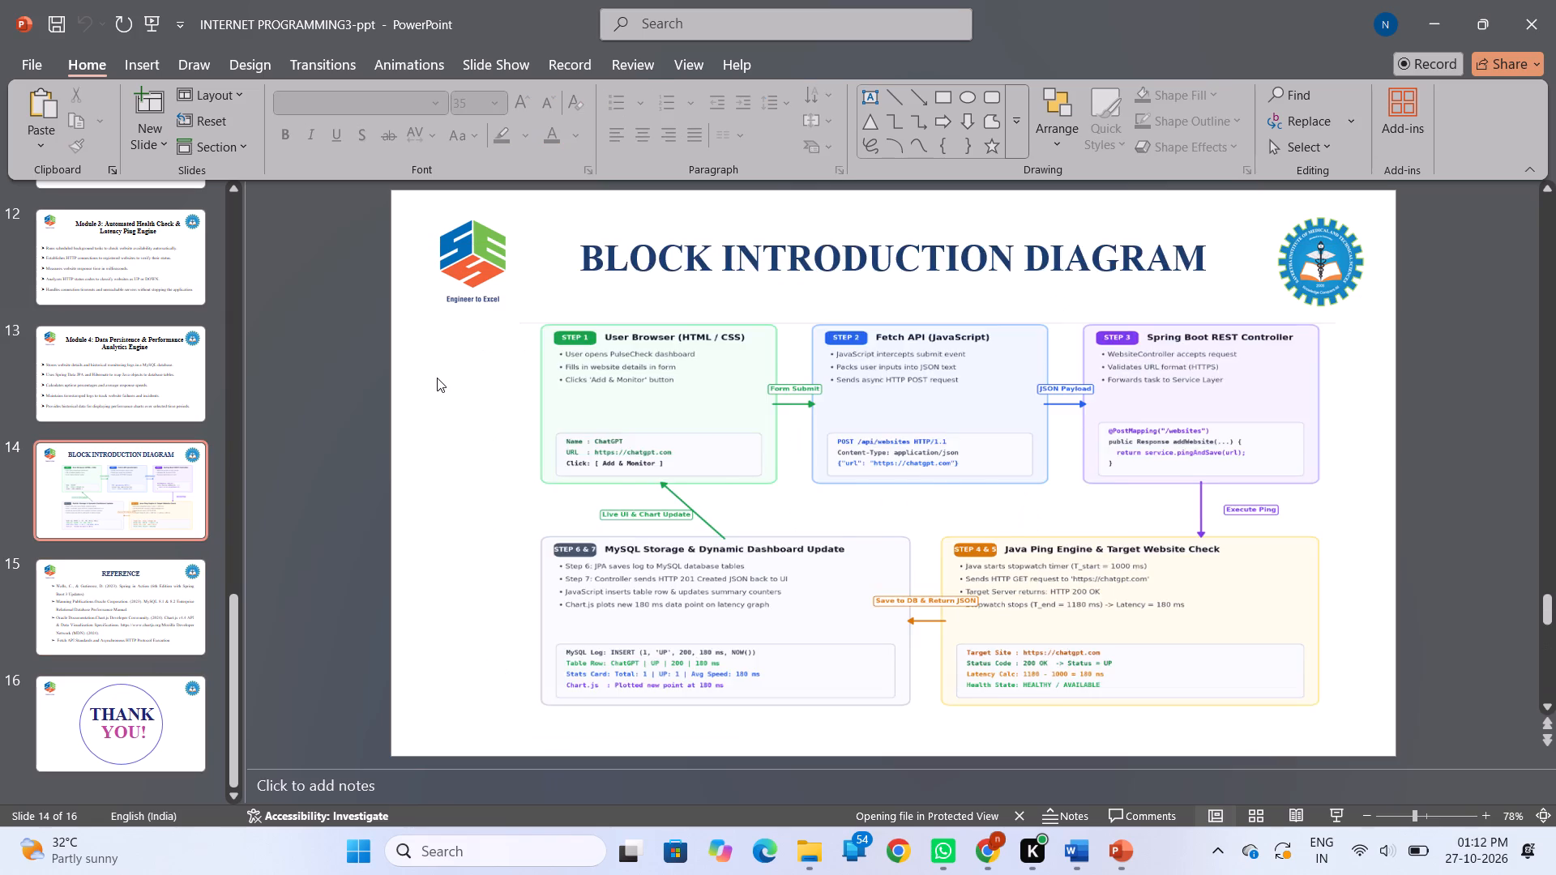
key("Up")
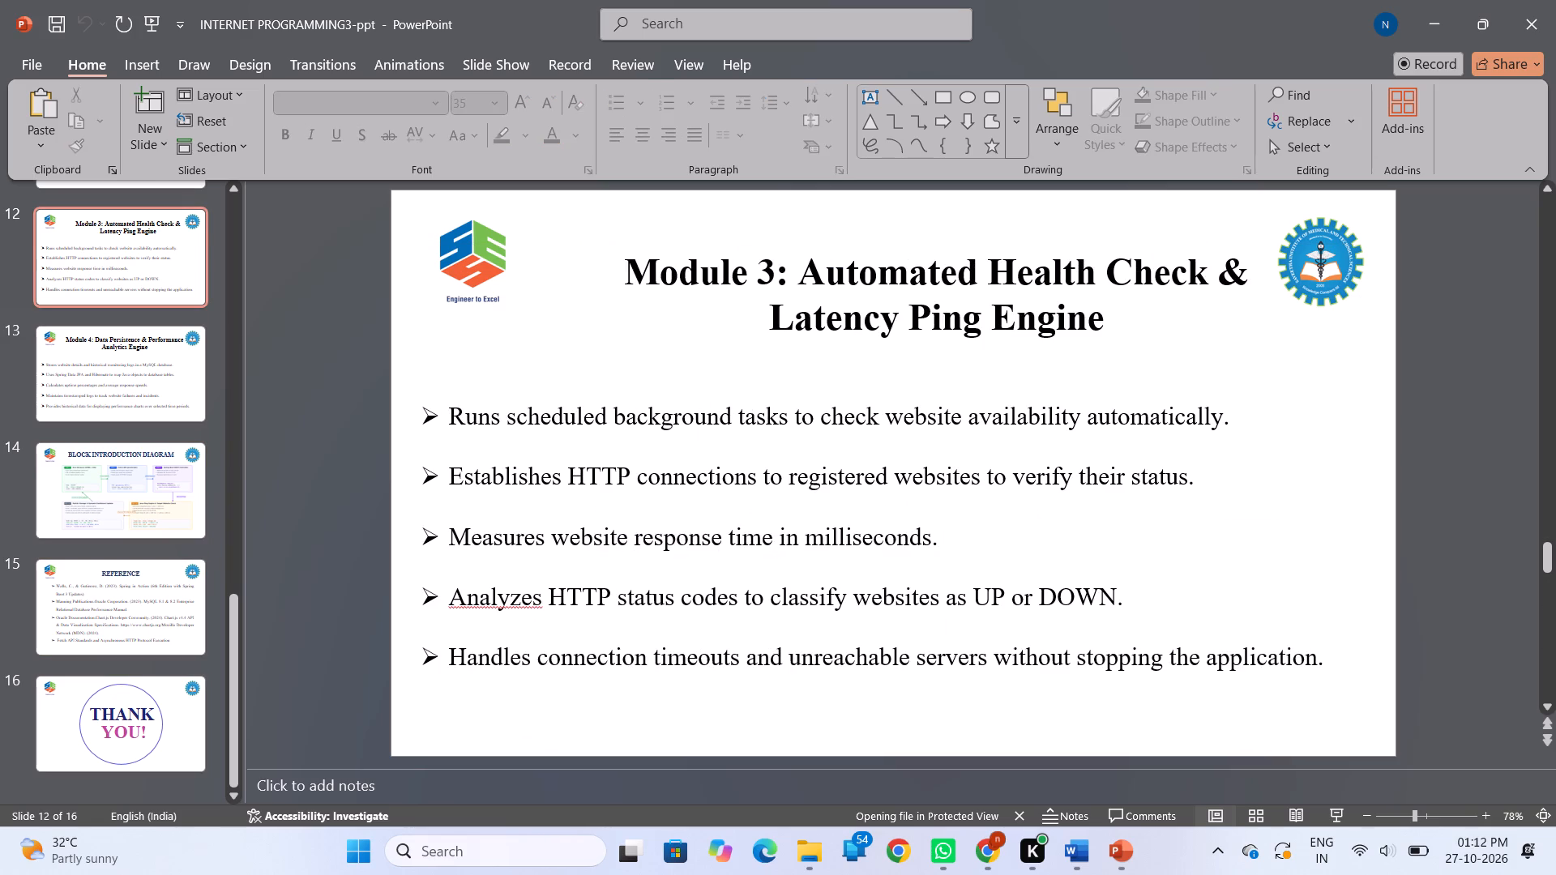
key("Up")
key("Up")
key("Up")
key("Up")
key("Up")
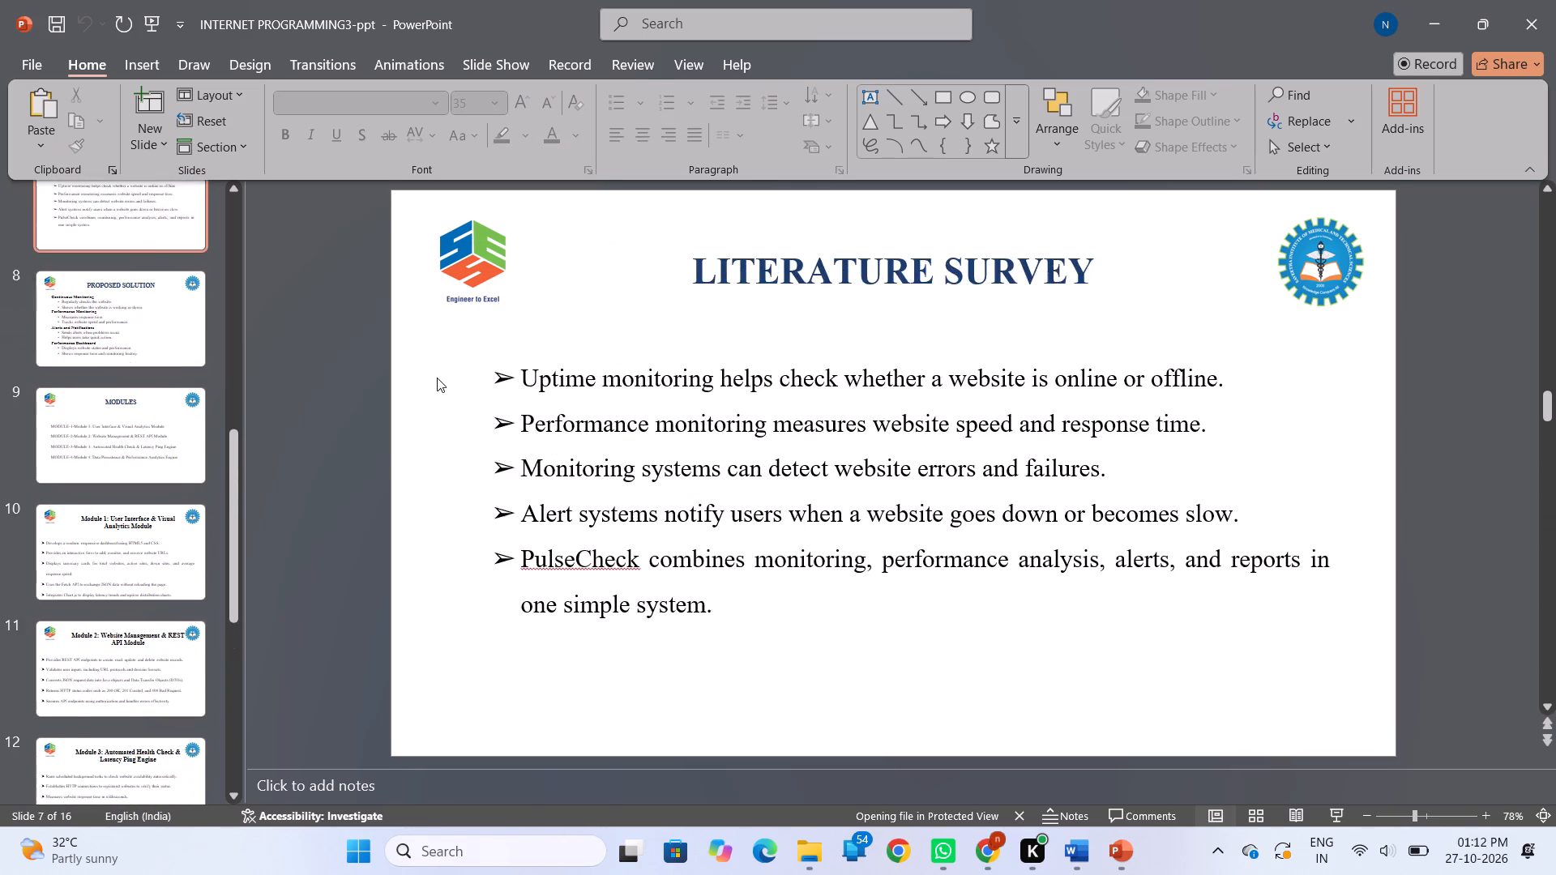
key("Up")
key("Up")
key("Up")
key("Up")
key("Up")
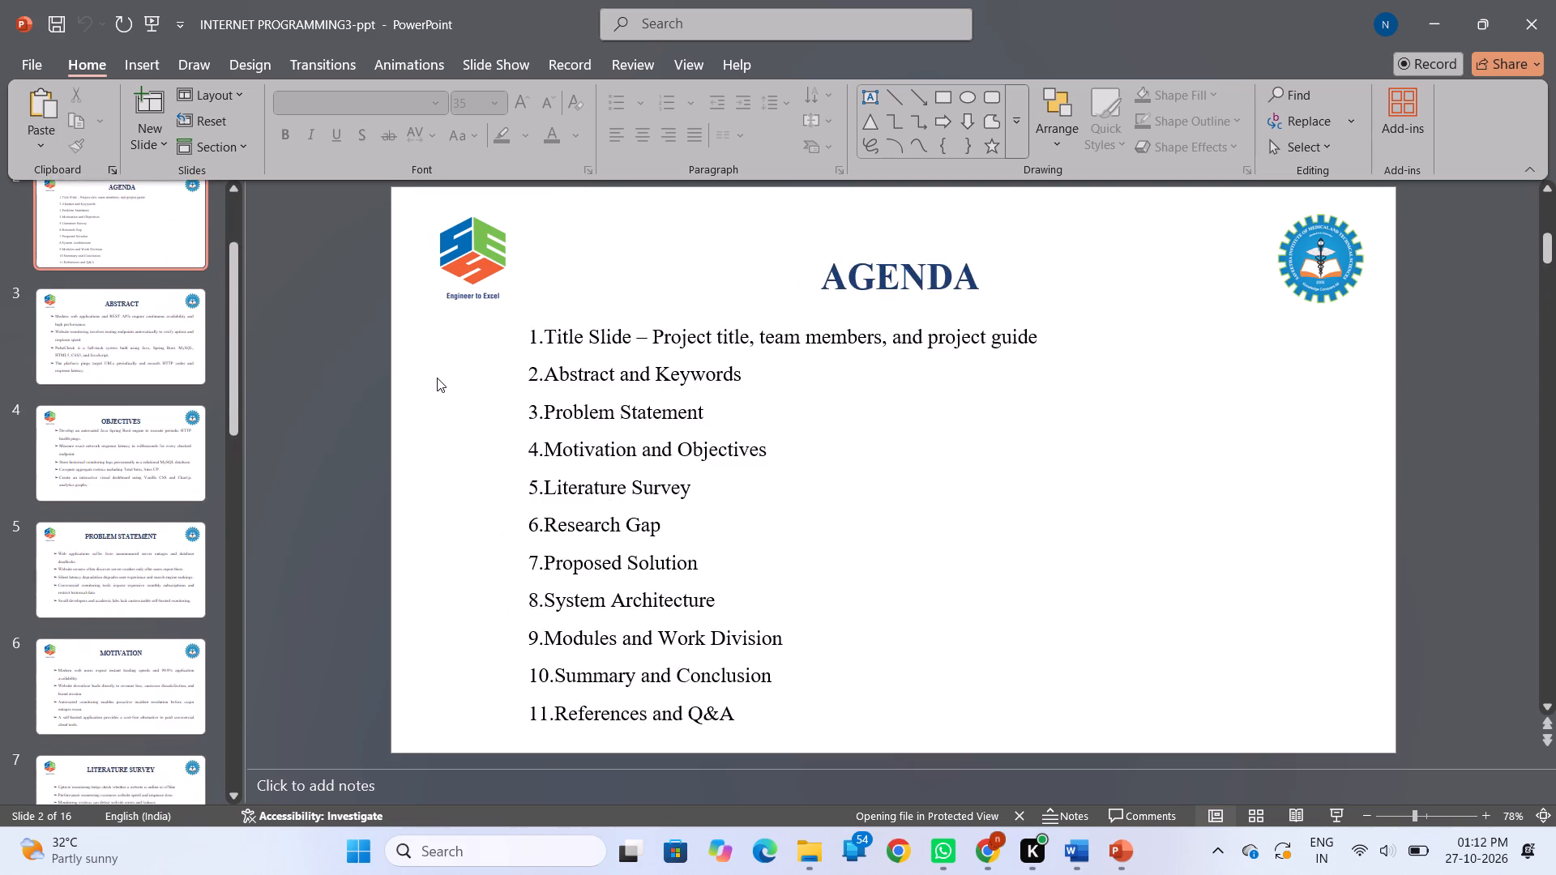
key("Up")
key("Up")
Compare the capstone title slide with the items listed on the Agenda slide.
key("Down")
key("Up")
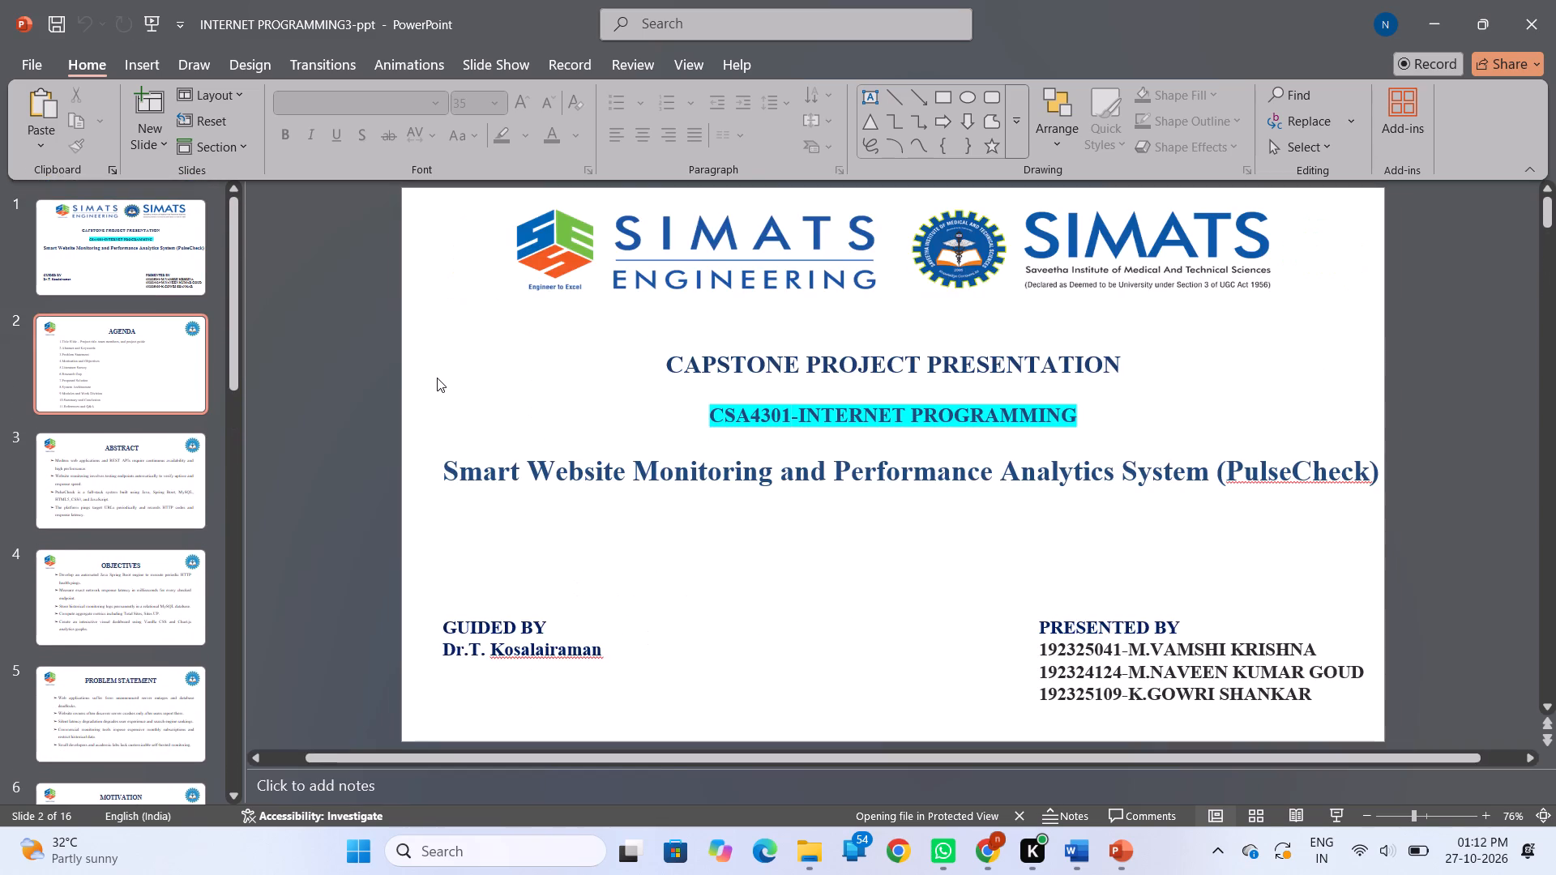
key("Down")
key("Up")
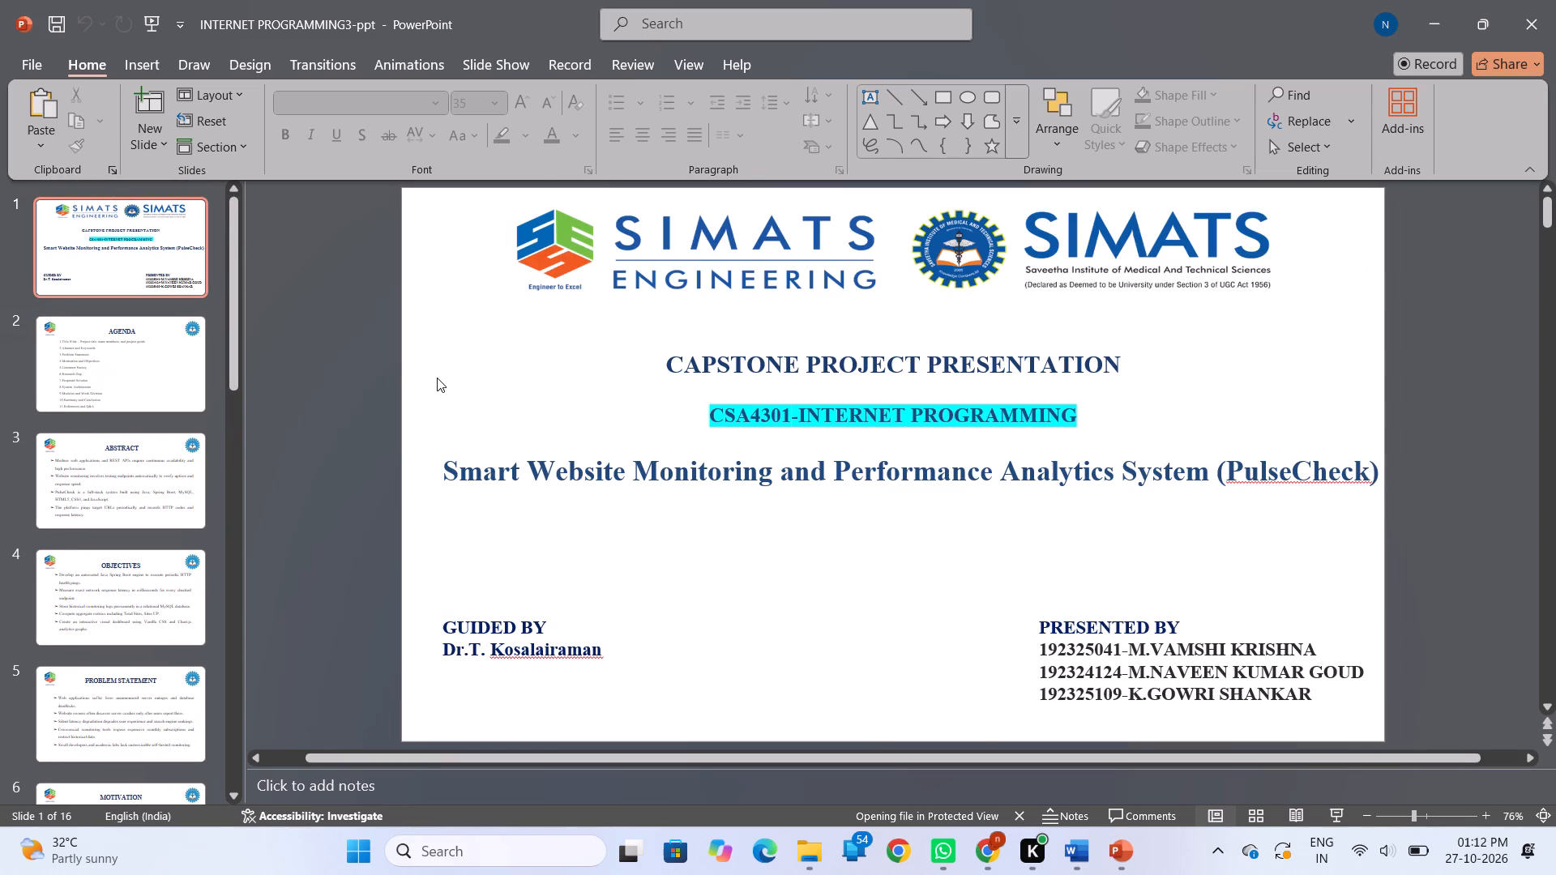
key("Up")
key("Down")
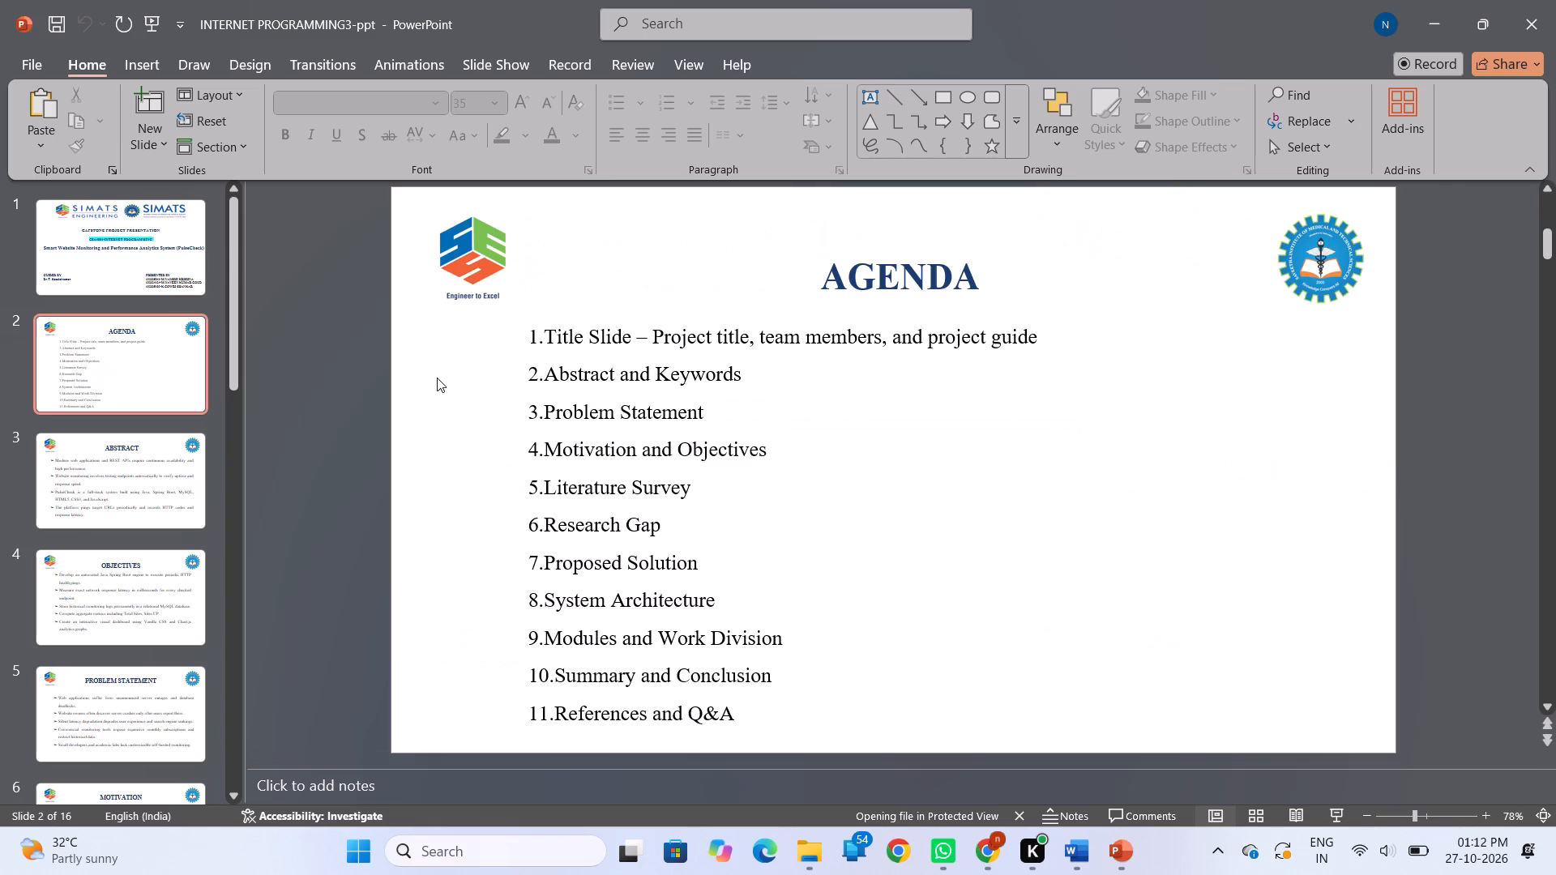
key("Up")
key("Down")
key("Down")
key("Up")
key("Up")
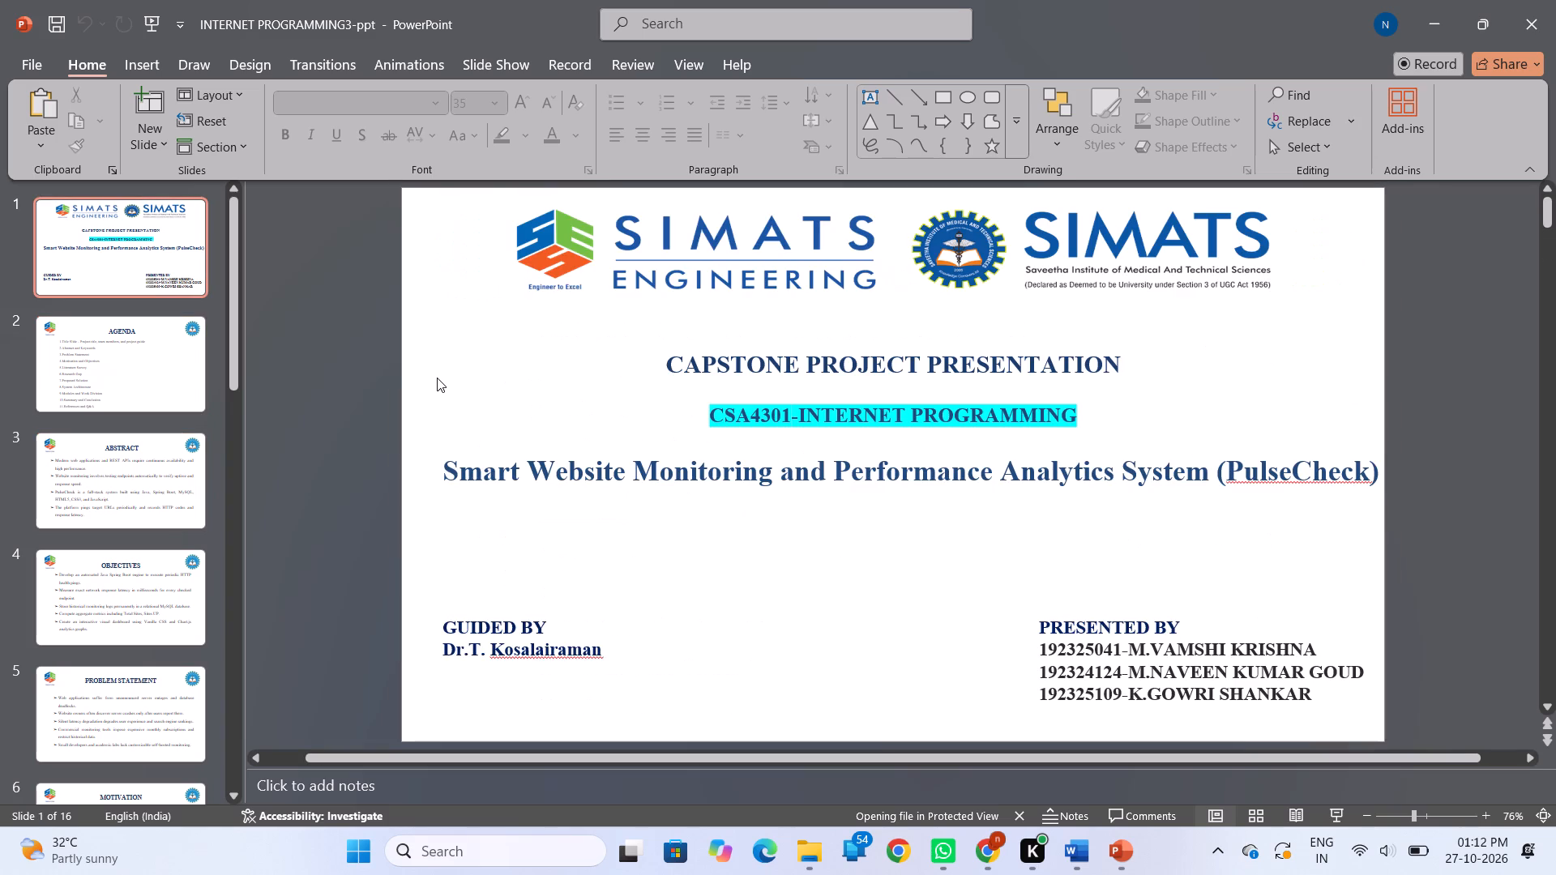
Re-examine the opening slides from the title slide to Objectives against the agenda, finishing on the Abstract slide.
key("Down")
key("Down")
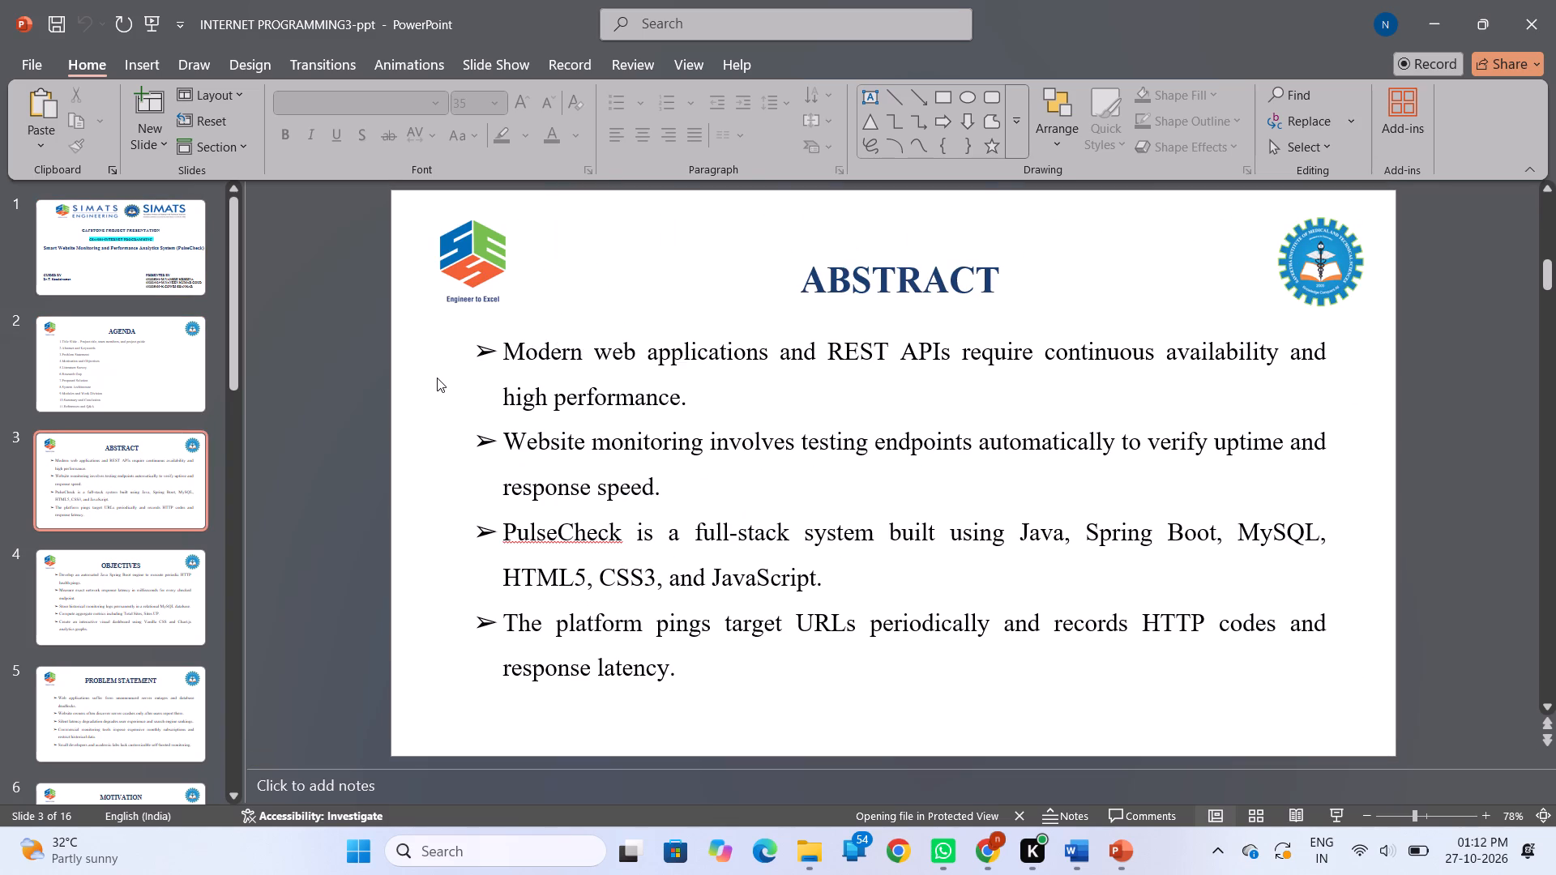
key("Down")
key("Up")
key("Up")
key("Up")
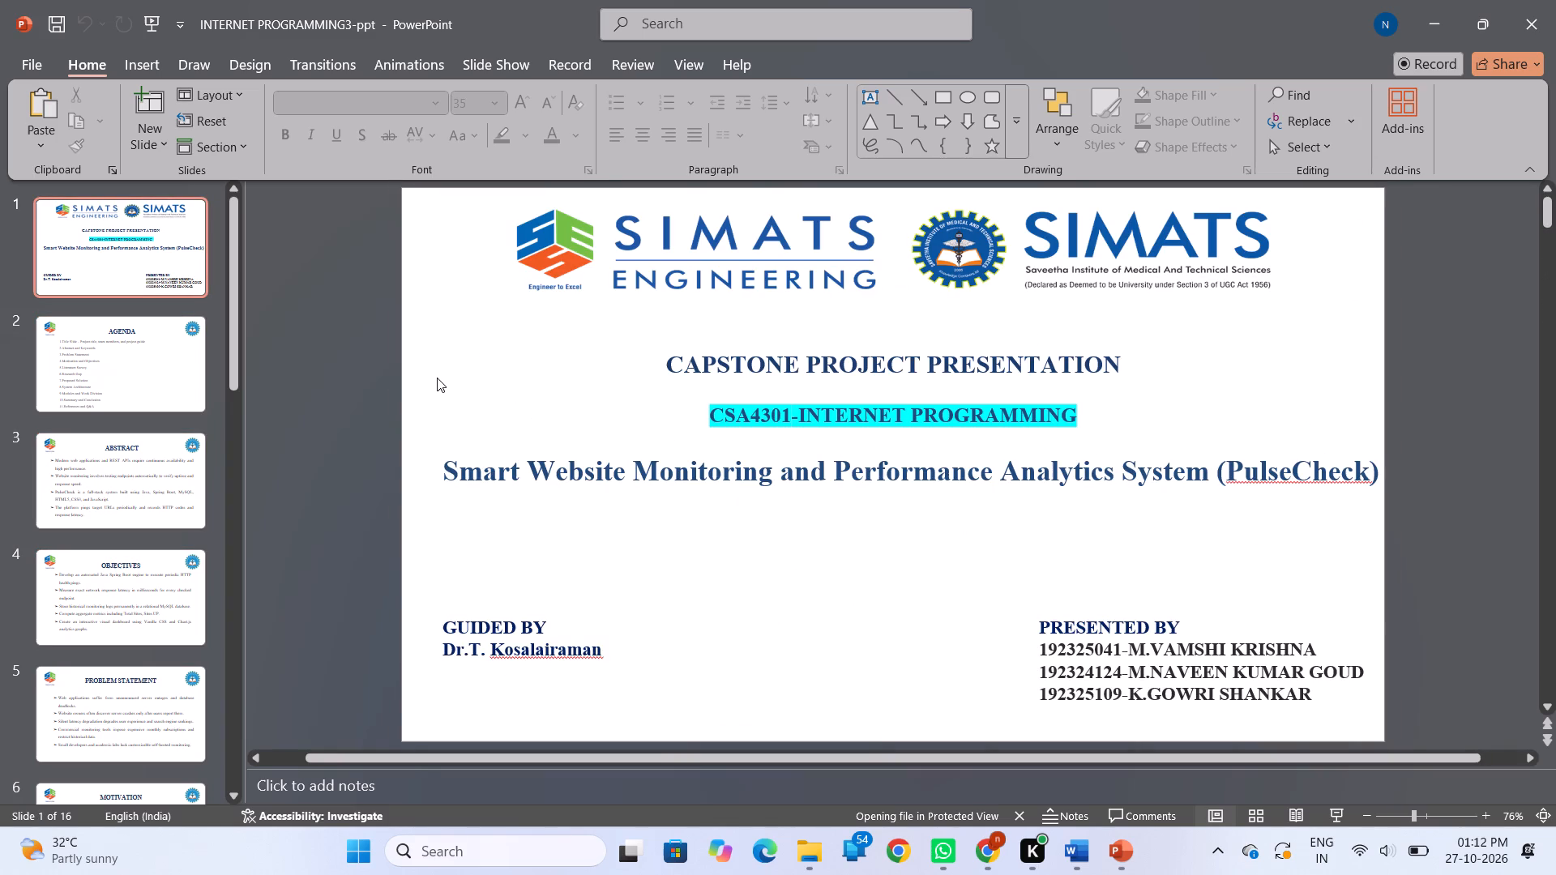
key("Up")
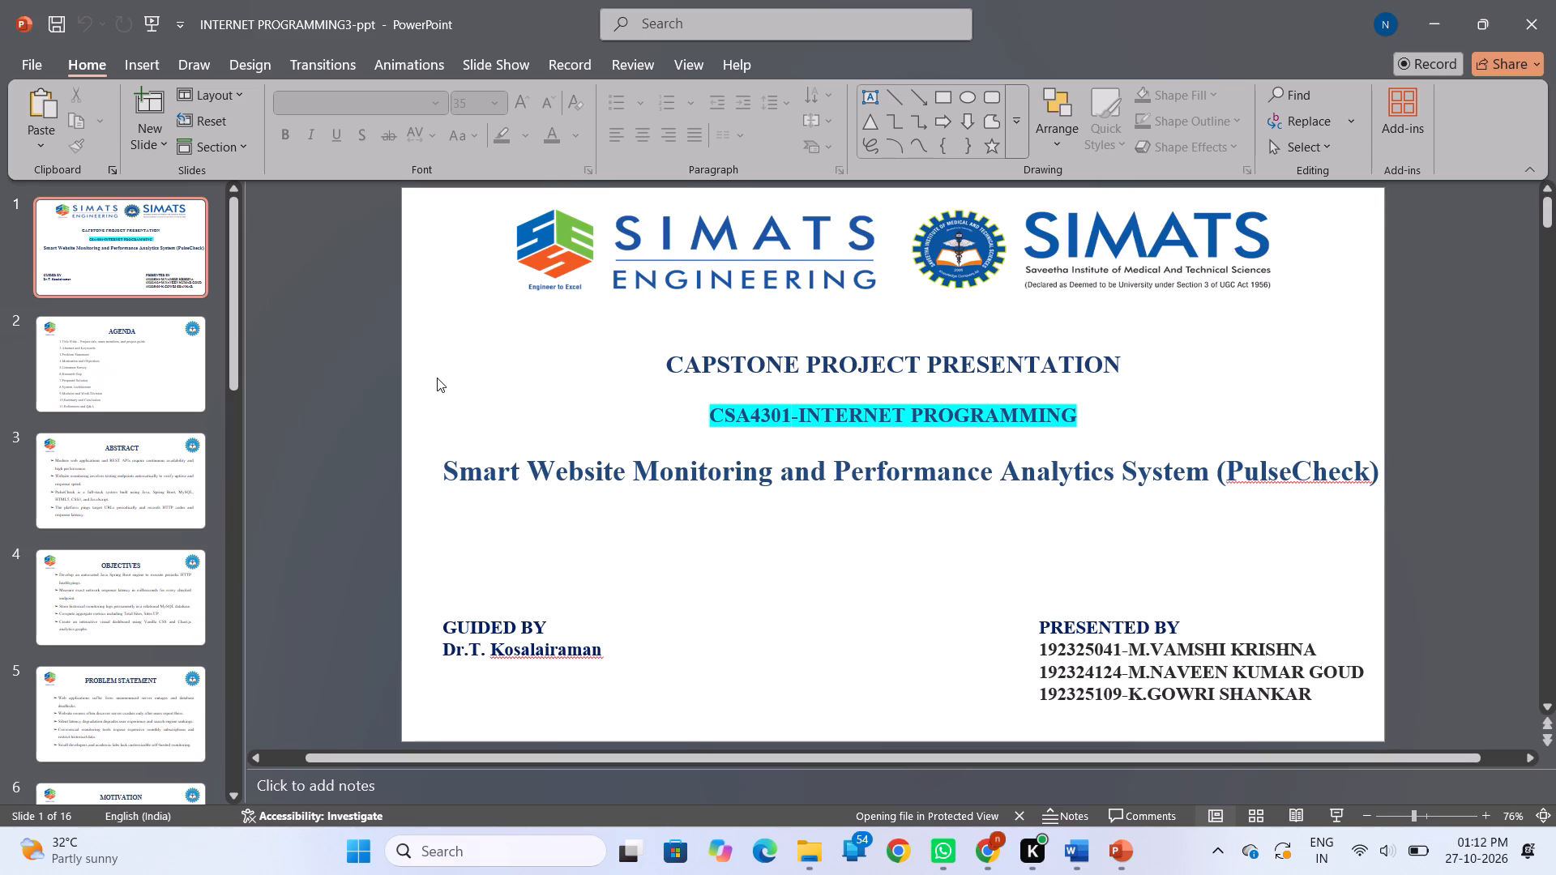
key("Down")
key("Up")
key("Down")
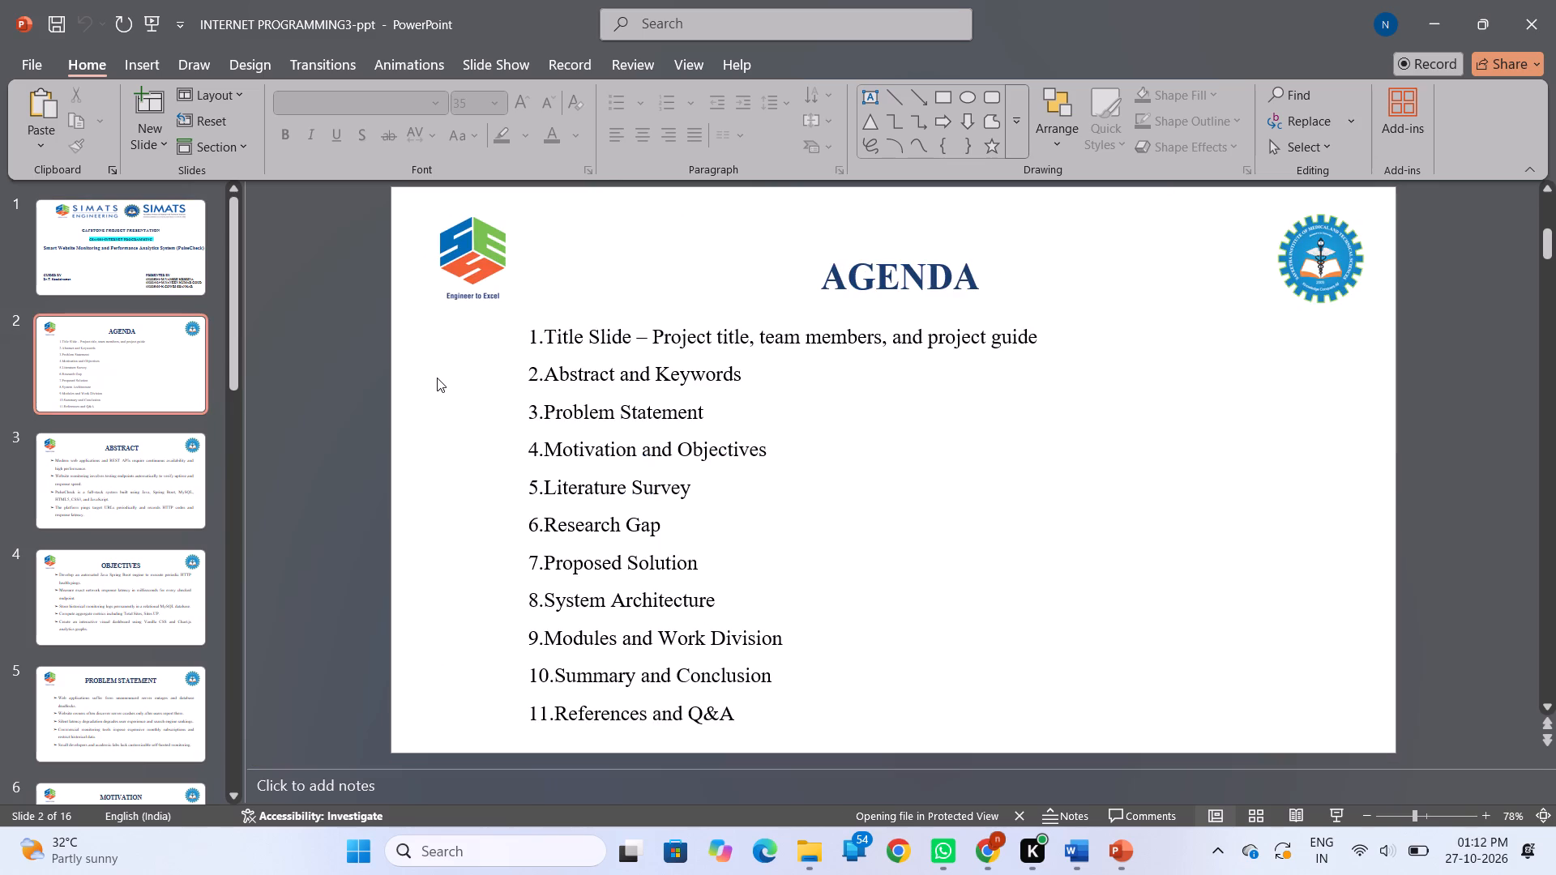
key("Up")
key("Up")
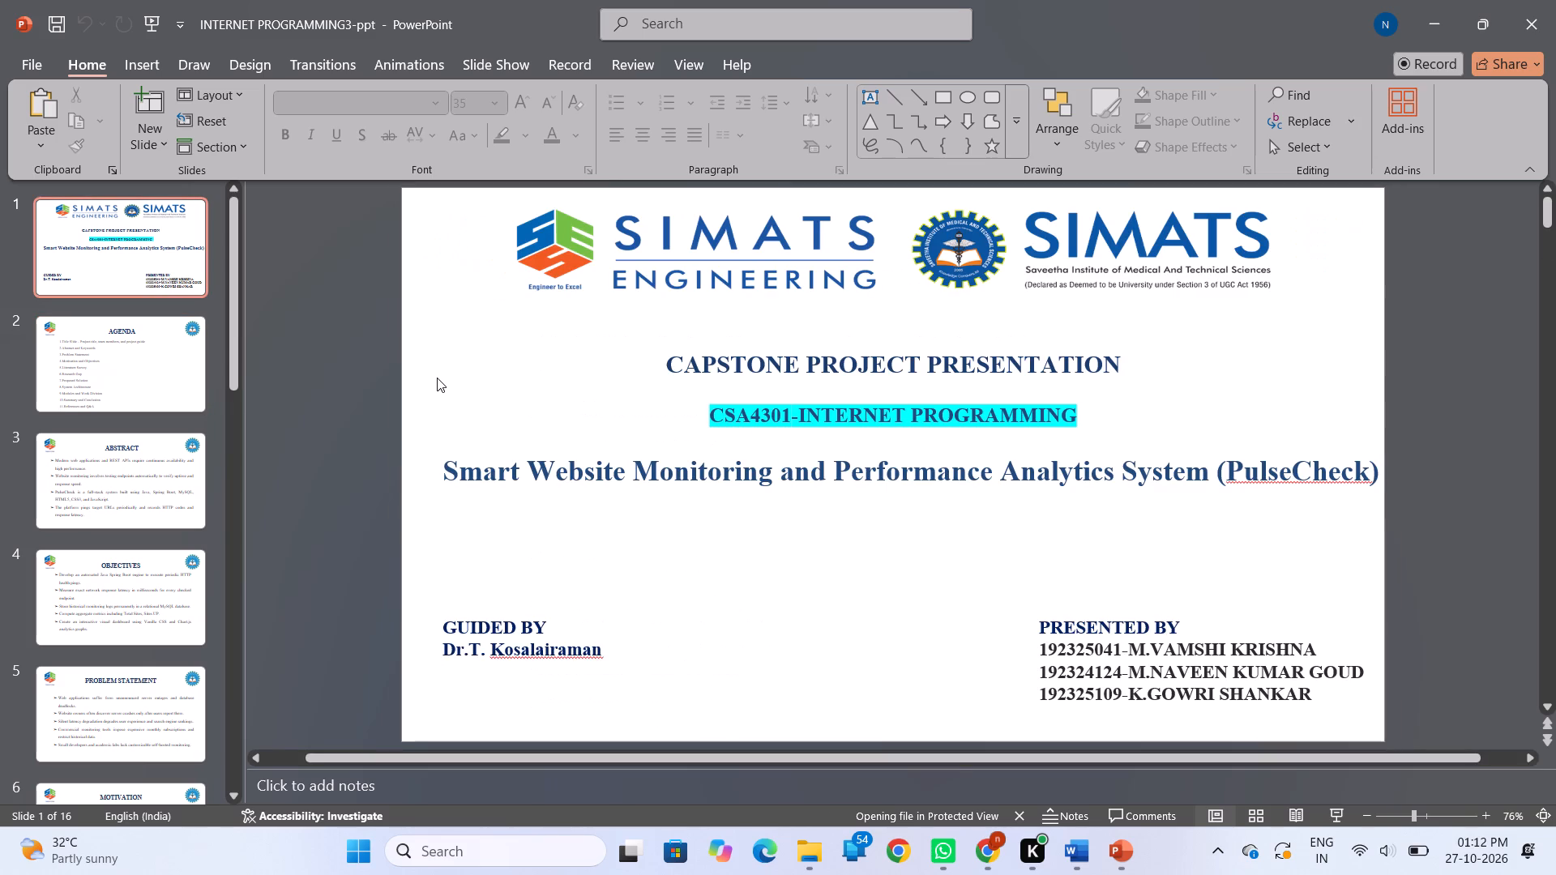
key("Down")
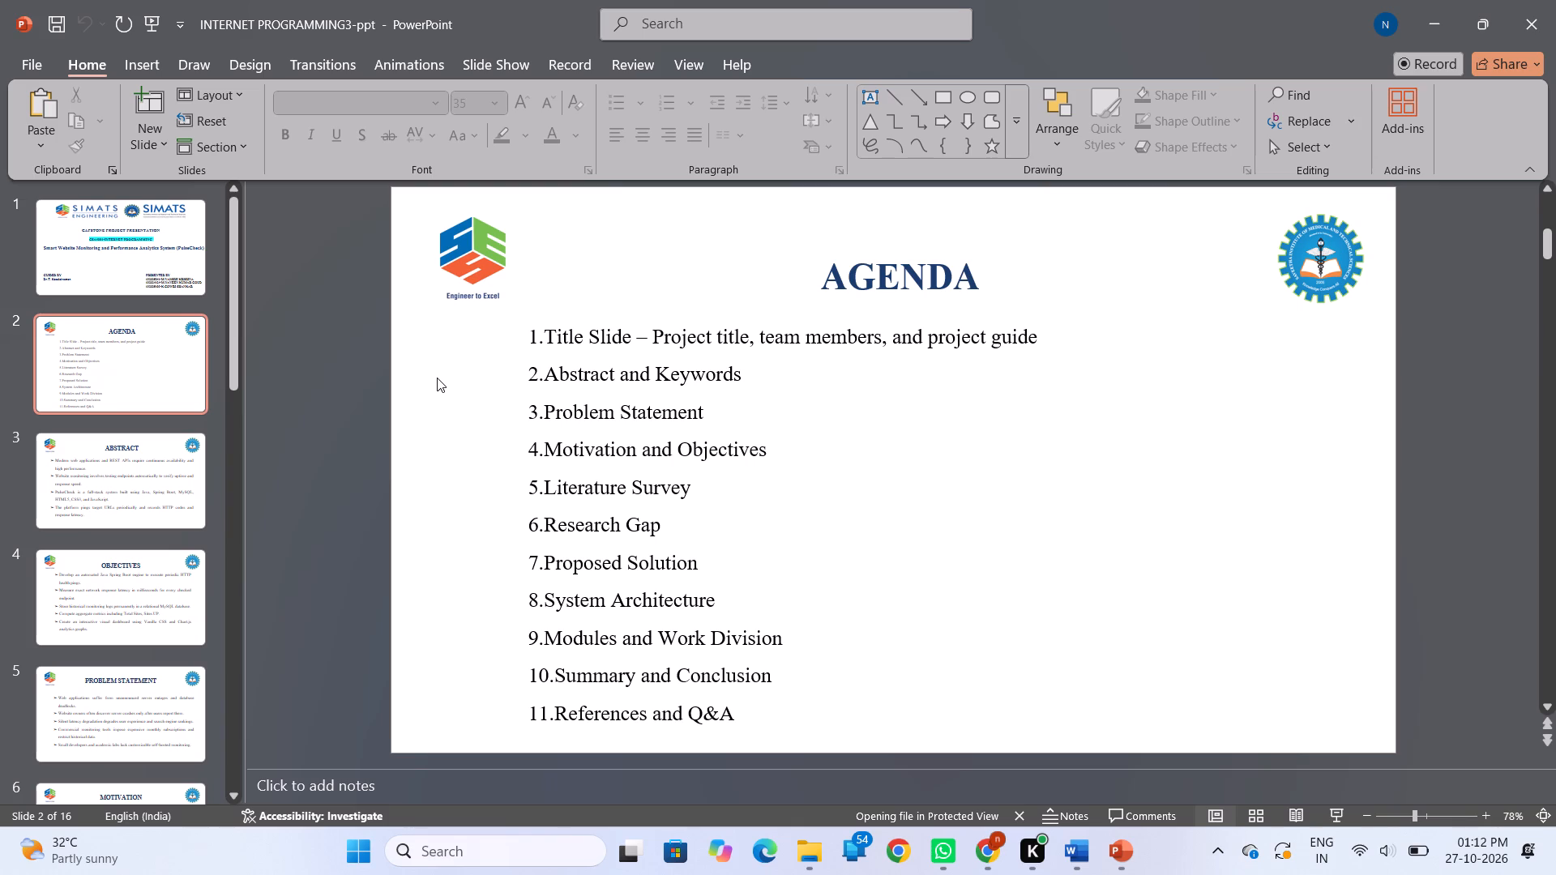
key("Down")
key("Up")
key("Down")
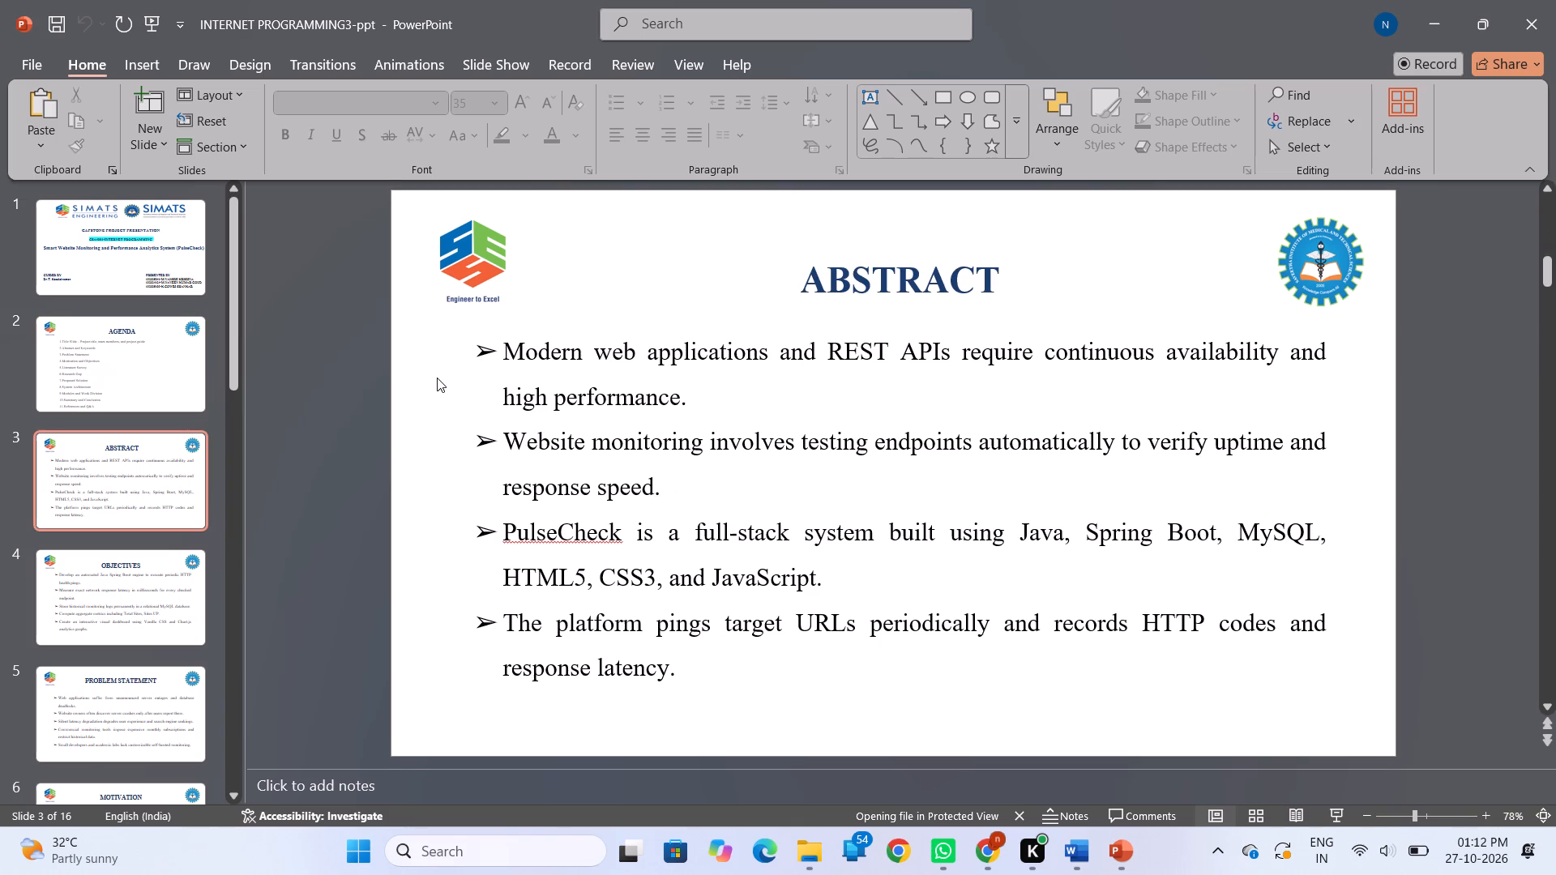
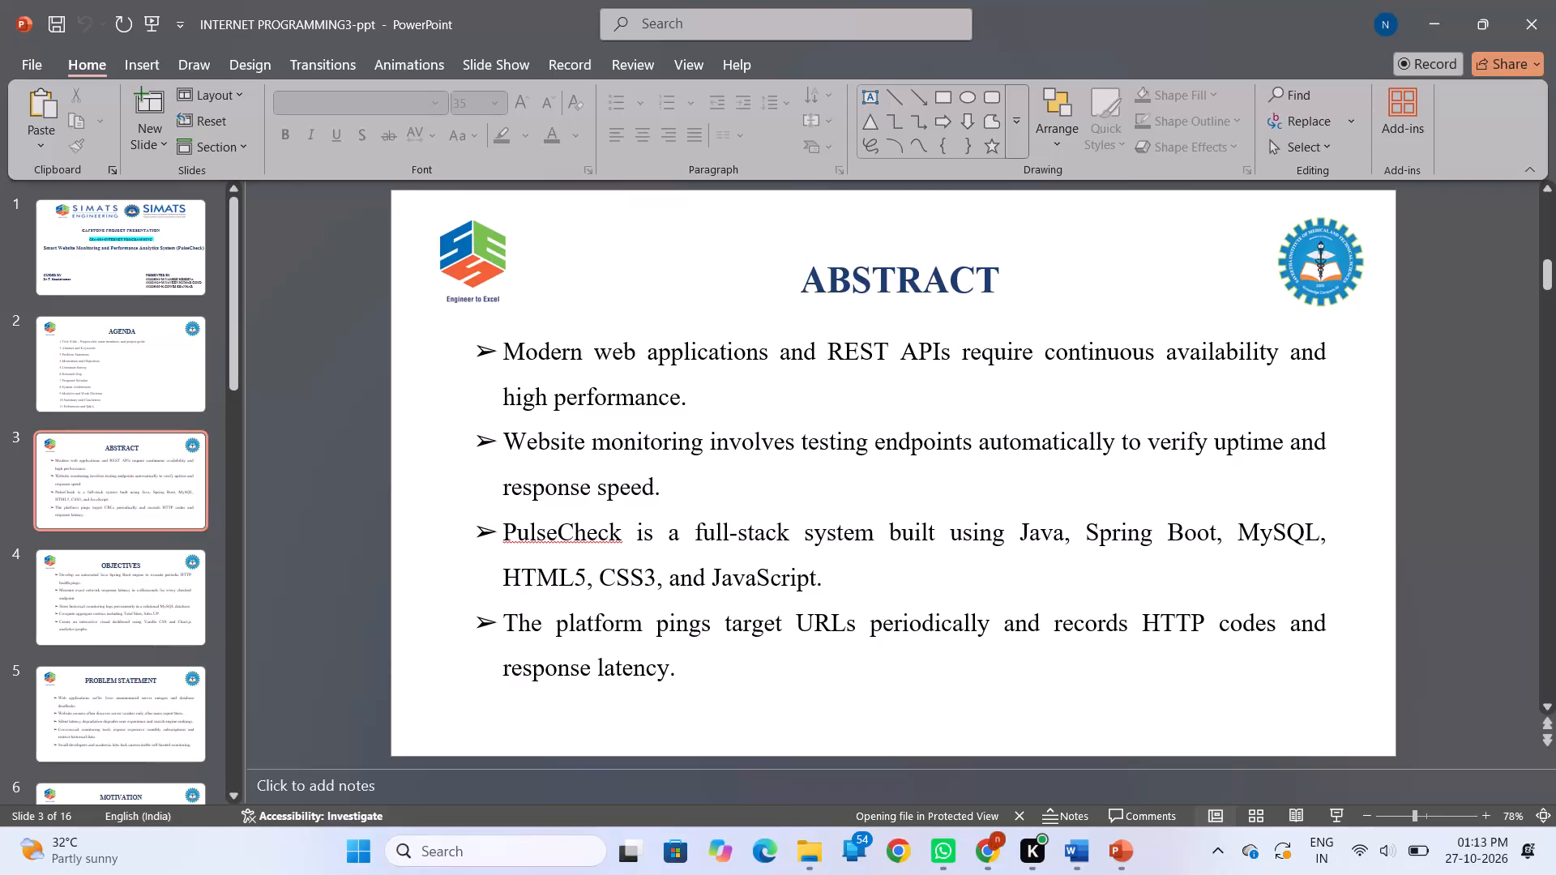
Review the Objectives and Problem Statement slides that follow the Abstract, checking their content and order.
scroll(540, 418, "down", 1)
key("Down")
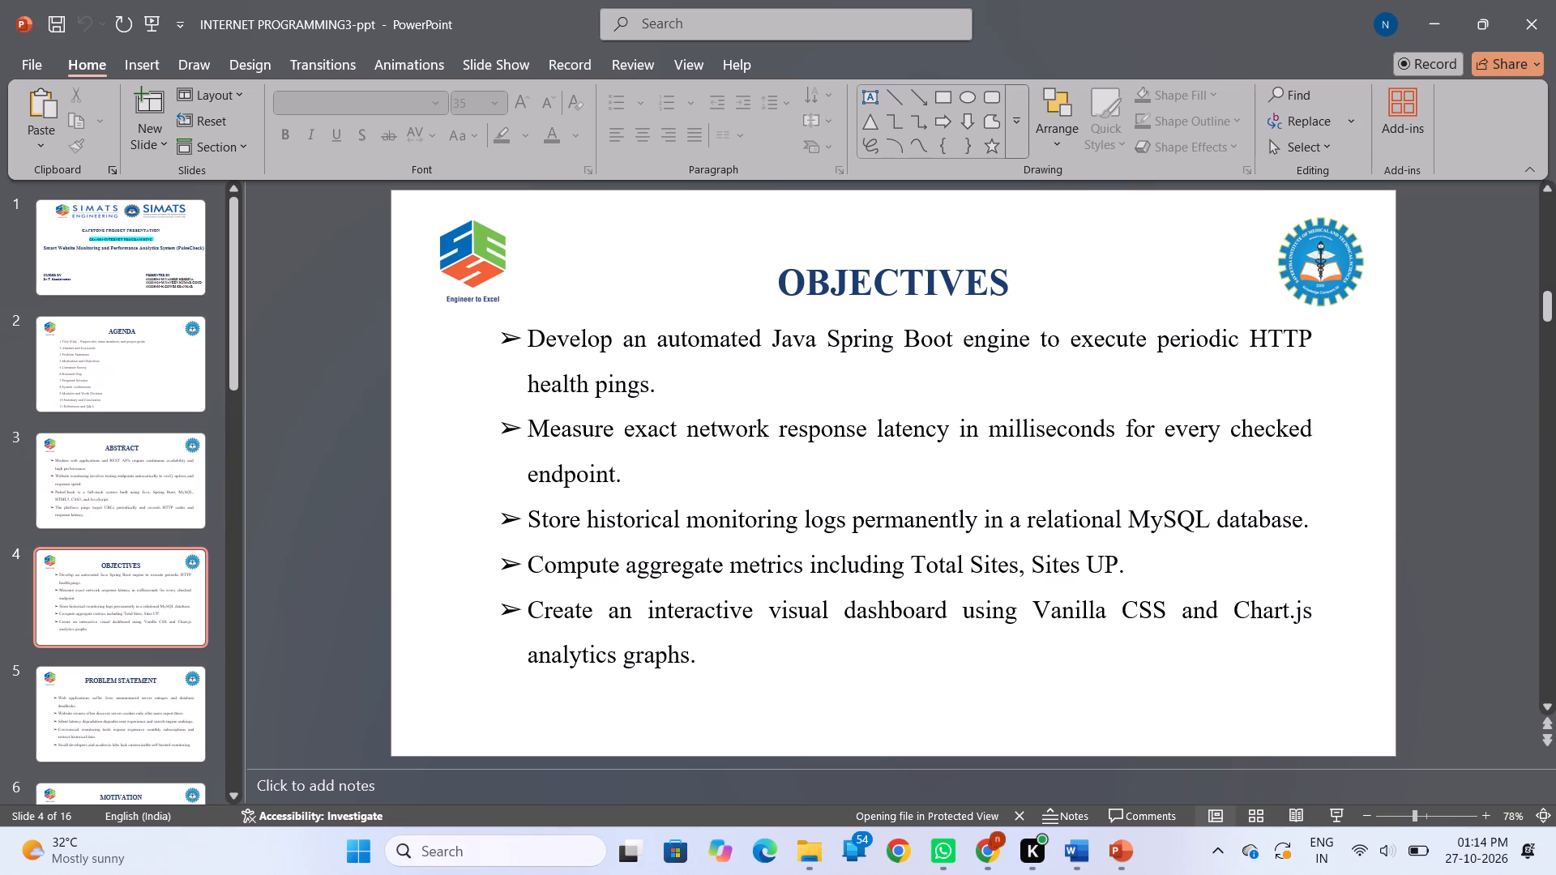
key("Down")
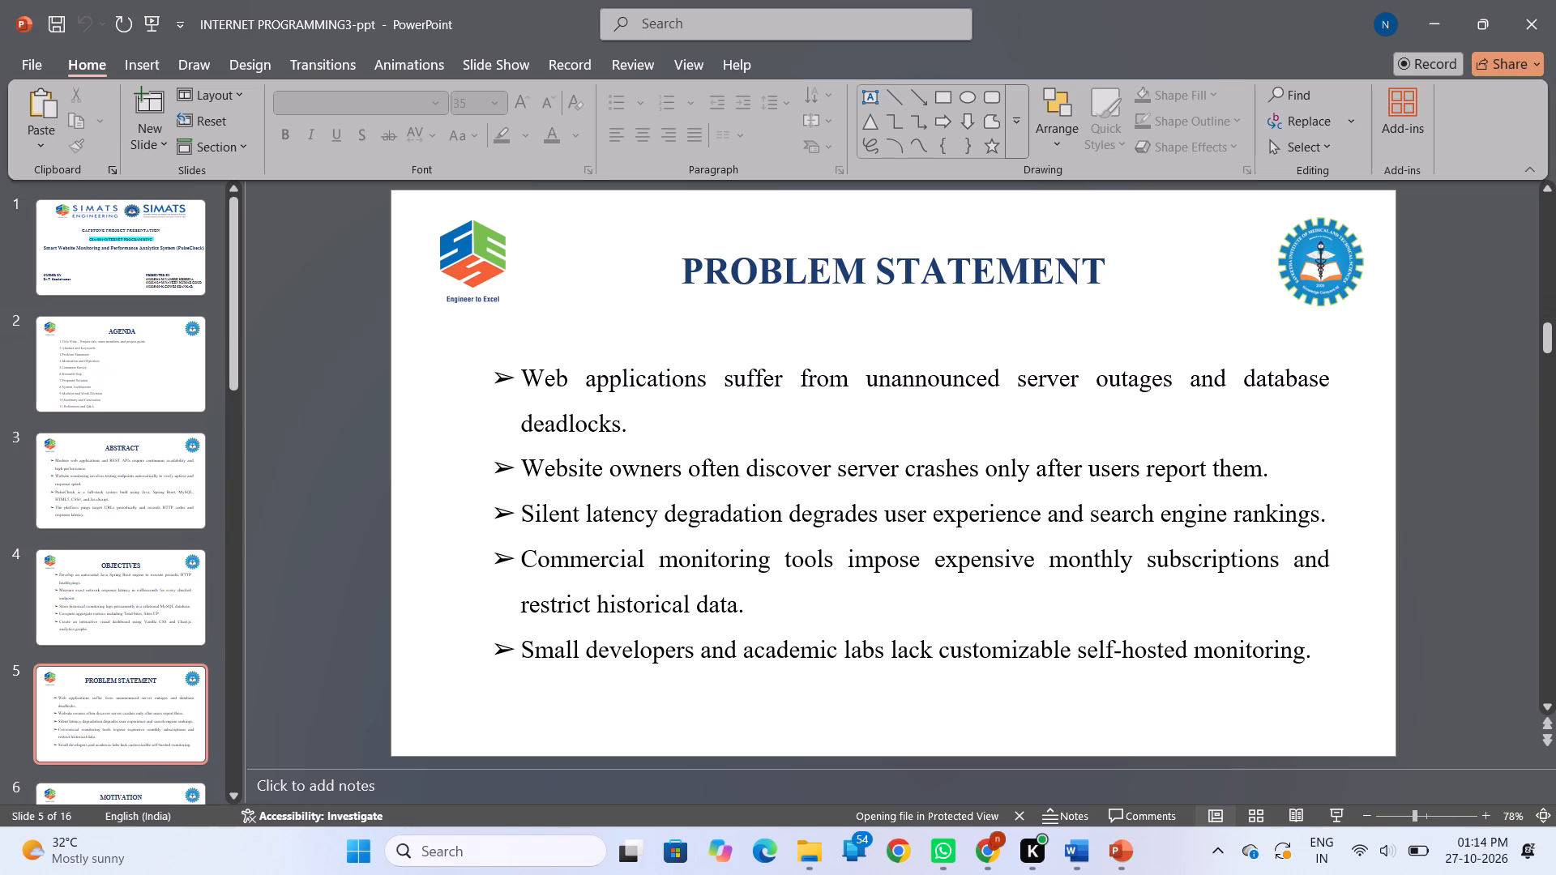